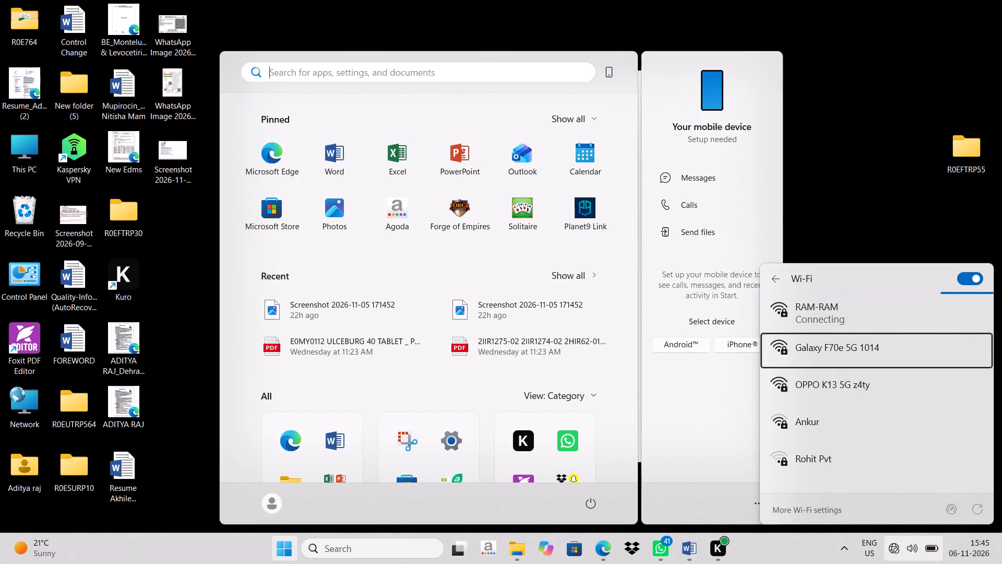
Check the Wi-Fi connection to RAM-RAM and return to the desktop.
{"action": "left_click", "coordinate": [857, 173]}
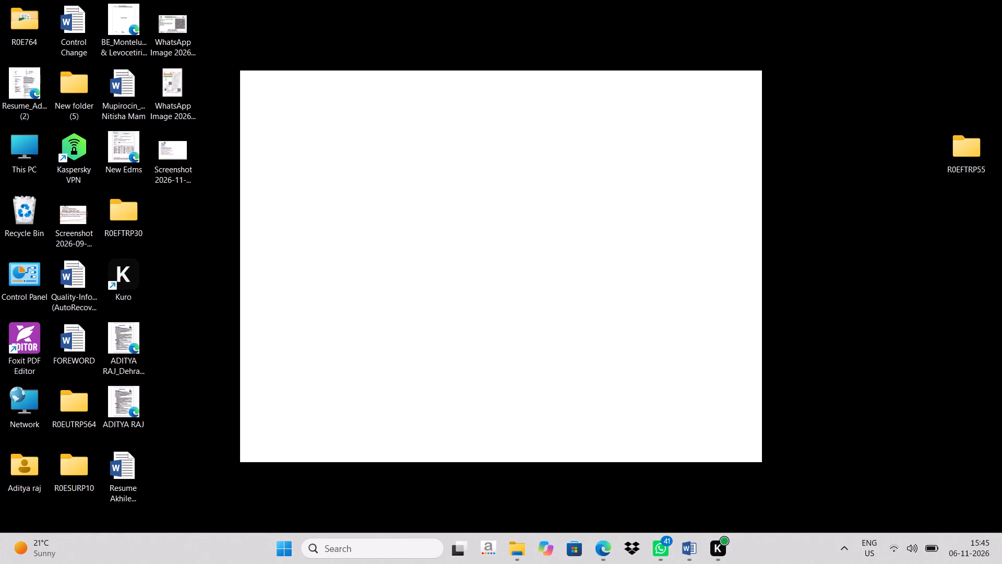
{"action": "left_click", "coordinate": [890, 551]}
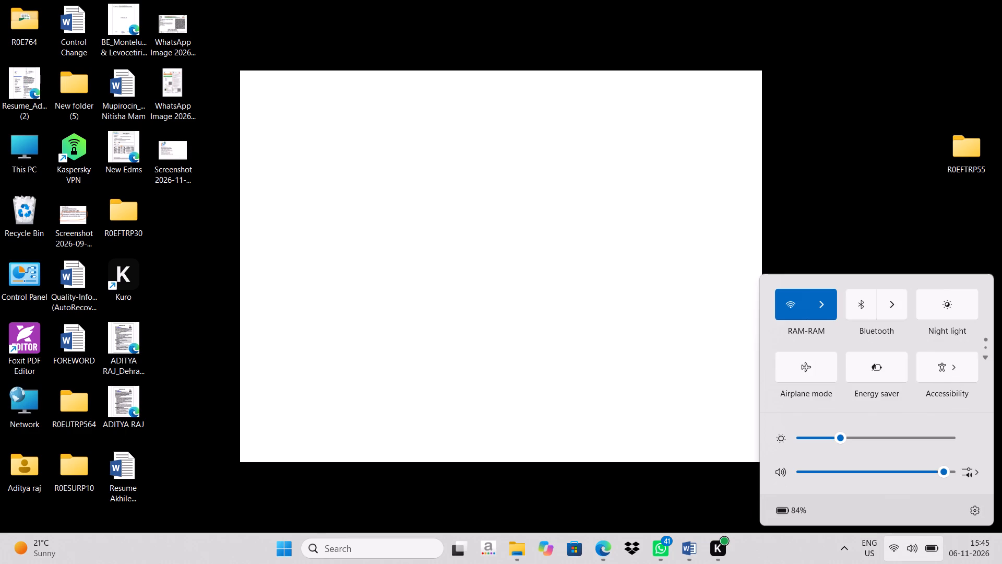
{"action": "left_click", "coordinate": [832, 304]}
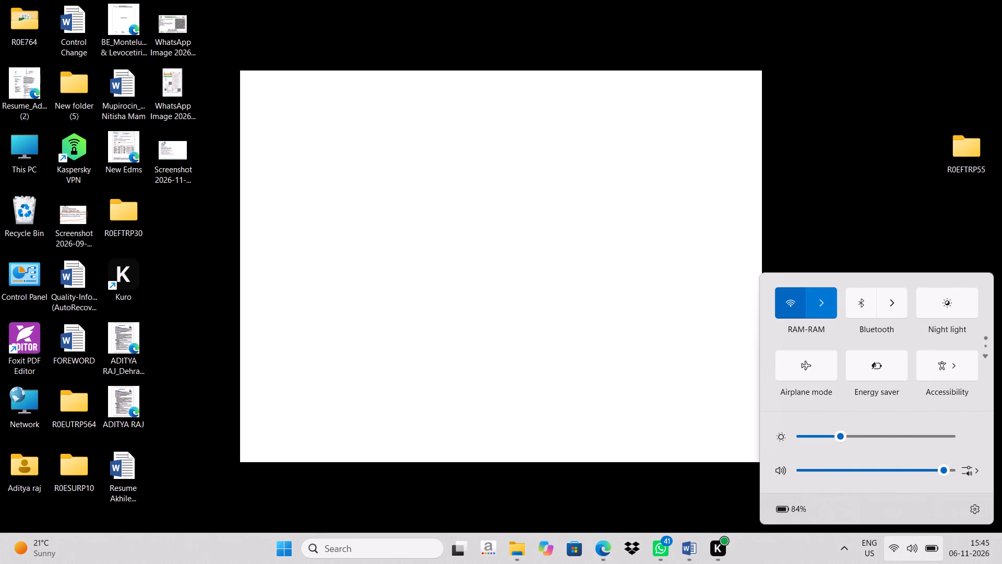
{"action": "left_click", "coordinate": [842, 228]}
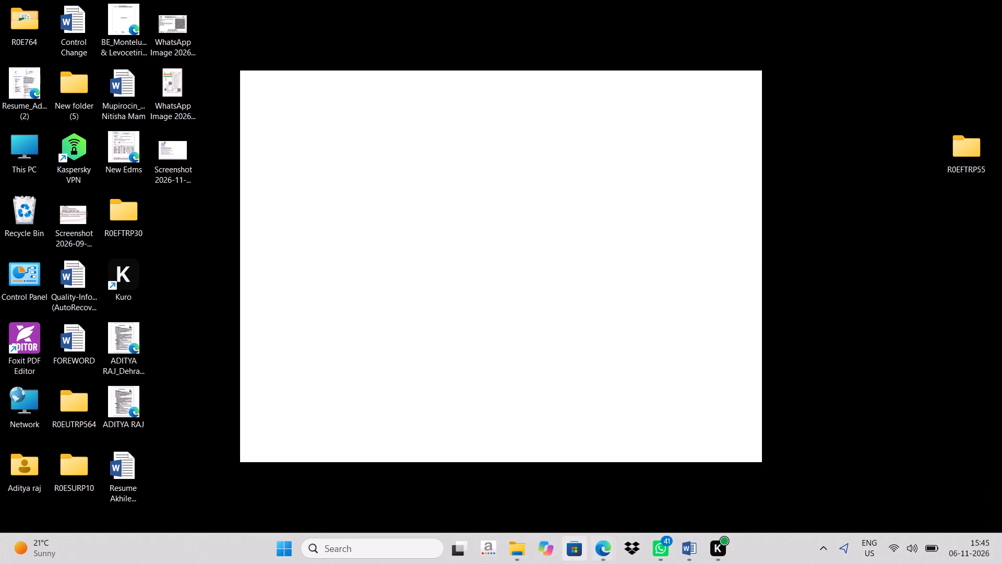
Switch to Edge and bring up the R0EETRP183 project feedback form alongside the WorkDrive search results window.
{"action": "left_click", "coordinate": [602, 540]}
{"action": "left_click", "coordinate": [580, 502]}
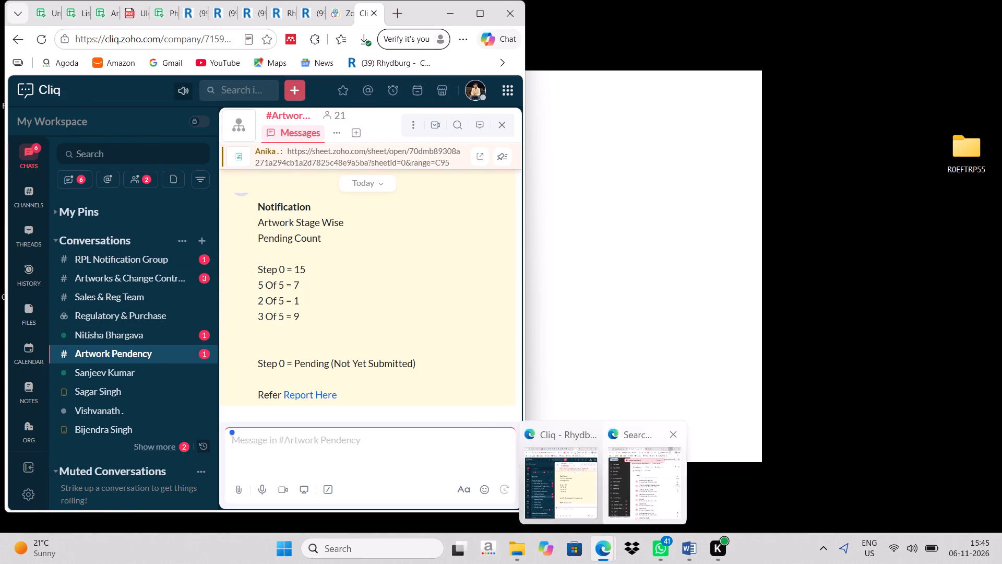
{"action": "left_click", "coordinate": [639, 473]}
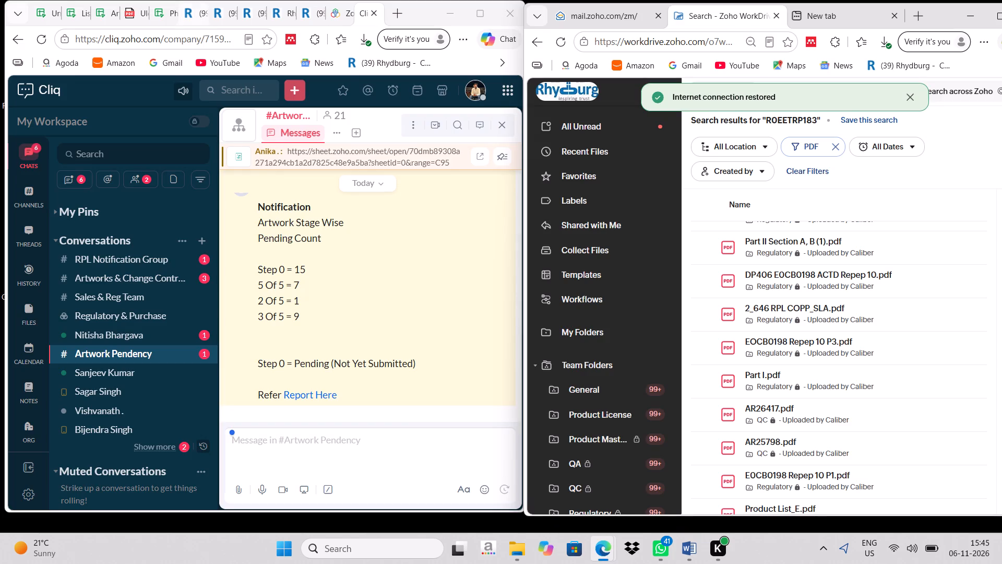
{"action": "left_click", "coordinate": [192, 18]}
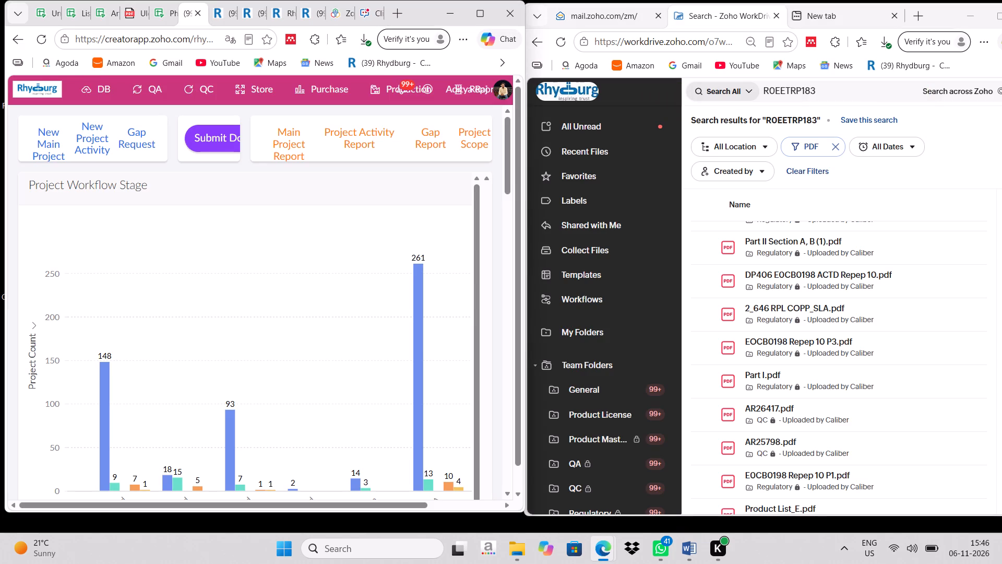
{"action": "left_click", "coordinate": [220, 12]}
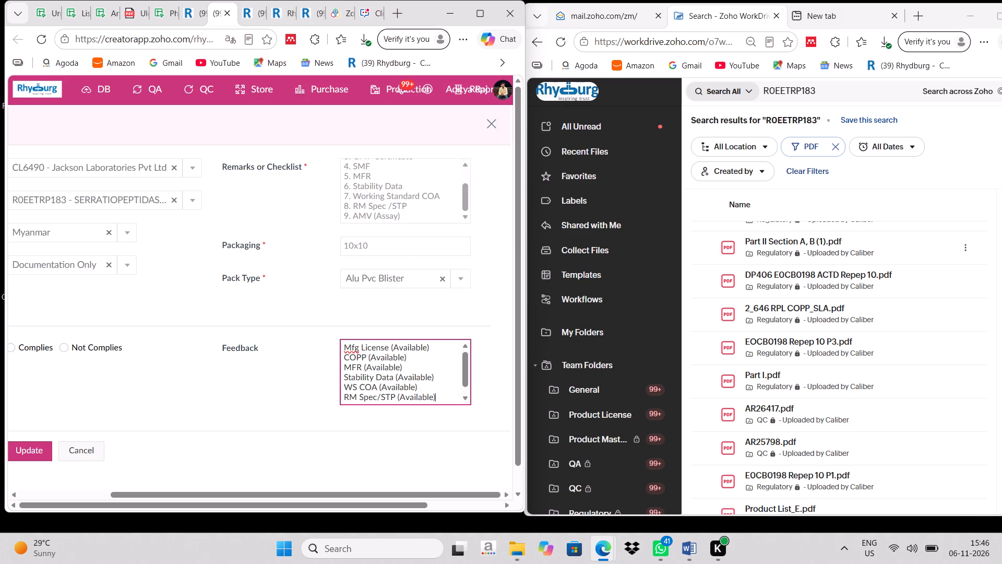
Examine the PDF search results for R0EETRP183 to check which checklist documents exist for the product.
{"action": "scroll", "coordinate": [819, 314], "scroll_direction": "down", "scroll_amount": 7}
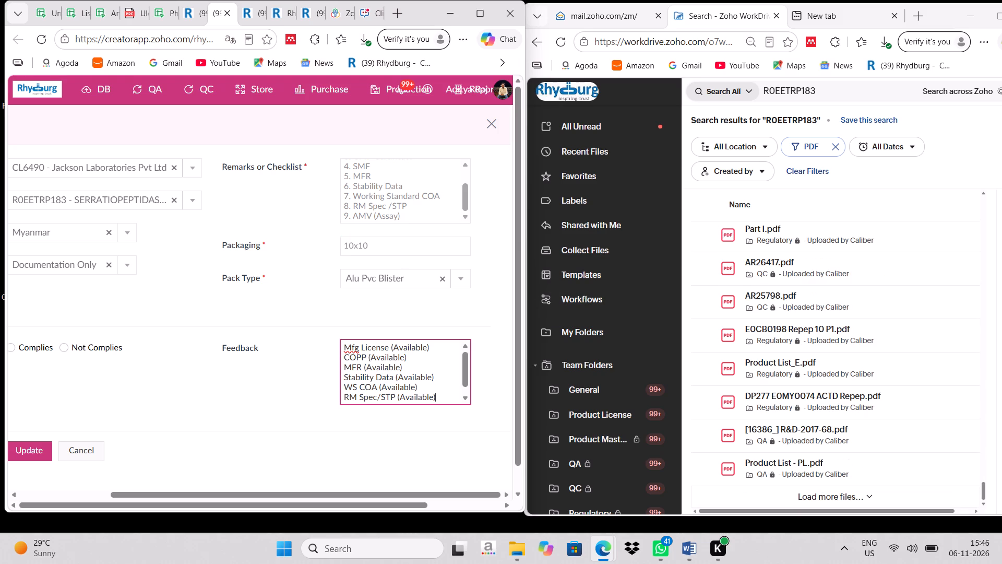
{"action": "scroll", "coordinate": [816, 425], "scroll_direction": "down", "scroll_amount": 18}
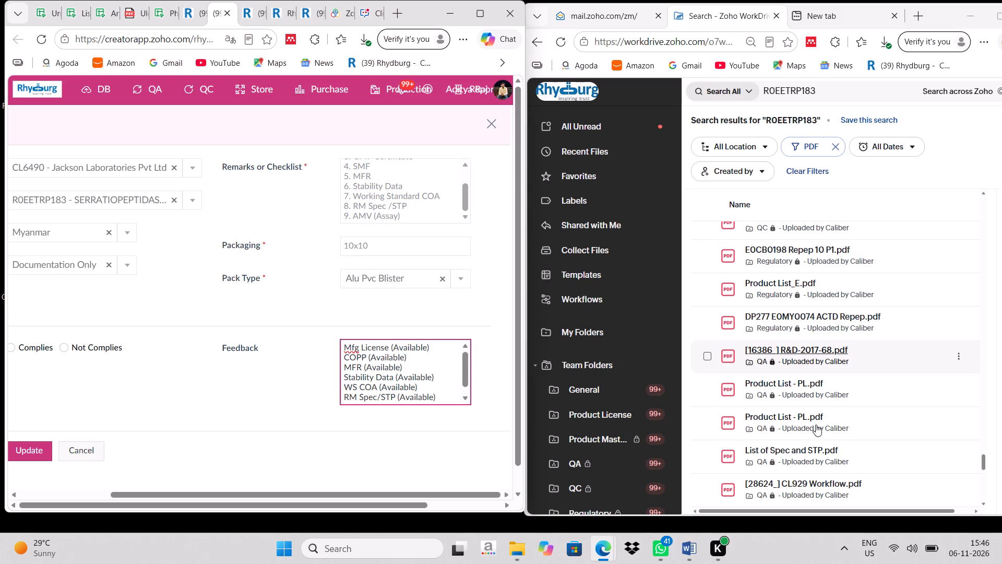
{"action": "scroll", "coordinate": [816, 425], "scroll_direction": "down", "scroll_amount": 6}
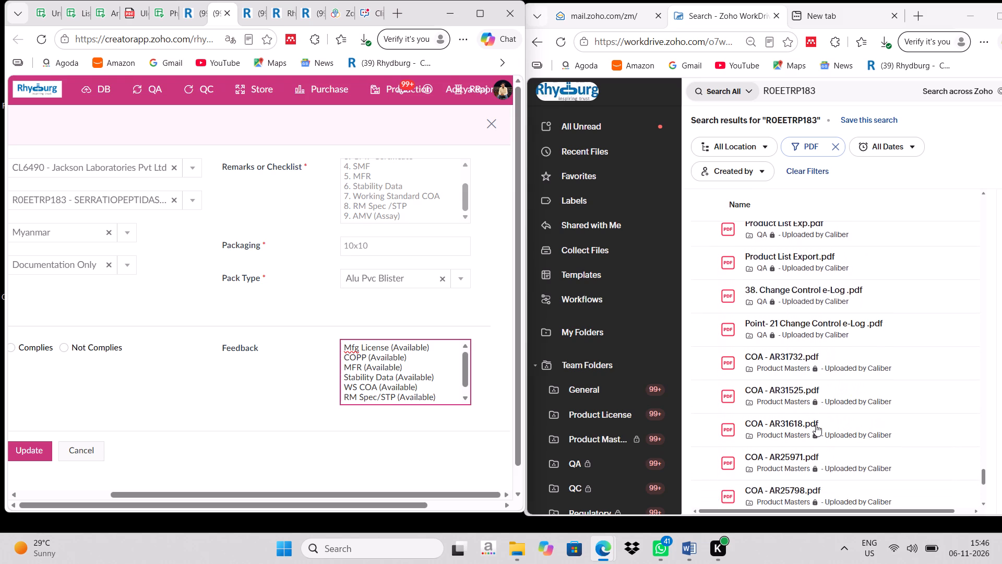
{"action": "scroll", "coordinate": [816, 425], "scroll_direction": "down", "scroll_amount": 9}
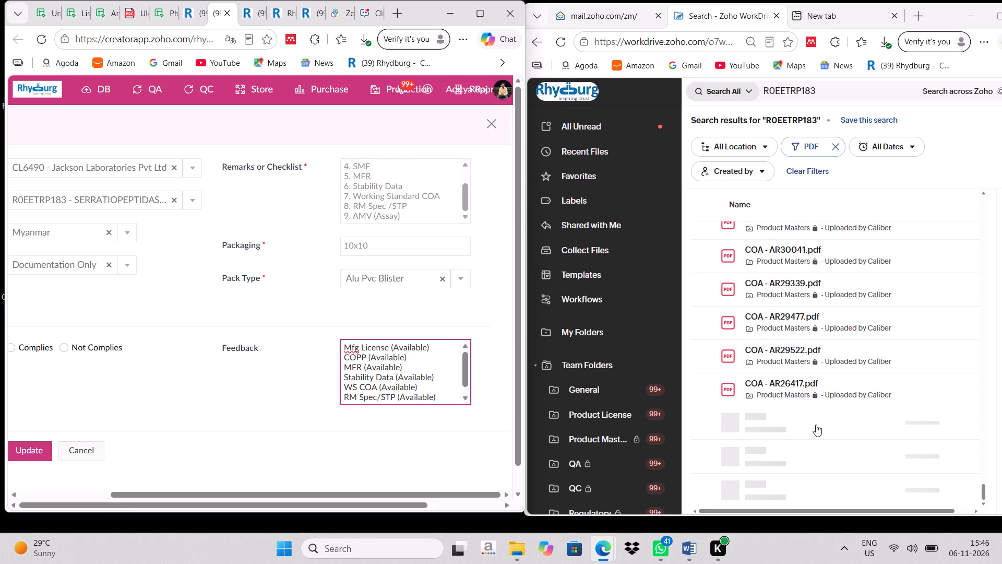
{"action": "scroll", "coordinate": [816, 425], "scroll_direction": "down", "scroll_amount": 6}
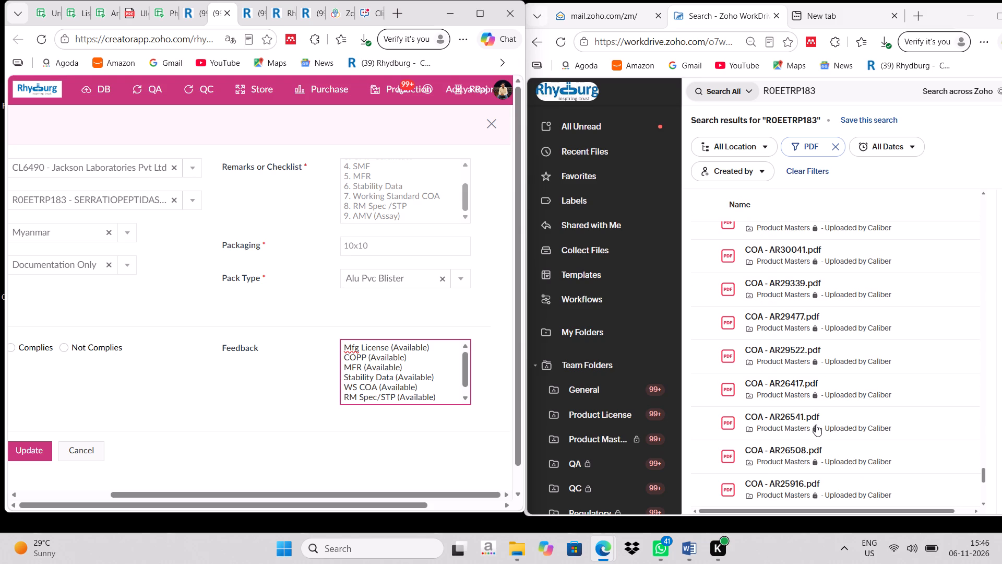
{"action": "scroll", "coordinate": [816, 425], "scroll_direction": "down", "scroll_amount": 15}
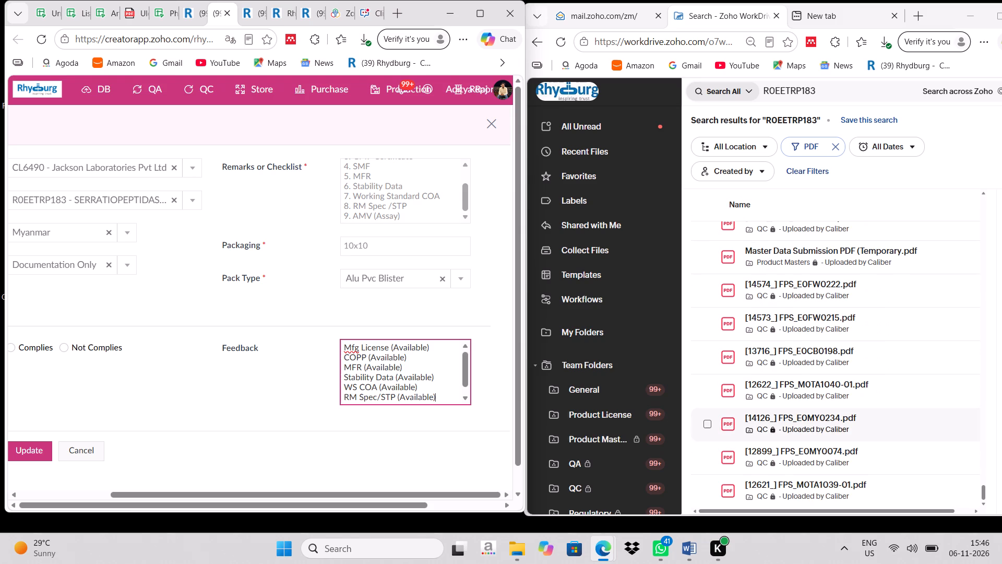
{"action": "scroll", "coordinate": [917, 435], "scroll_direction": "down", "scroll_amount": 12}
{"action": "scroll", "coordinate": [909, 350], "scroll_direction": "down", "scroll_amount": 7}
{"action": "scroll", "coordinate": [909, 350], "scroll_direction": "up", "scroll_amount": 11}
{"action": "scroll", "coordinate": [909, 350], "scroll_direction": "up", "scroll_amount": 20}
{"action": "scroll", "coordinate": [909, 350], "scroll_direction": "up", "scroll_amount": 10}
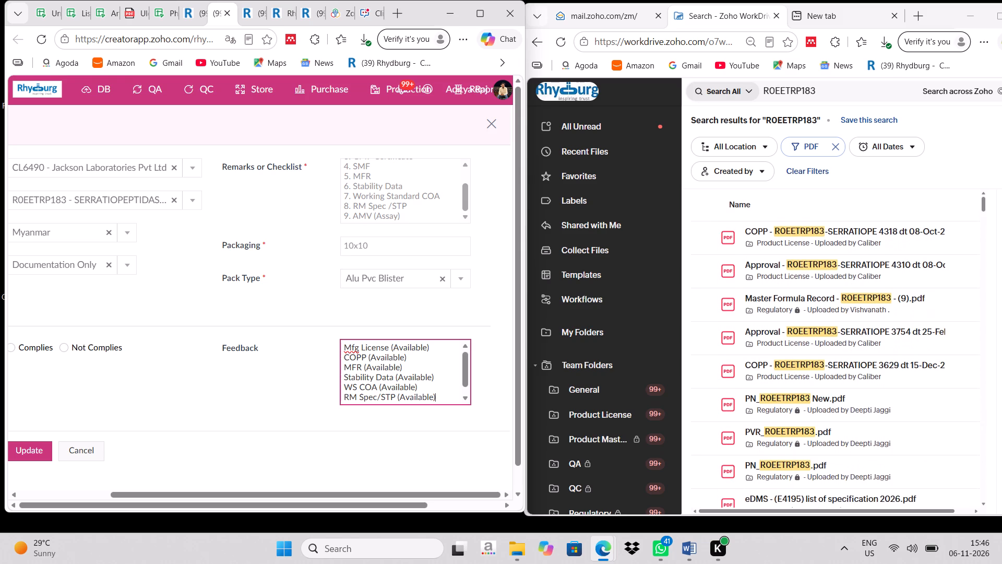
{"action": "scroll", "coordinate": [909, 350], "scroll_direction": "down", "scroll_amount": 15}
{"action": "scroll", "coordinate": [909, 350], "scroll_direction": "down", "scroll_amount": 14}
{"action": "scroll", "coordinate": [909, 350], "scroll_direction": "down", "scroll_amount": 12}
{"action": "scroll", "coordinate": [909, 350], "scroll_direction": "down", "scroll_amount": 10}
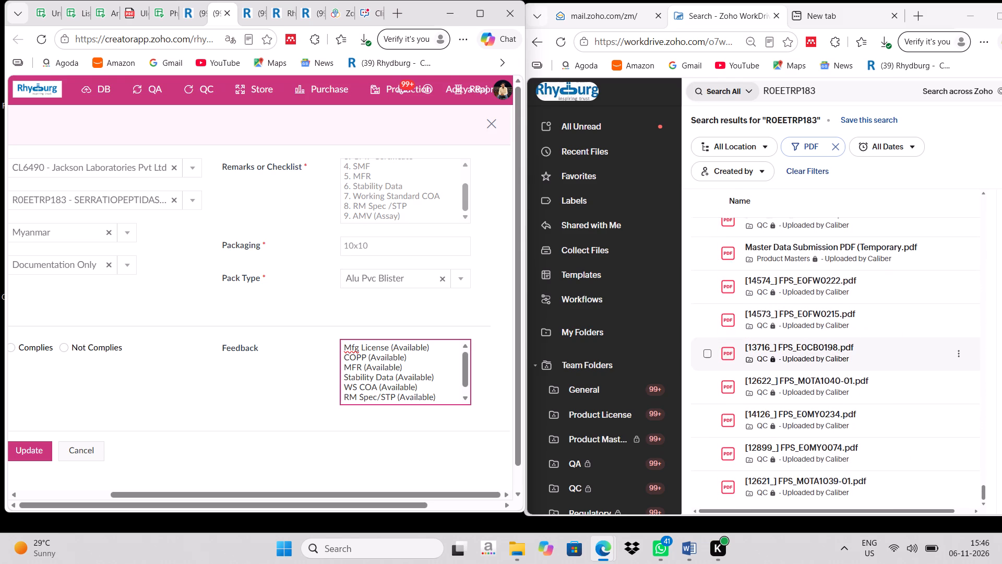
{"action": "scroll", "coordinate": [909, 350], "scroll_direction": "down", "scroll_amount": 9}
{"action": "scroll", "coordinate": [909, 350], "scroll_direction": "up", "scroll_amount": 8}
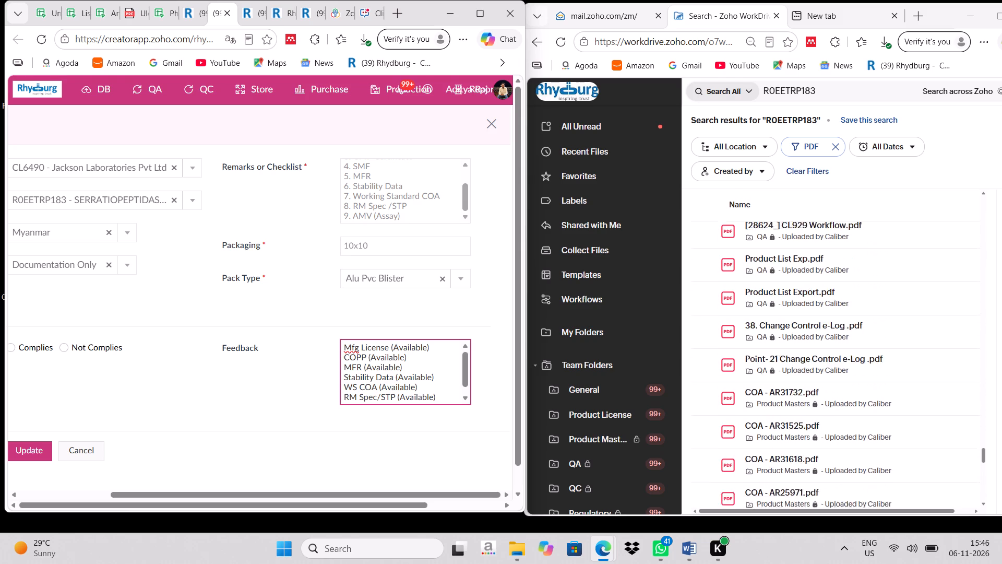
{"action": "scroll", "coordinate": [909, 350], "scroll_direction": "up", "scroll_amount": 2}
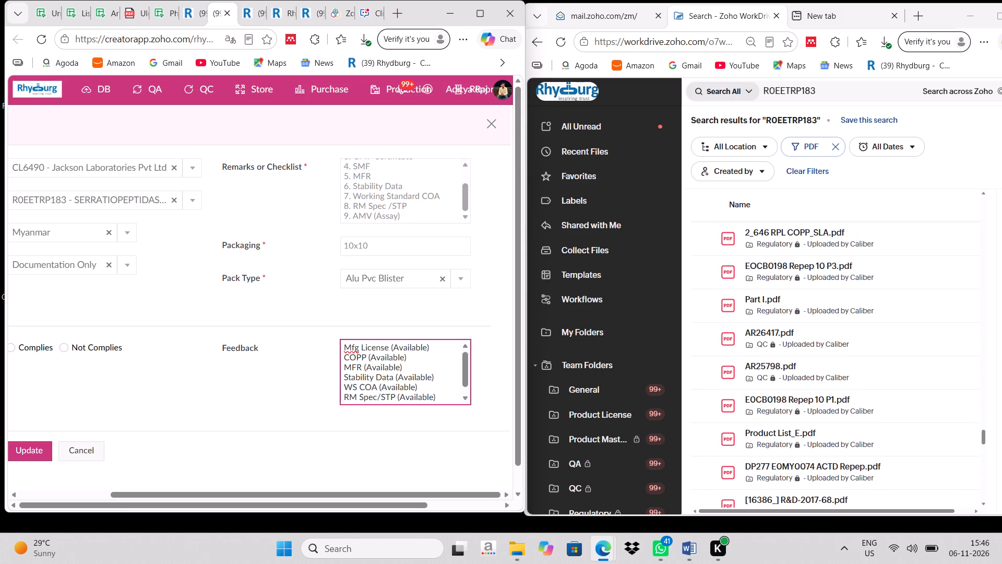
{"action": "scroll", "coordinate": [909, 350], "scroll_direction": "up", "scroll_amount": 6}
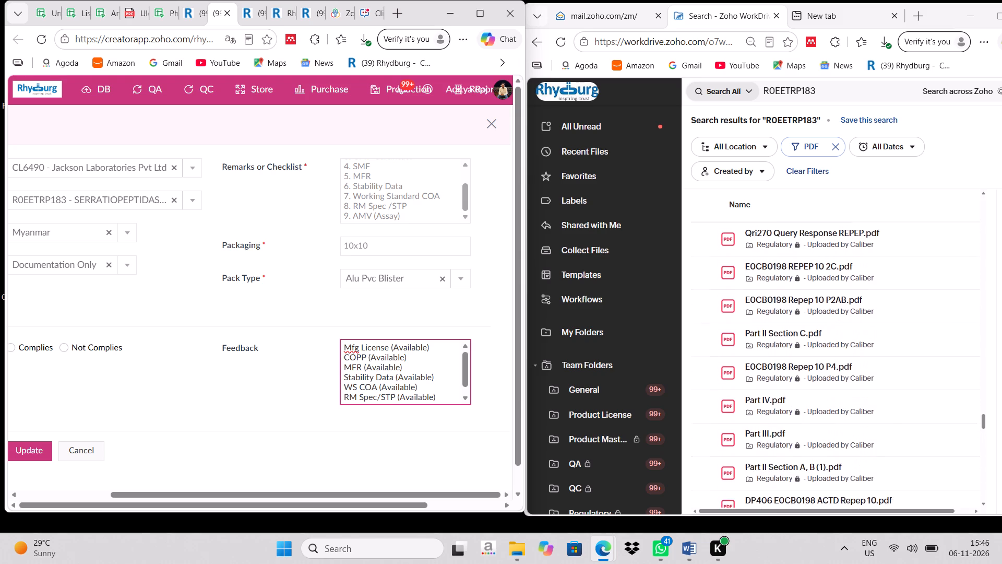
{"action": "scroll", "coordinate": [909, 350], "scroll_direction": "up", "scroll_amount": 8}
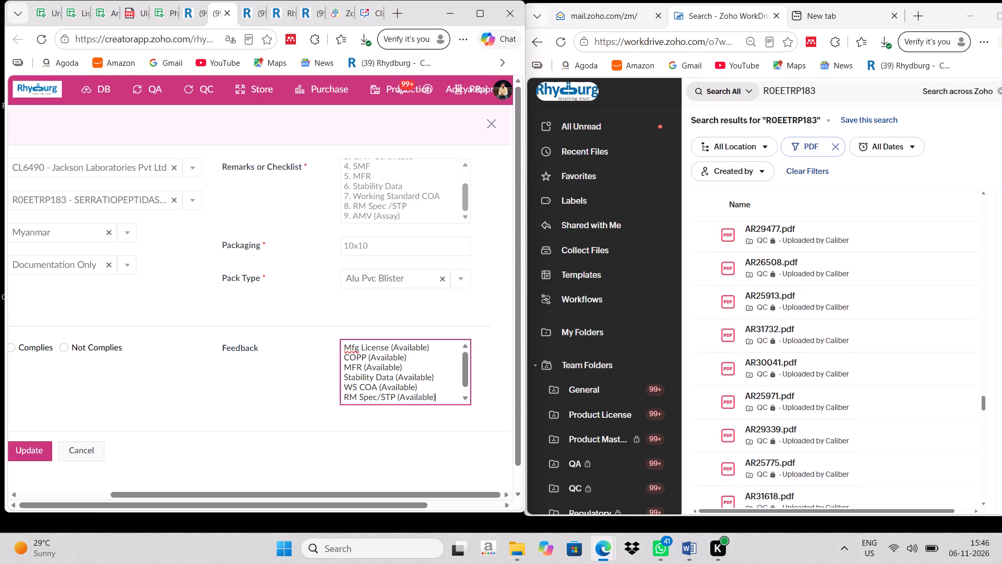
{"action": "scroll", "coordinate": [909, 350], "scroll_direction": "up", "scroll_amount": 11}
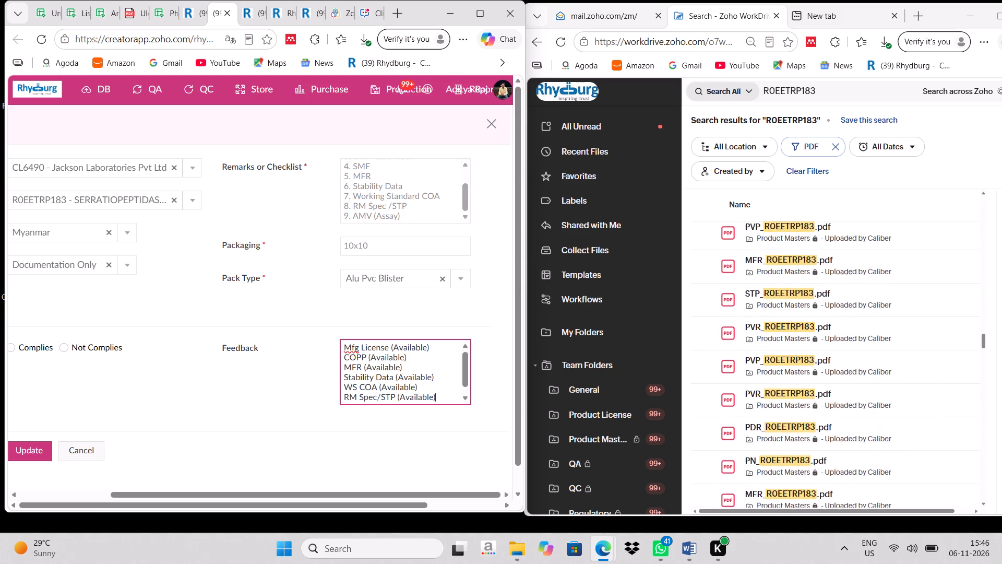
{"action": "scroll", "coordinate": [909, 350], "scroll_direction": "up", "scroll_amount": 10}
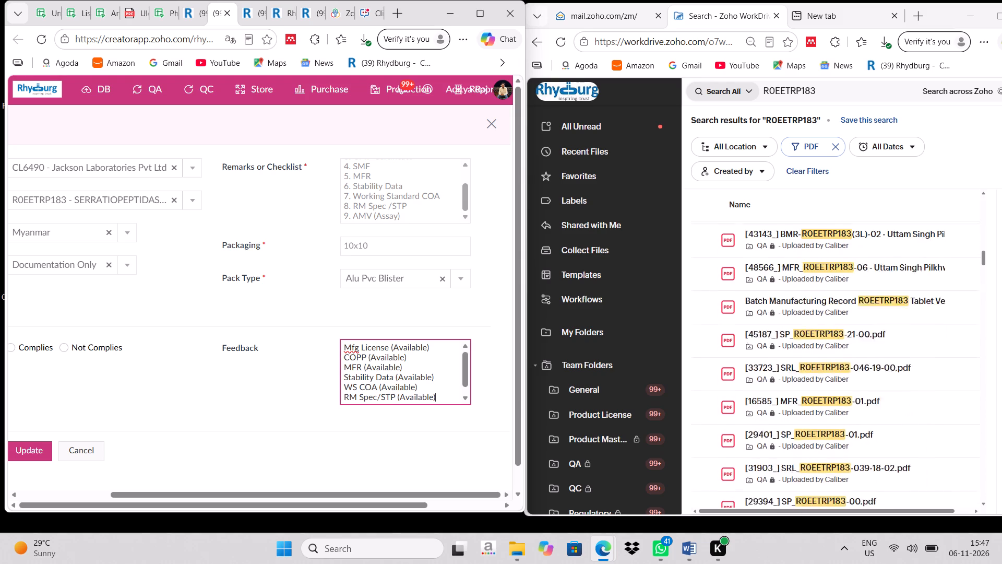
{"action": "scroll", "coordinate": [909, 350], "scroll_direction": "up", "scroll_amount": 10}
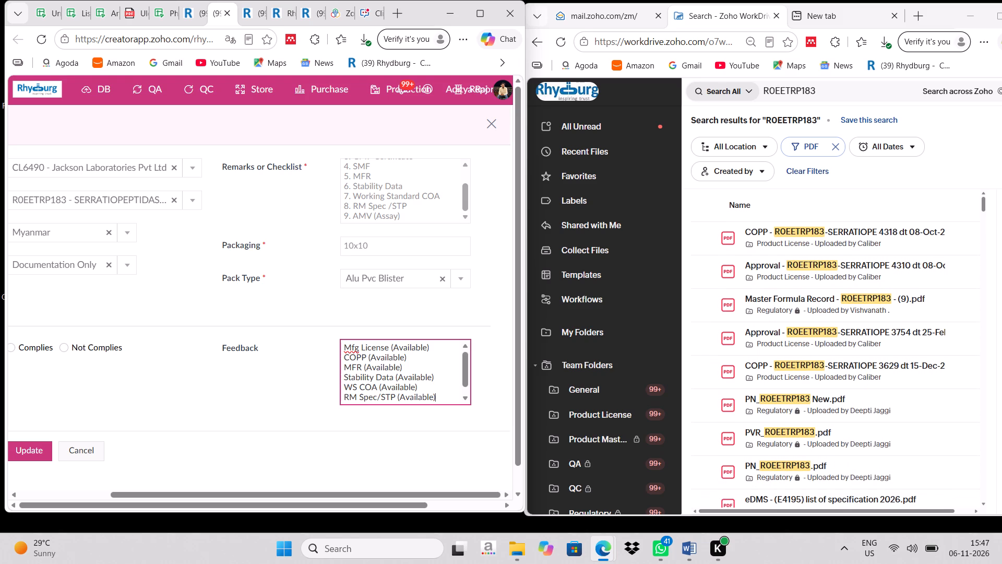
{"action": "scroll", "coordinate": [369, 178], "scroll_direction": "up", "scroll_amount": 1}
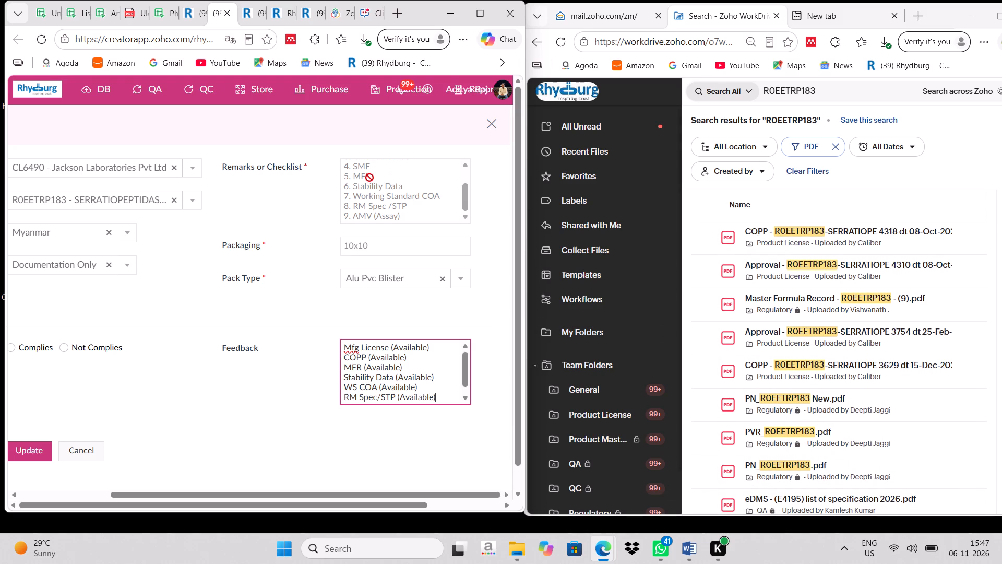
Compare the feedback with the requested checklist and add the line "SMF (Not available)" below the RM Spec/STP entry.
{"action": "scroll", "coordinate": [369, 178], "scroll_direction": "up", "scroll_amount": 2}
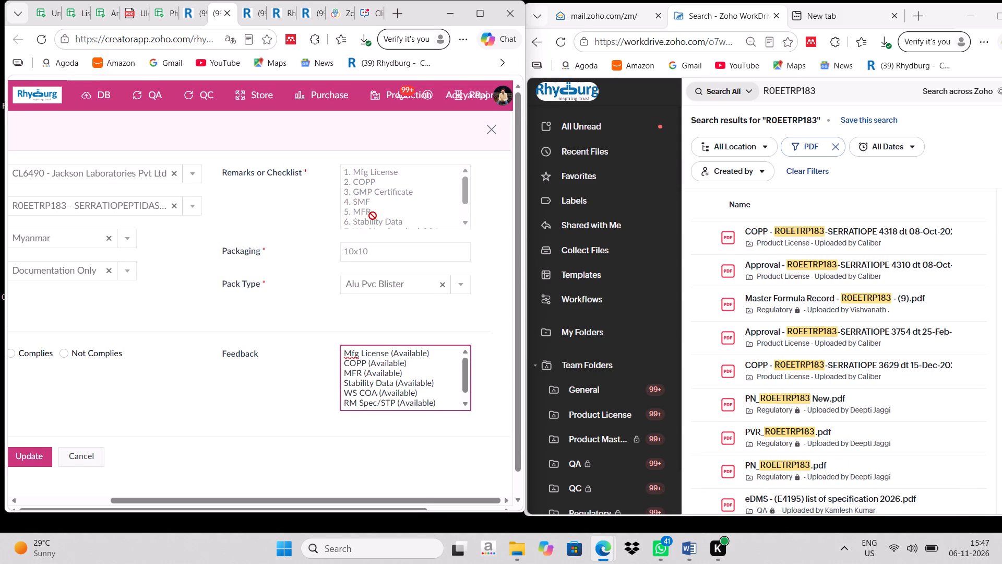
{"action": "scroll", "coordinate": [373, 216], "scroll_direction": "up", "scroll_amount": 1}
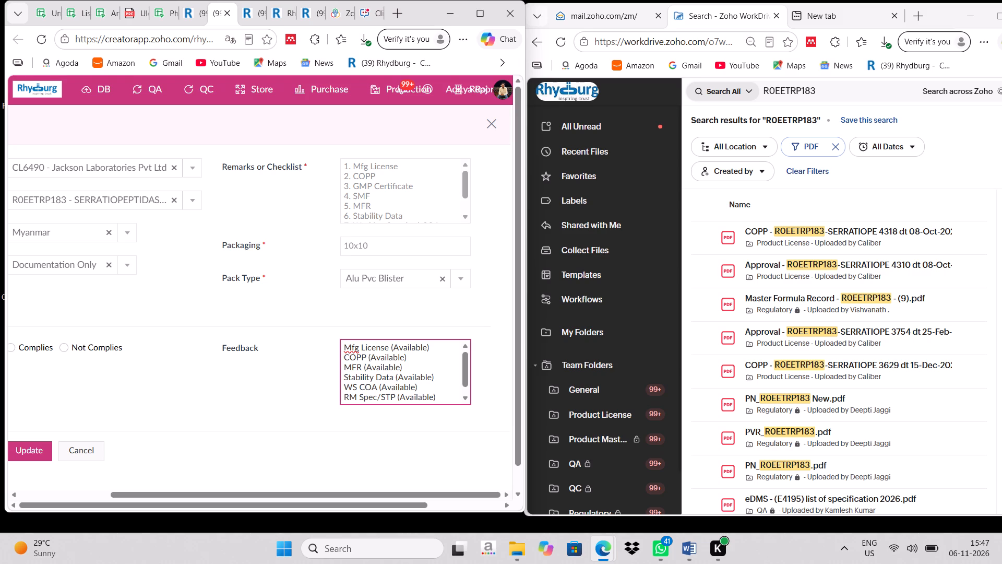
{"action": "scroll", "coordinate": [390, 402], "scroll_direction": "down", "scroll_amount": 1}
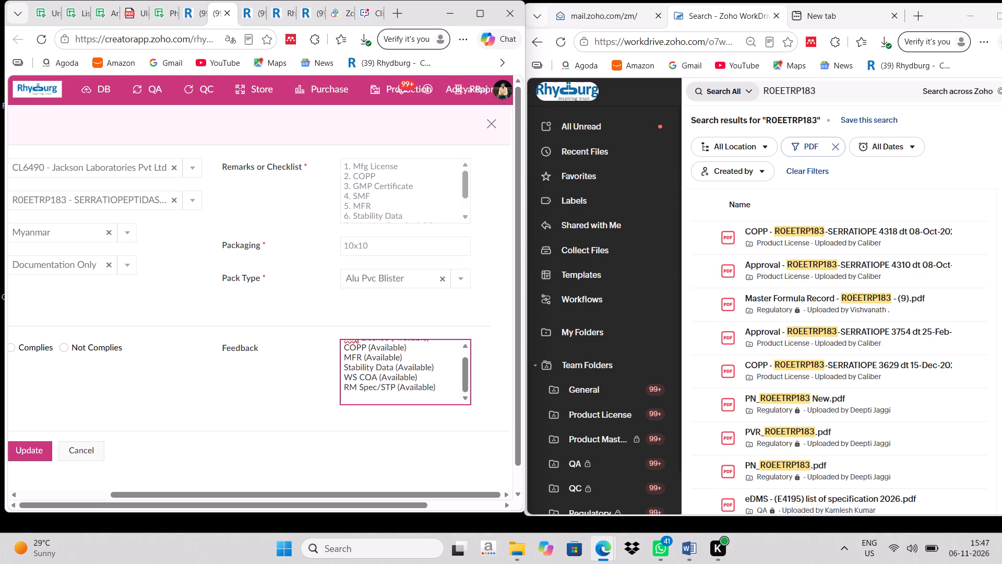
{"action": "left_click", "coordinate": [357, 397]}
{"action": "type", "text": "SMF"}
{"action": "key", "text": "space"}
{"action": "key", "text": "9"}
{"action": "key", "text": "BackSpace"}
{"action": "key", "text": "shift+parenleft"}
{"action": "key", "text": "shift+b"}
{"action": "key", "text": "BackSpace"}
{"action": "type", "text": "nOT"}
{"action": "key", "text": "space"}
{"action": "key", "text": "BackSpace"}
{"action": "key", "text": "BackSpace"}
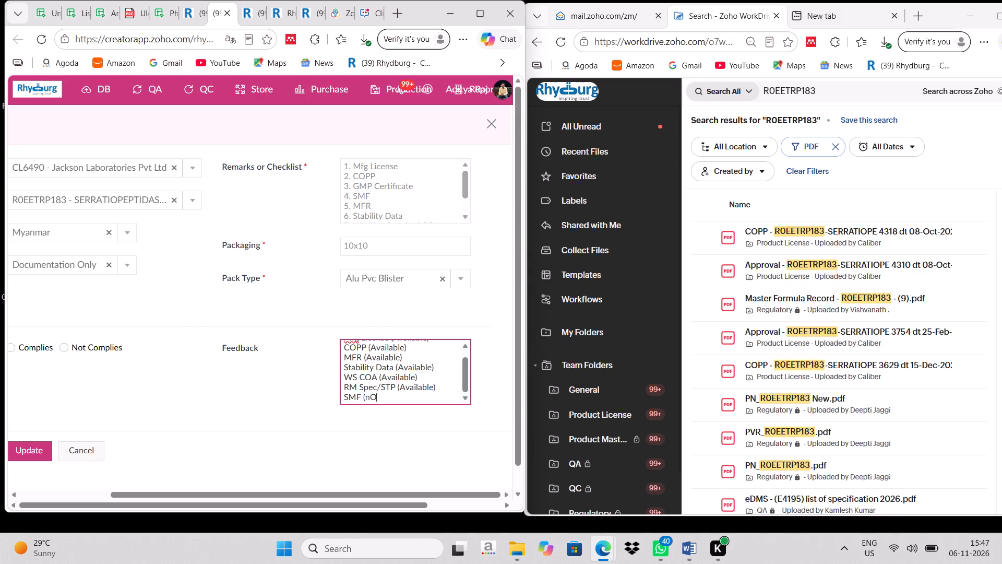
{"action": "key", "text": "BackSpace"}
{"action": "key", "text": "BackSpace"}
{"action": "type", "text": "Not available"}
{"action": "key", "text": "shift+parenright"}
Add the line "GMP (Not available)" to the feedback below the SMF entry.
{"action": "key", "text": "Return"}
{"action": "type", "text": "GMO"}
{"action": "key", "text": "shift+BackSpace"}
{"action": "type", "text": "P (Not available"}
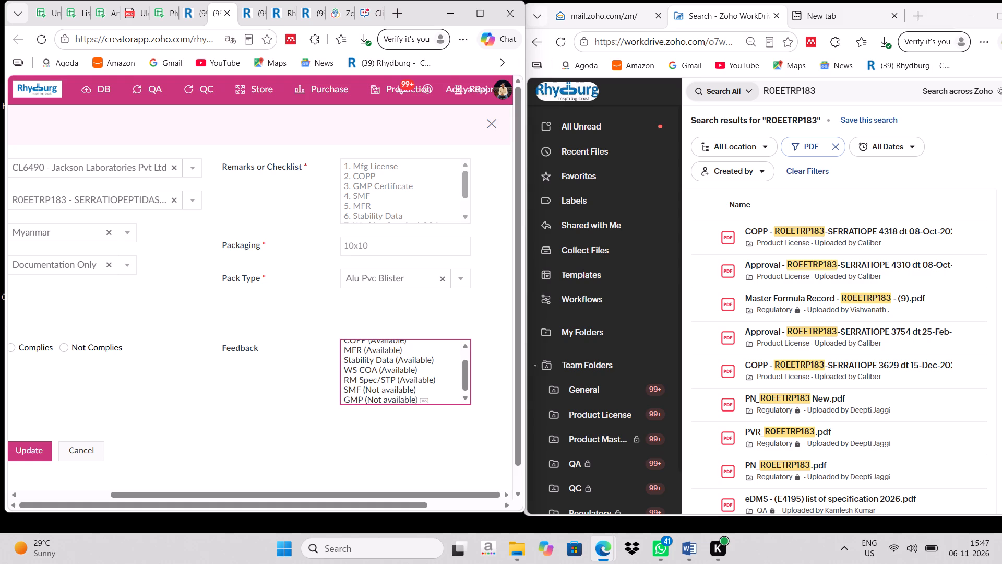
{"action": "key", "text": "shift+parenright"}
Add the line "AMV (Not available)" as the last feedback entry, without any availability timeline after it.
{"action": "key", "text": "Return"}
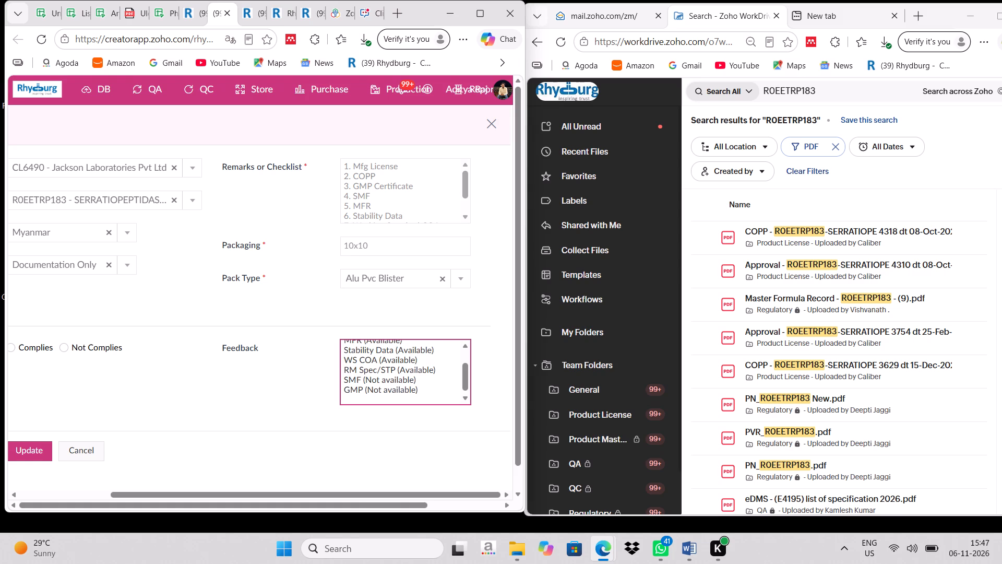
{"action": "type", "text": "AMV (A"}
{"action": "key", "text": "BackSpace"}
{"action": "type", "text": "Not available) will be available"}
{"action": "key", "text": "space"}
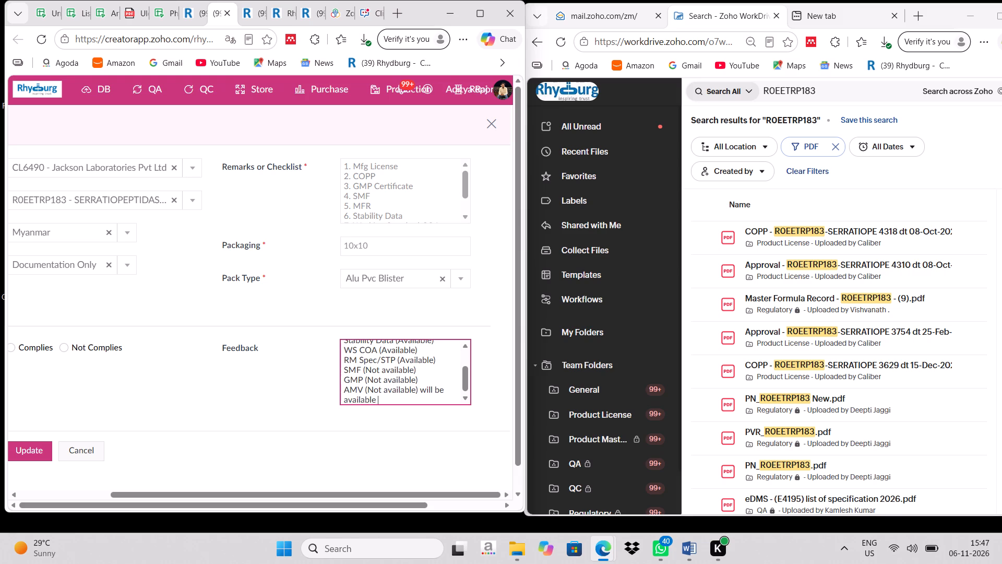
{"action": "type", "text": "in 9."}
{"action": "key", "text": "BackSpace"}
{"action": "type", "text": "0 d"}
{"action": "key", "text": "BackSpace"}
{"action": "key", "text": "BackSpace"}
{"action": "key", "text": "BackSpace"}
{"action": "key", "text": "BackSpace"}
{"action": "key", "text": "BackSpace"}
{"action": "key", "text": "BackSpace"}
{"action": "key", "text": "BackSpace"}
{"action": "key", "text": "BackSpace"}
{"action": "key", "text": "BackSpace"}
{"action": "key", "text": "BackSpace"}
{"action": "key", "text": "BackSpace"}
{"action": "key", "text": "BackSpace"}
{"action": "key", "text": "BackSpace"}
{"action": "key", "text": "BackSpace"}
{"action": "key", "text": "BackSpace"}
{"action": "key", "text": "BackSpace"}
{"action": "key", "text": "BackSpace"}
{"action": "key", "text": "BackSpace"}
{"action": "key", "text": "BackSpace"}
{"action": "key", "text": "BackSpace"}
{"action": "key", "text": "BackSpace"}
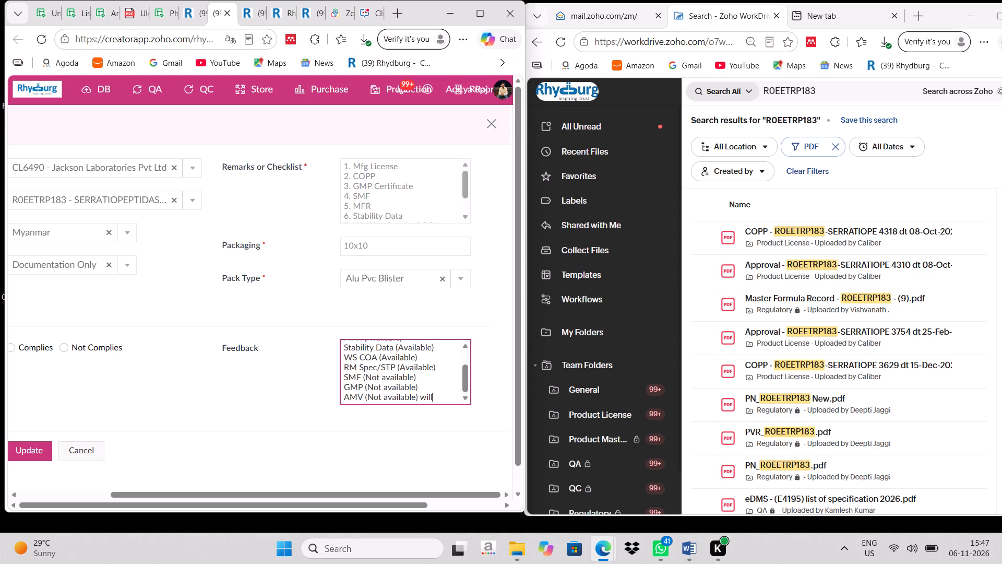
{"action": "key", "text": "BackSpace"}
{"action": "key", "text": "BackSpace"}
{"action": "key", "text": "BackSpace"}
{"action": "key", "text": "BackSpace"}
Mark the R0EETRP183 gap analysis record as Not Complies and save the update.
{"action": "left_click", "coordinate": [66, 347]}
{"action": "left_click", "coordinate": [30, 453]}
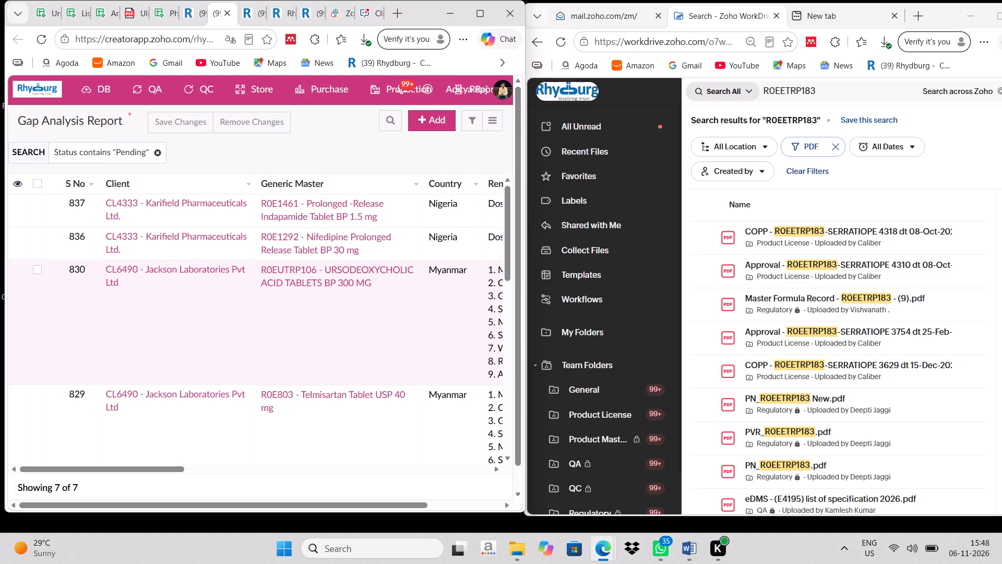
Open gap analysis record 827 for Jackson Laboratories and review the licence entries of its R0EFTRP25 Atorvastatin Tablets 10 mg master.
{"action": "scroll", "coordinate": [307, 261], "scroll_direction": "up", "scroll_amount": 1}
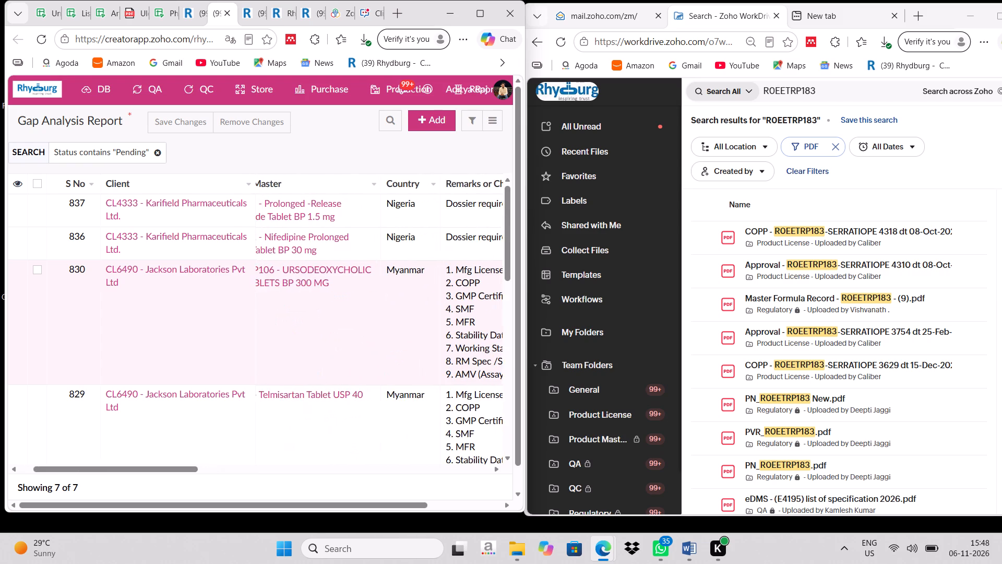
{"action": "scroll", "coordinate": [307, 261], "scroll_direction": "up", "scroll_amount": 1}
{"action": "scroll", "coordinate": [307, 261], "scroll_direction": "down", "scroll_amount": 7}
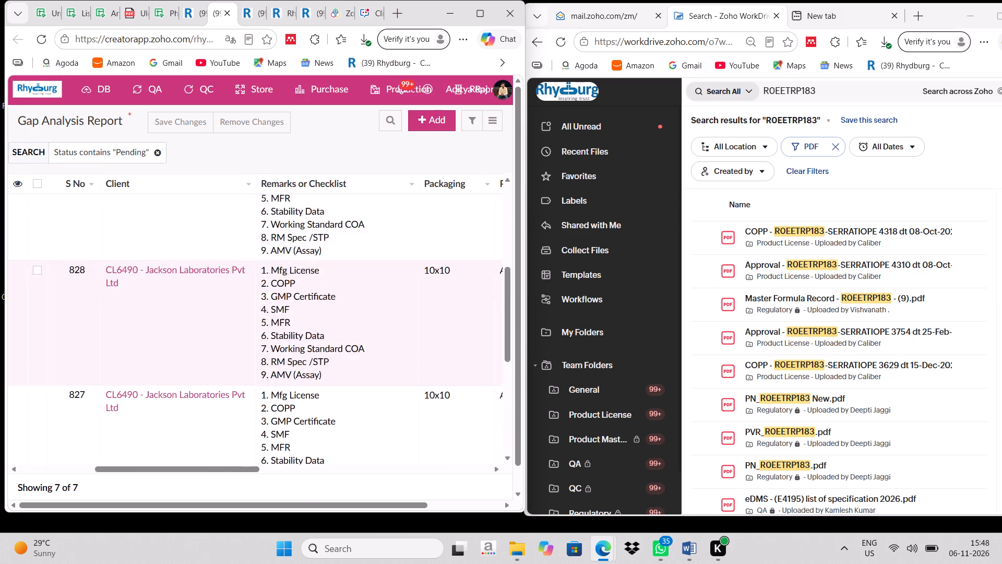
{"action": "scroll", "coordinate": [307, 261], "scroll_direction": "down", "scroll_amount": 4}
{"action": "scroll", "coordinate": [307, 261], "scroll_direction": "up", "scroll_amount": 2}
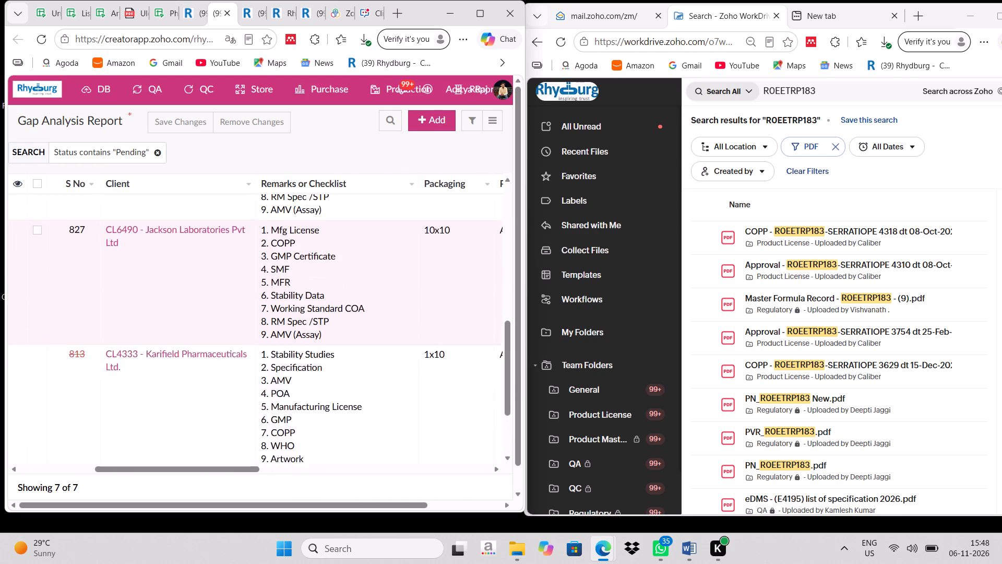
{"action": "scroll", "coordinate": [307, 261], "scroll_direction": "up", "scroll_amount": 1}
{"action": "scroll", "coordinate": [294, 318], "scroll_direction": "right", "scroll_amount": 6}
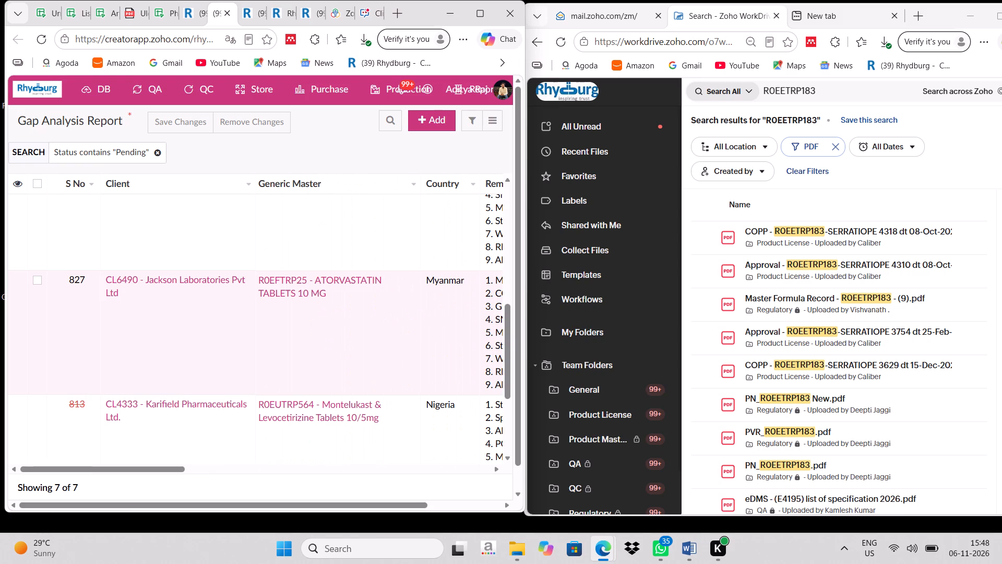
{"action": "left_click", "coordinate": [384, 317]}
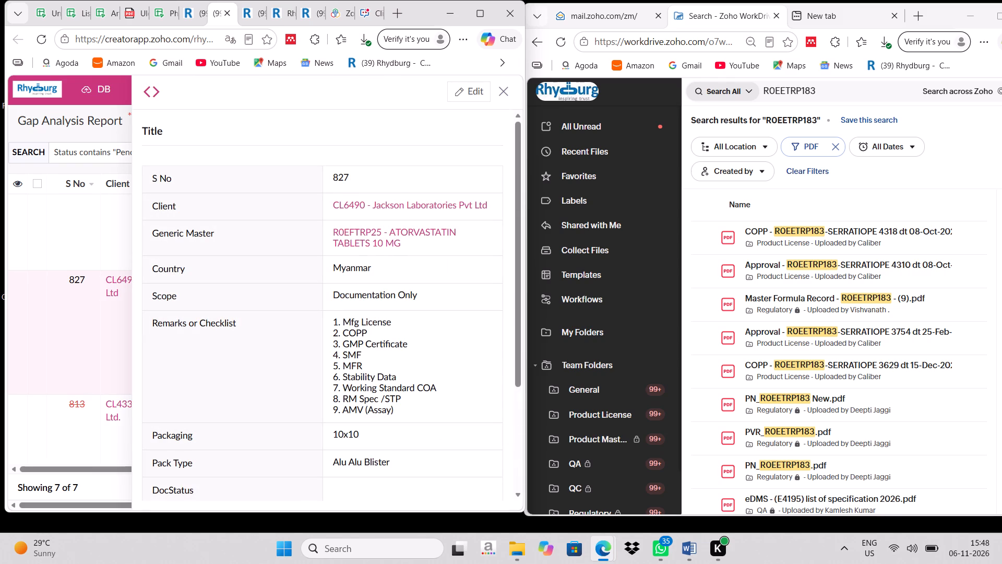
{"action": "left_click", "coordinate": [371, 240]}
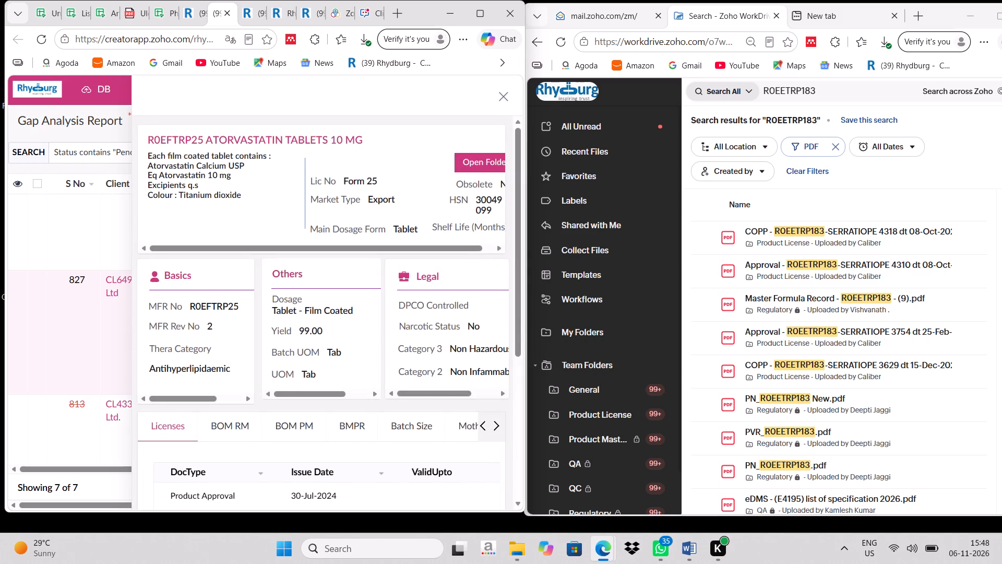
{"action": "scroll", "coordinate": [392, 447], "scroll_direction": "down", "scroll_amount": 4}
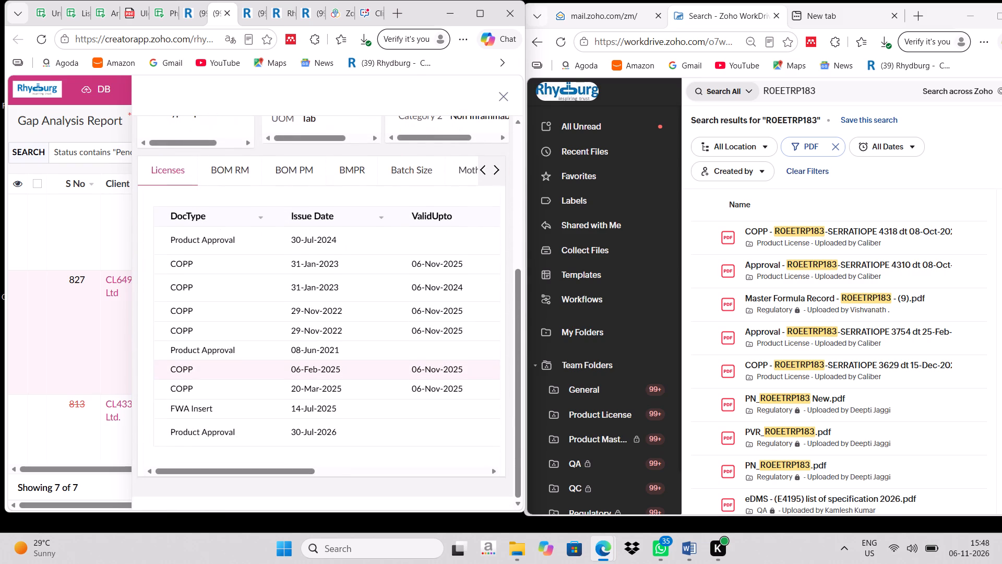
{"action": "scroll", "coordinate": [392, 447], "scroll_direction": "down", "scroll_amount": 1}
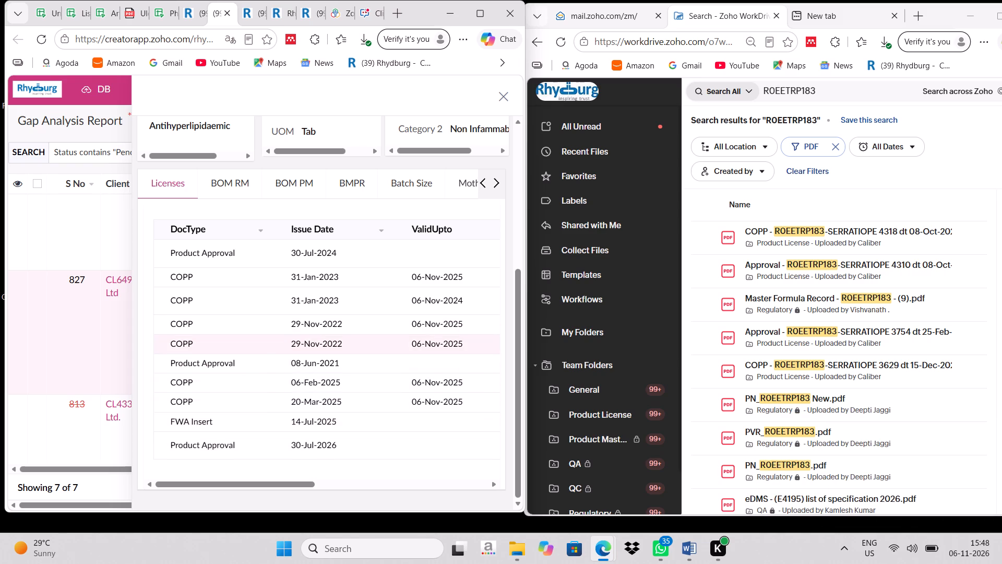
{"action": "scroll", "coordinate": [409, 337], "scroll_direction": "up", "scroll_amount": 1}
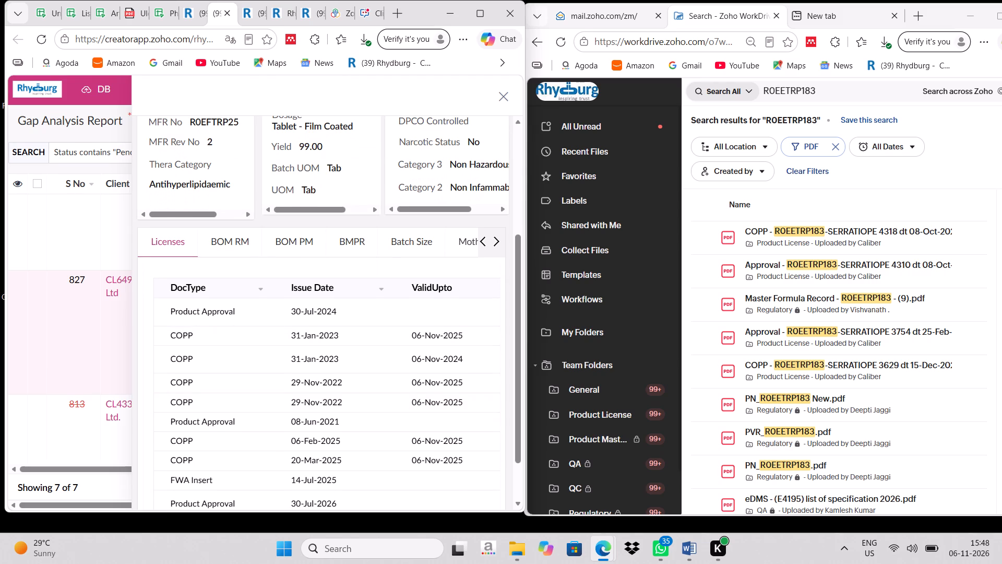
{"action": "left_click", "coordinate": [504, 100]}
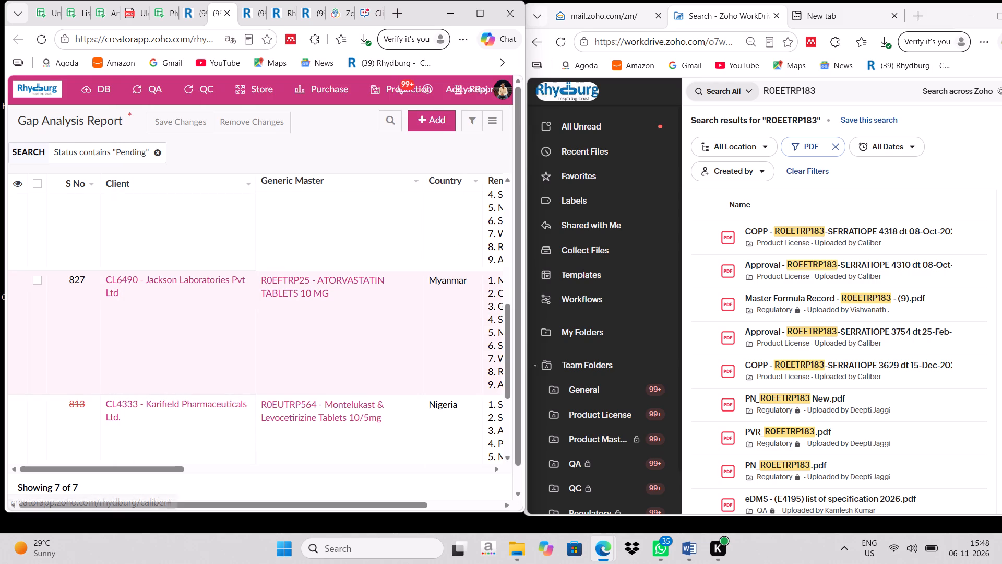
Copy the product code R0EFTRP25 from record 827 and search WorkDrive's PDF files for it in place of the previous code.
{"action": "left_click_drag", "start_coordinate": [264, 278], "coordinate": [294, 278]}
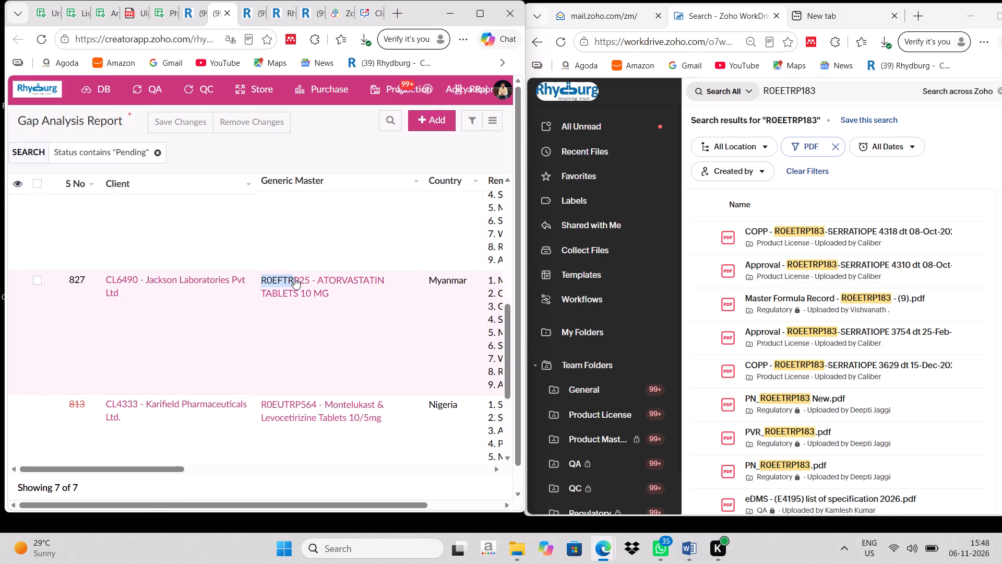
{"action": "left_click_drag", "start_coordinate": [294, 278], "coordinate": [308, 278]}
{"action": "left_click", "coordinate": [336, 230]}
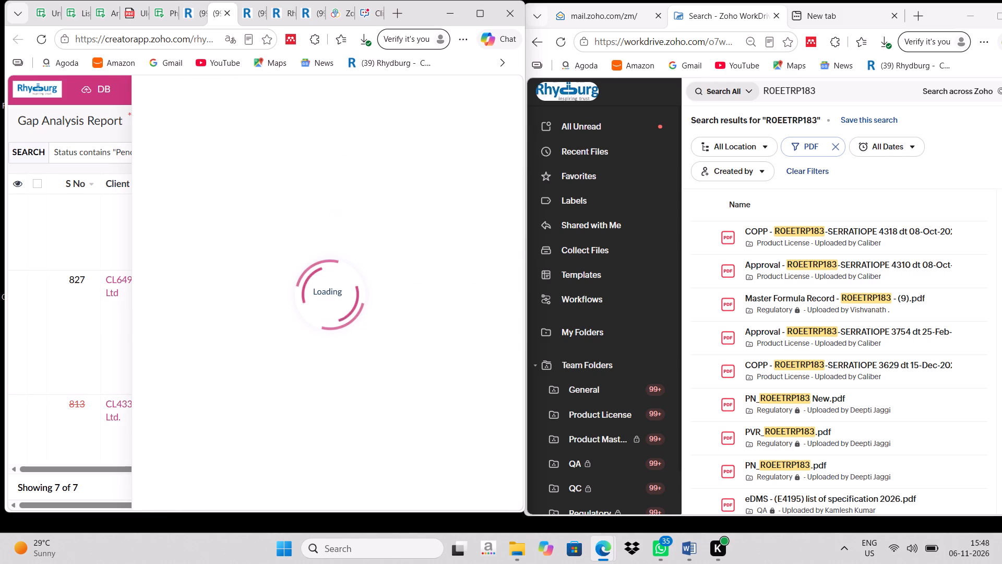
{"action": "right_click_drag", "start_coordinate": [823, 89], "coordinate": [729, 105]}
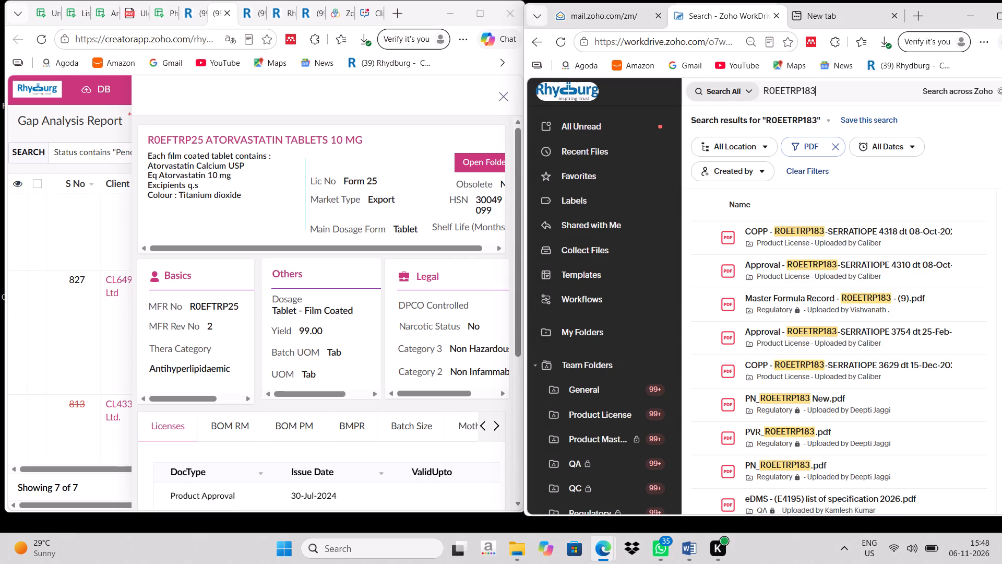
{"action": "right_click_drag", "start_coordinate": [729, 105], "coordinate": [771, 89]}
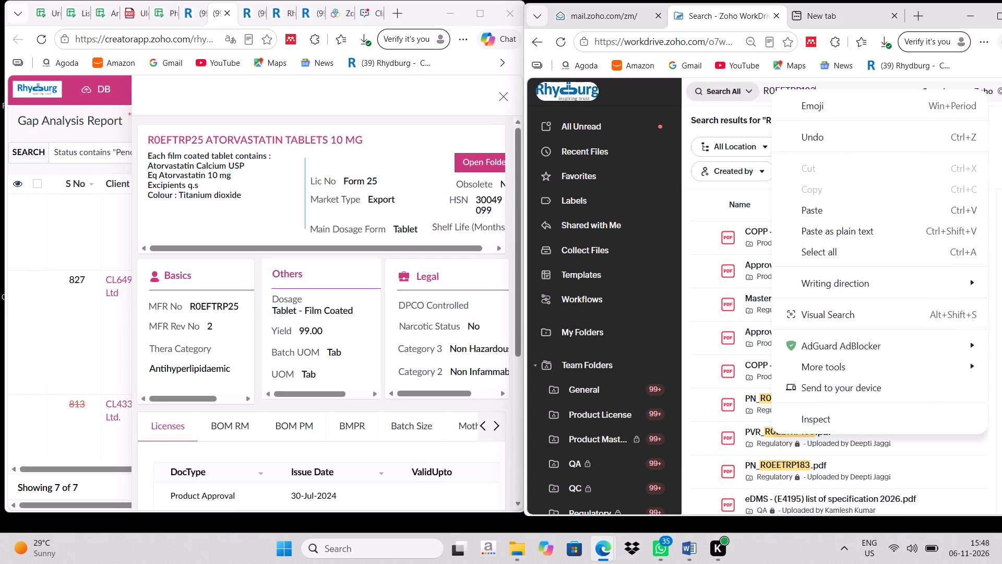
{"action": "left_click", "coordinate": [828, 84]}
{"action": "right_click_drag", "start_coordinate": [829, 94], "coordinate": [778, 102]}
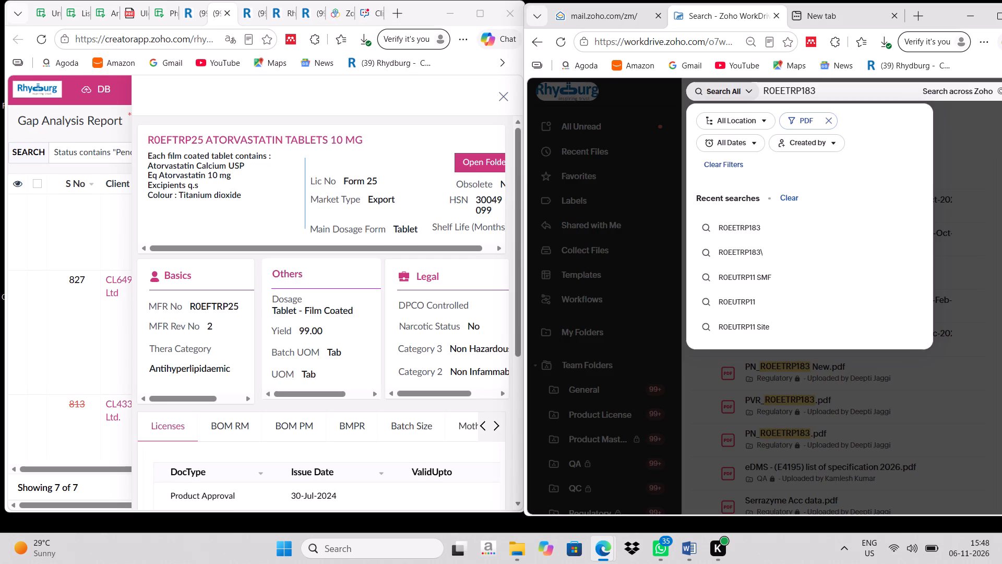
{"action": "right_click_drag", "start_coordinate": [778, 102], "coordinate": [780, 101]}
{"action": "left_click", "coordinate": [818, 87]}
{"action": "right_click_drag", "start_coordinate": [818, 87], "coordinate": [779, 89]}
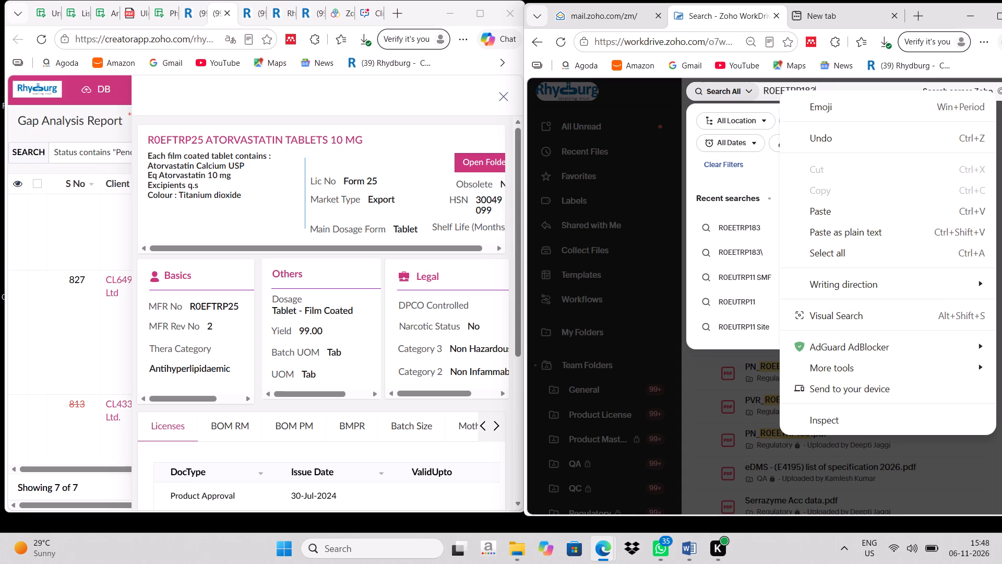
{"action": "key", "text": "BackSpace"}
{"action": "key", "text": "BackSpace"}
{"action": "key", "text": "BackSpace"}
{"action": "left_click", "coordinate": [810, 84]}
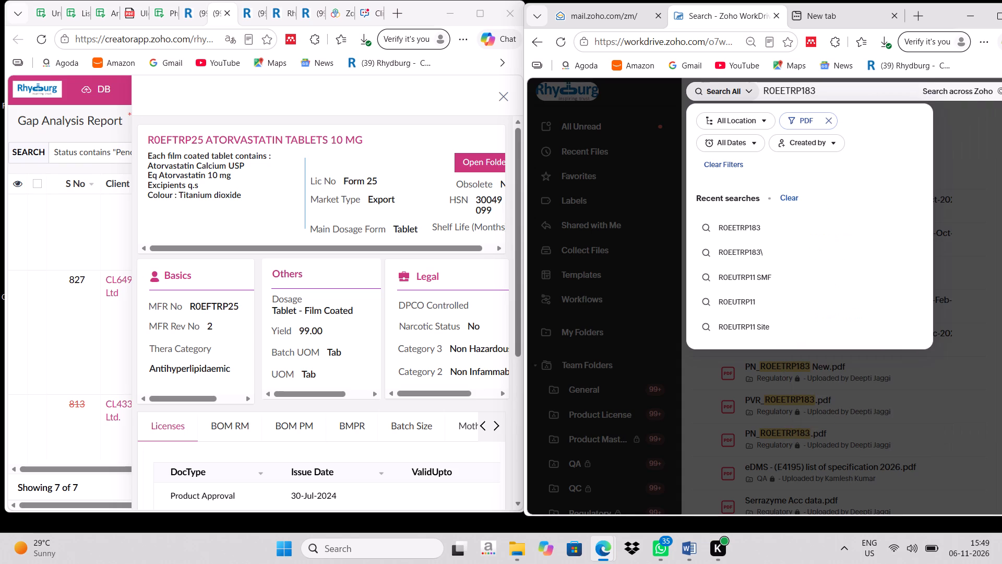
{"action": "key", "text": "Right"}
{"action": "key", "text": "BackSpace"}
{"action": "key", "text": "BackSpace"}
{"action": "key", "text": "BackSpace"}
{"action": "key", "text": "BackSpace"}
{"action": "key", "text": "BackSpace"}
{"action": "key", "text": "BackSpace"}
{"action": "key", "text": "BackSpace"}
{"action": "key", "text": "BackSpace"}
{"action": "key", "text": "BackSpace"}
{"action": "key", "text": "BackSpace"}
{"action": "key", "text": "BackSpace"}
{"action": "key", "text": "BackSpace"}
{"action": "key", "text": "BackSpace"}
{"action": "key", "text": "BackSpace"}
{"action": "key", "text": "BackSpace"}
{"action": "key", "text": "BackSpace"}
{"action": "key", "text": "BackSpace"}
{"action": "key", "text": "BackSpace"}
{"action": "key", "text": "BackSpace"}
{"action": "key", "text": "BackSpace"}
{"action": "key", "text": "BackSpace"}
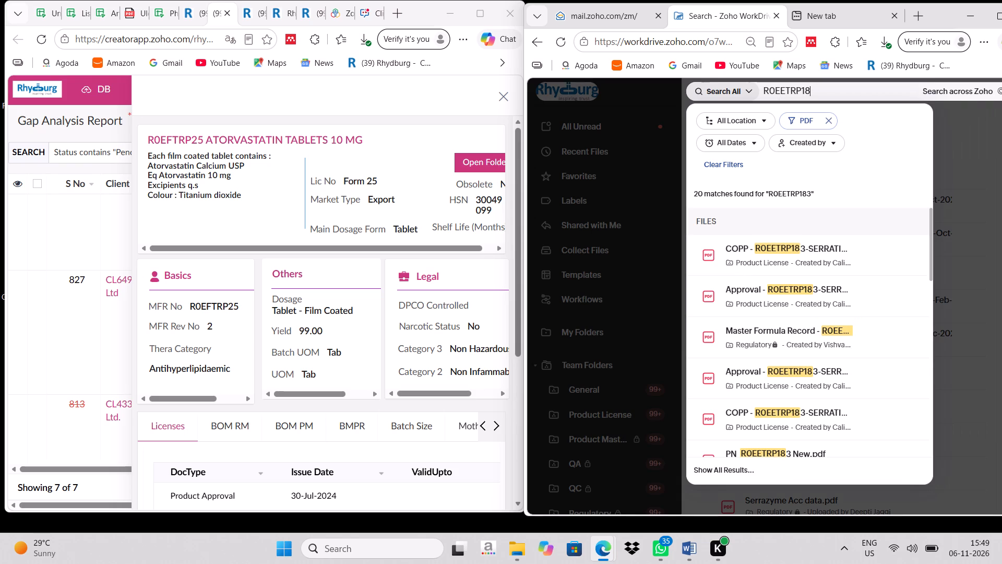
{"action": "key", "text": "BackSpace"}
{"action": "key", "text": "BackSpace"}
{"action": "key", "text": "BackSpace"}
{"action": "key", "text": "BackSpace"}
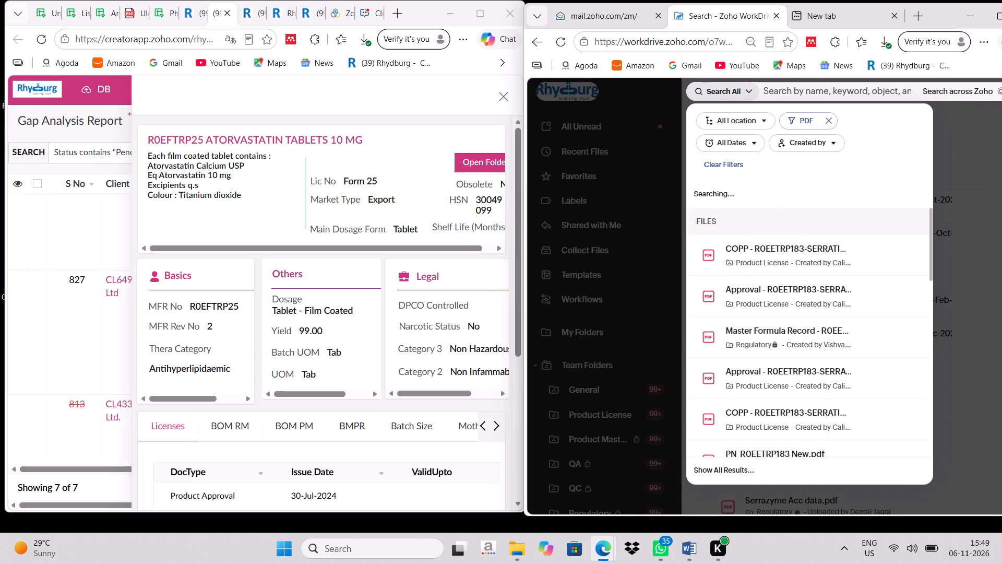
{"action": "left_click", "coordinate": [788, 89]}
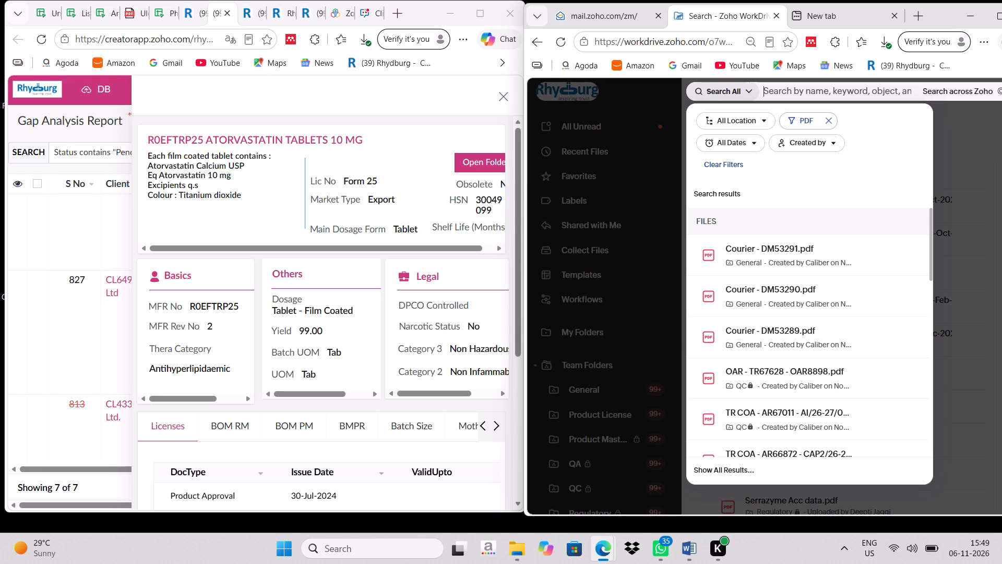
{"action": "key", "text": "ctrl+v"}
{"action": "key", "text": "Return"}
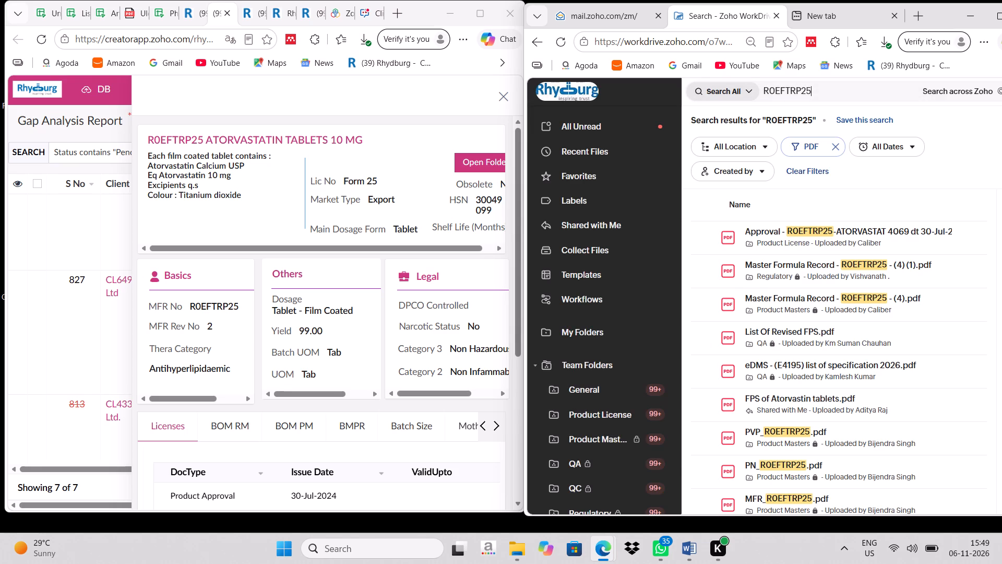
{"action": "left_click", "coordinate": [501, 96]}
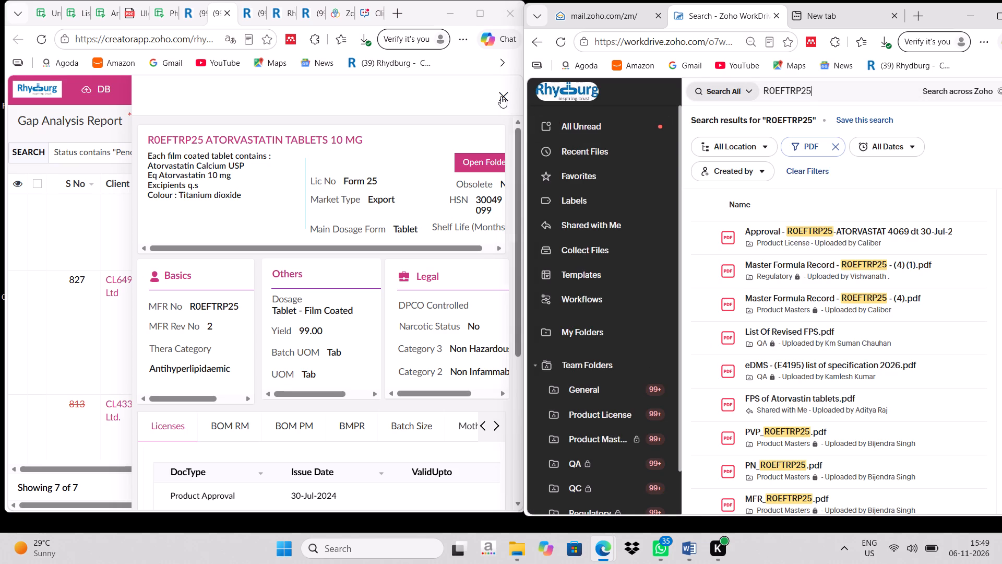
Open gap analysis record 827 for editing and enter "Mfg Lic (Not available)" as the first feedback line.
{"action": "scroll", "coordinate": [354, 323], "scroll_direction": "left", "scroll_amount": 1}
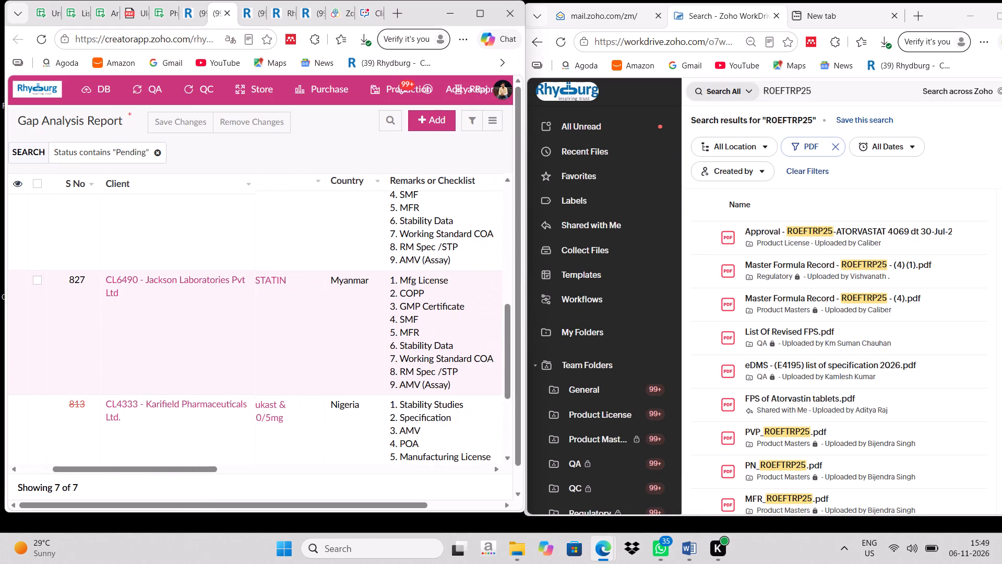
{"action": "scroll", "coordinate": [354, 323], "scroll_direction": "left", "scroll_amount": 1}
{"action": "left_click", "coordinate": [435, 313]}
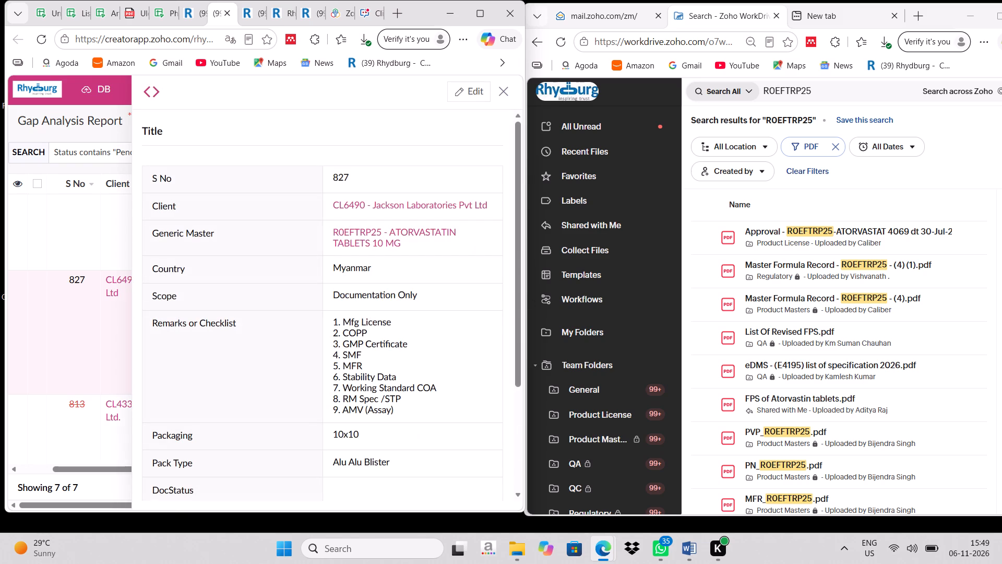
{"action": "left_click", "coordinate": [474, 90]}
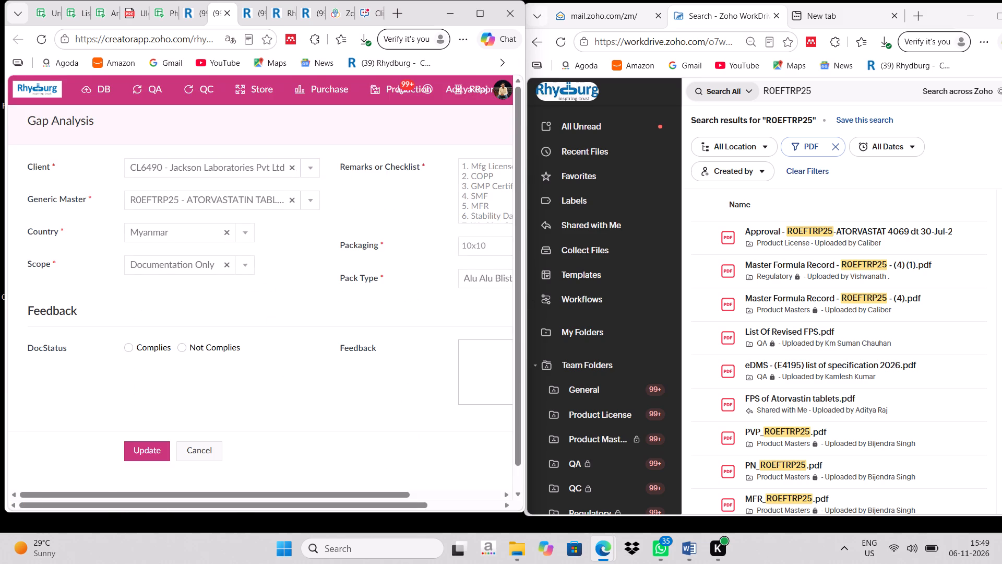
{"action": "scroll", "coordinate": [406, 395], "scroll_direction": "left", "scroll_amount": 2}
{"action": "left_click", "coordinate": [387, 370]}
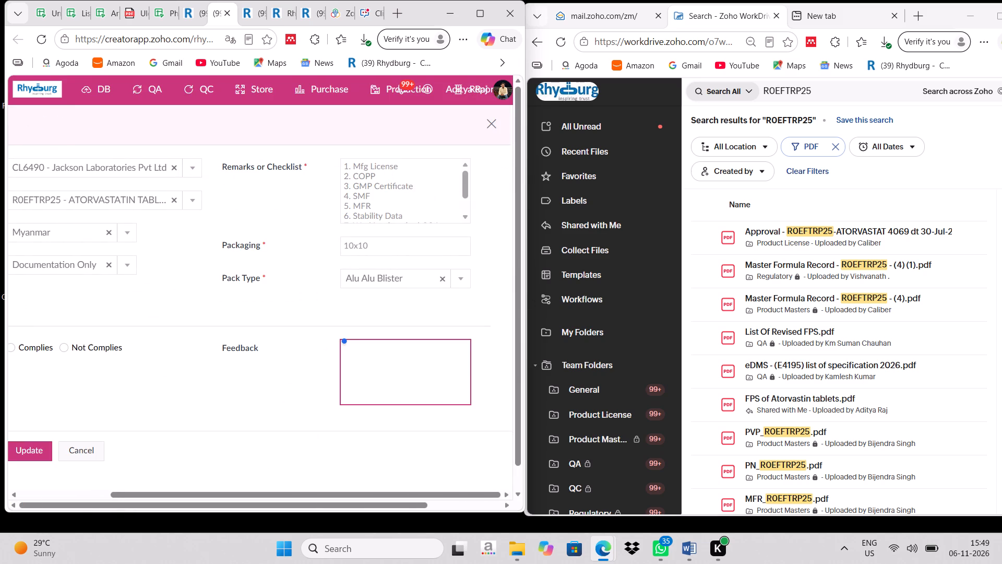
{"action": "type", "text": "Mfg Lic ("}
{"action": "key", "text": "shift+n"}
{"action": "type", "text": "ot available0"}
{"action": "key", "text": "BackSpace"}
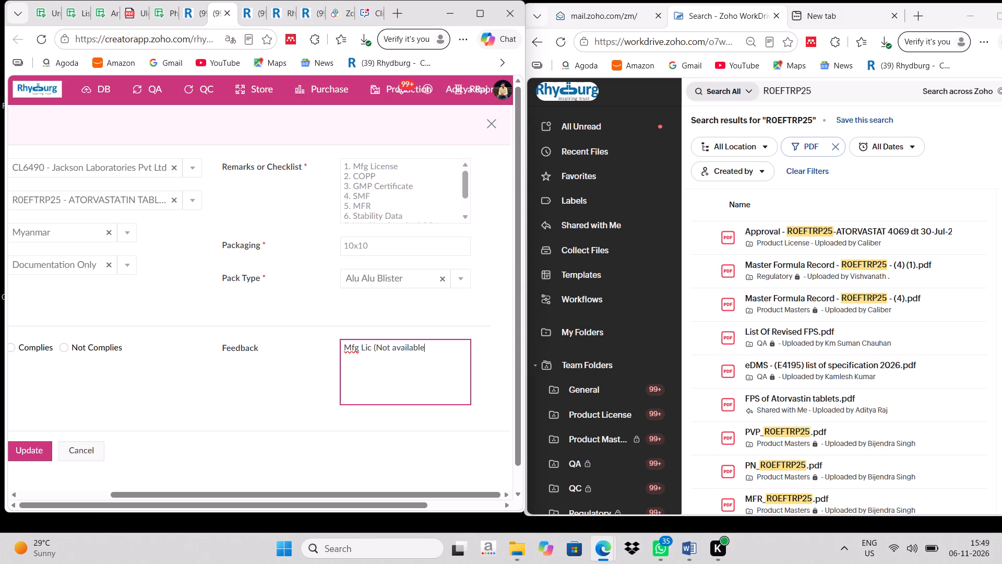
{"action": "key", "text": "shift+parenright"}
{"action": "key", "text": "Return"}
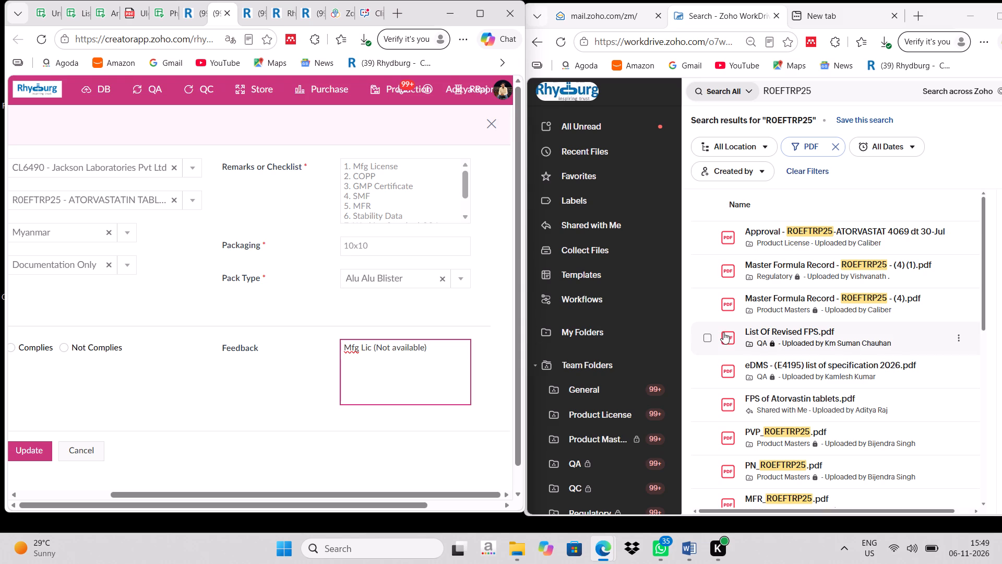
Add the line "MFR (Available)" to the feedback below the manufacturing licence entry.
{"action": "type", "text": "MFR (Available"}
{"action": "key", "text": "shift+parenright"}
{"action": "key", "text": "Return"}
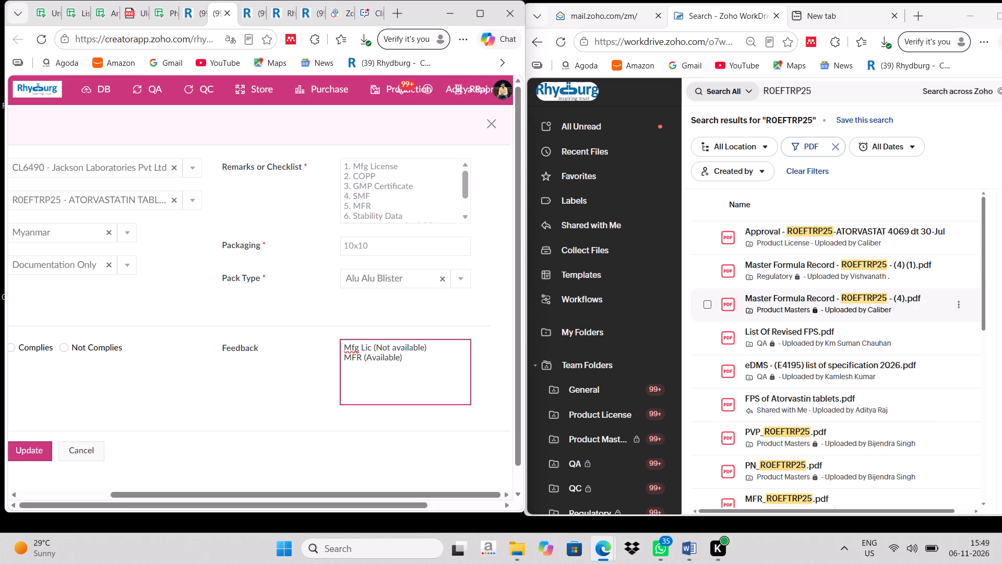
Look through the PDF search results for R0EFTRP25 for the remaining checklist documents, such as stability data, validation reports and COPP.
{"action": "scroll", "coordinate": [821, 313], "scroll_direction": "down", "scroll_amount": 4}
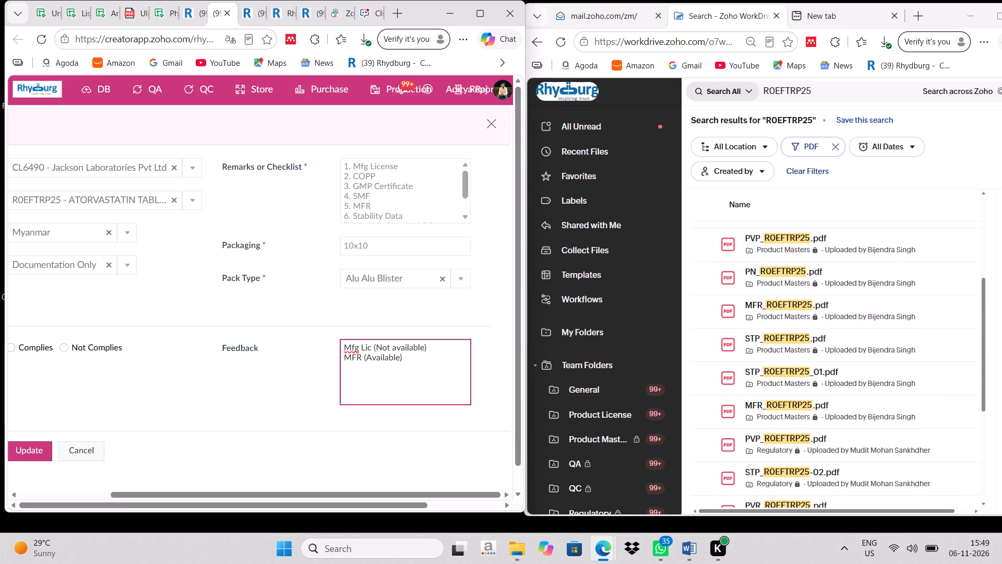
{"action": "scroll", "coordinate": [821, 313], "scroll_direction": "down", "scroll_amount": 4}
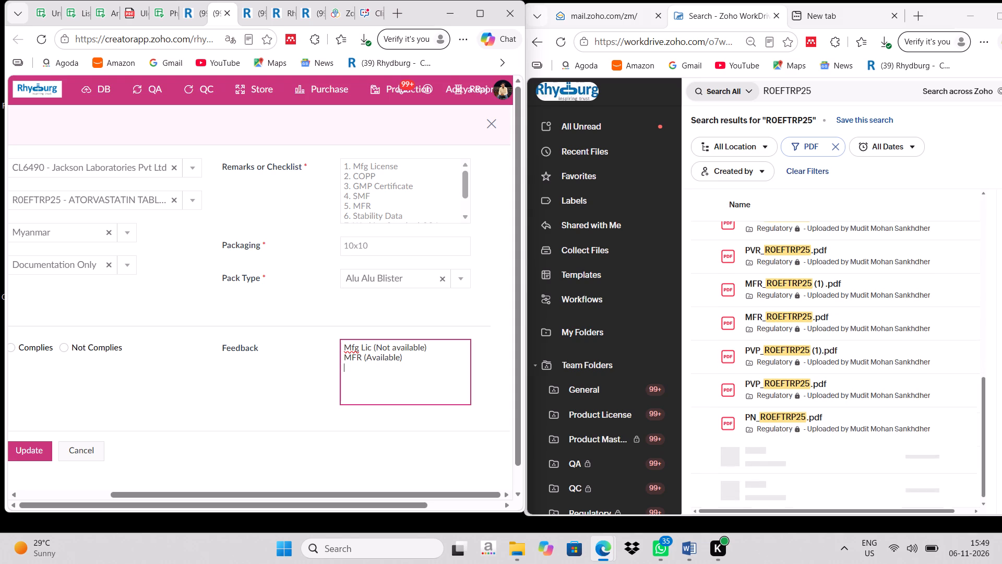
{"action": "scroll", "coordinate": [821, 313], "scroll_direction": "down", "scroll_amount": 3}
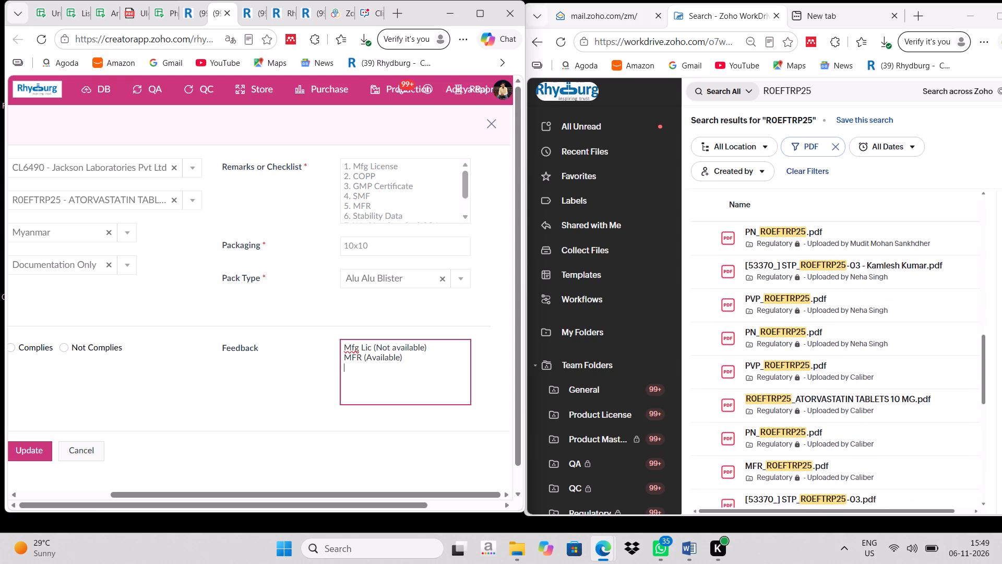
{"action": "scroll", "coordinate": [821, 313], "scroll_direction": "down", "scroll_amount": 3}
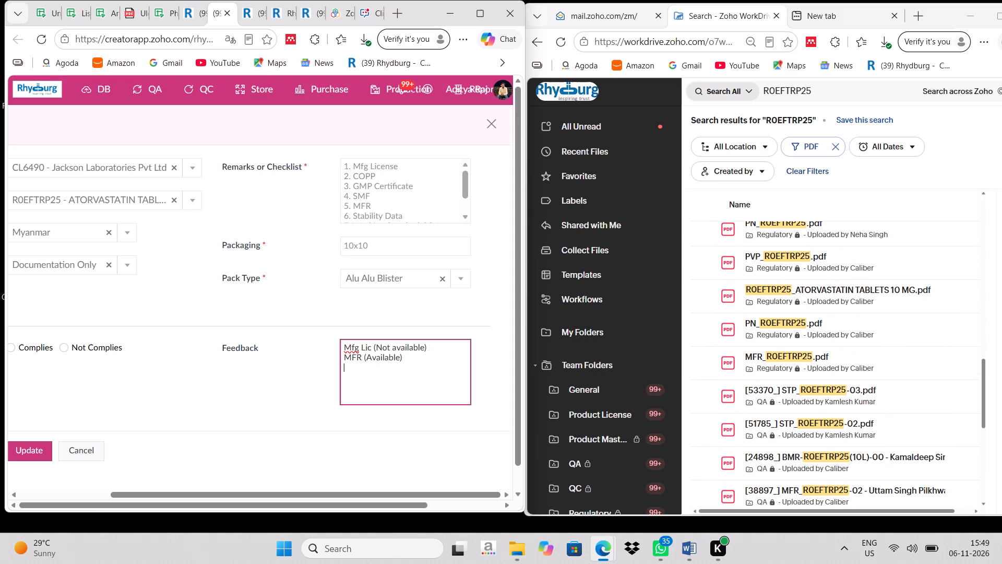
{"action": "scroll", "coordinate": [821, 313], "scroll_direction": "down", "scroll_amount": 1}
{"action": "scroll", "coordinate": [838, 363], "scroll_direction": "down", "scroll_amount": 2}
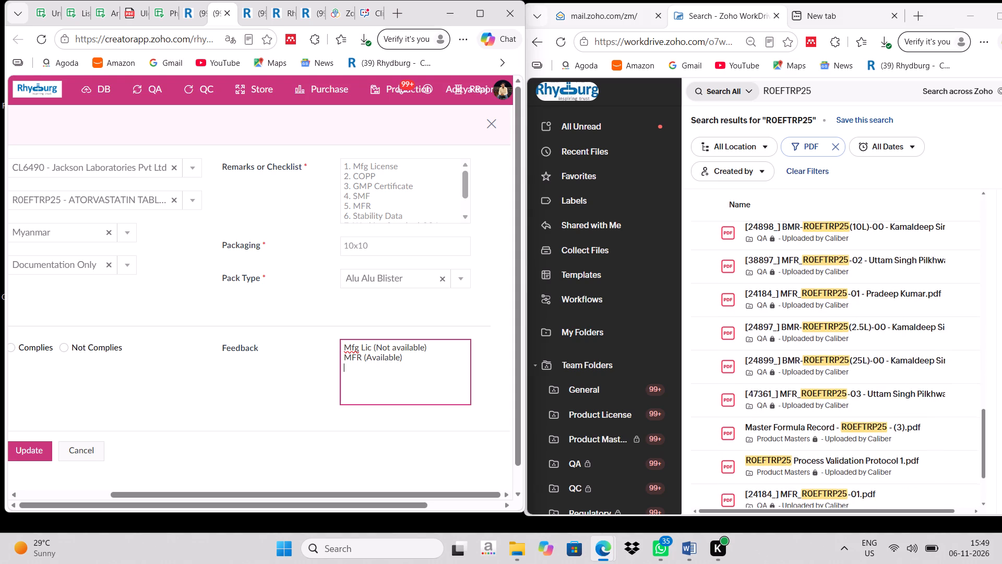
{"action": "scroll", "coordinate": [838, 363], "scroll_direction": "down", "scroll_amount": 2}
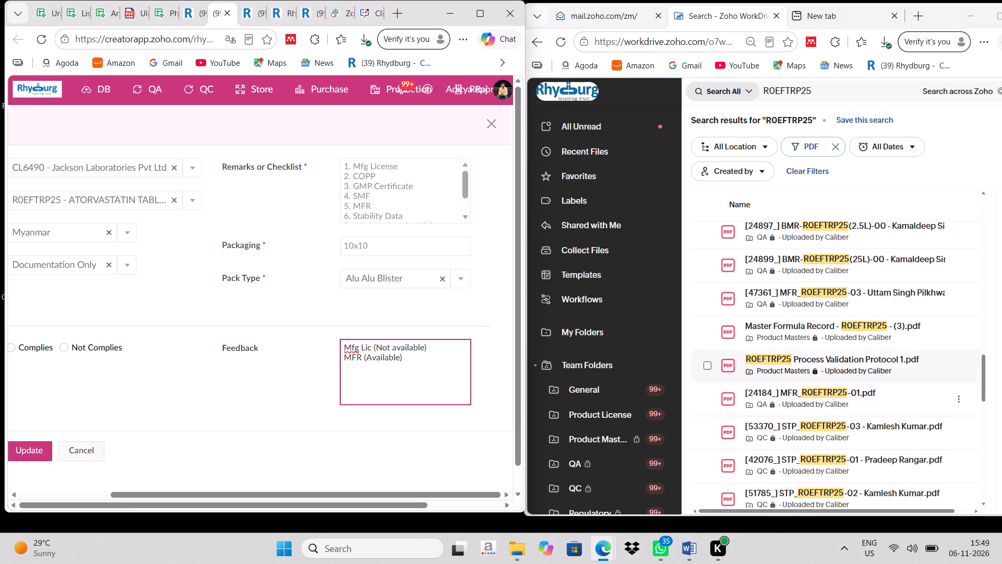
{"action": "scroll", "coordinate": [798, 390], "scroll_direction": "down", "scroll_amount": 2}
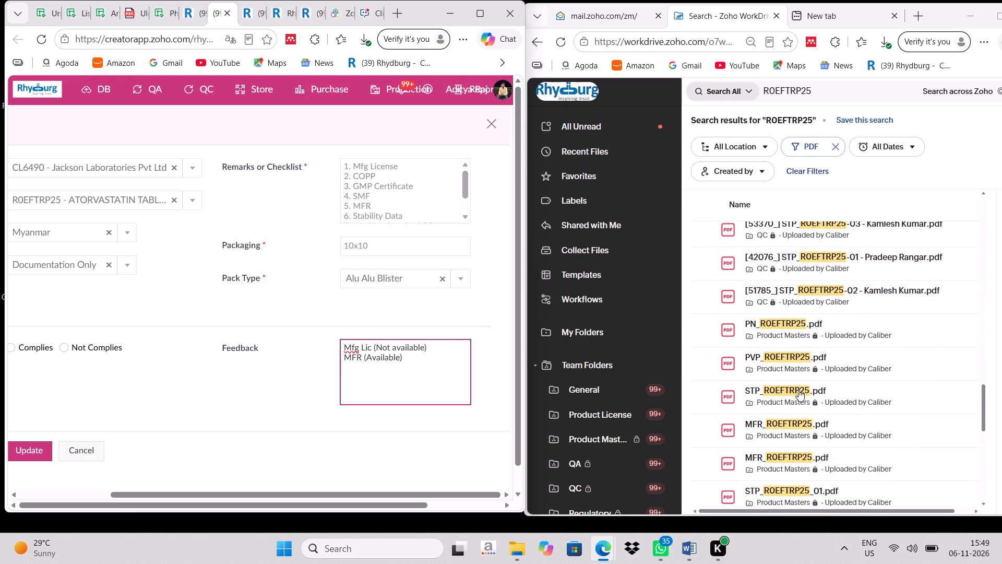
{"action": "scroll", "coordinate": [798, 390], "scroll_direction": "down", "scroll_amount": 3}
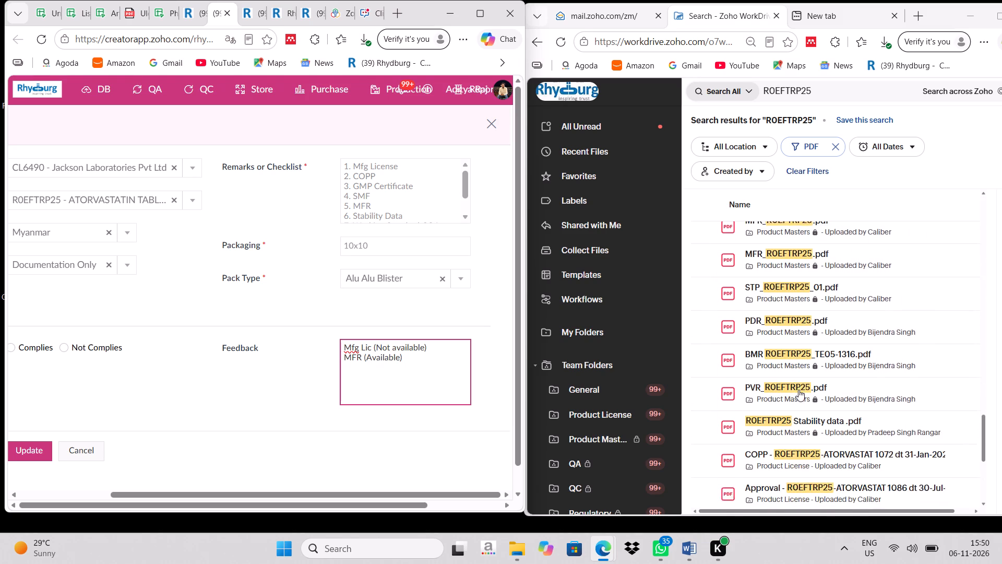
{"action": "scroll", "coordinate": [798, 390], "scroll_direction": "down", "scroll_amount": 1}
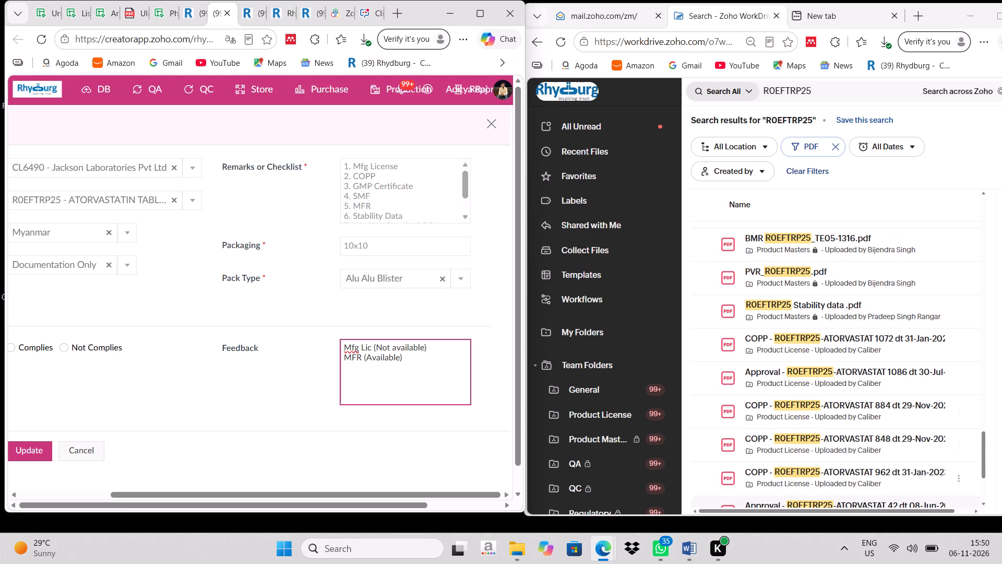
View the COPP certificate file R0EFTRP25-ATORVASTAT 1072 dt 31-Jan-2023 and return to the search results with nothing selected.
{"action": "left_click_drag", "start_coordinate": [832, 509], "coordinate": [845, 509]}
{"action": "left_click_drag", "start_coordinate": [854, 511], "coordinate": [900, 509]}
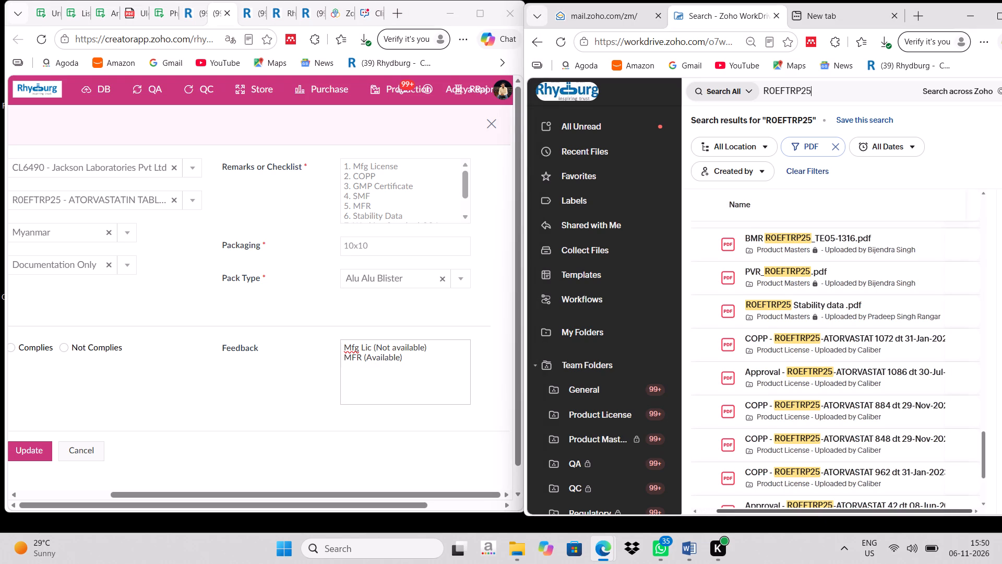
{"action": "left_click_drag", "start_coordinate": [900, 509], "coordinate": [909, 509]}
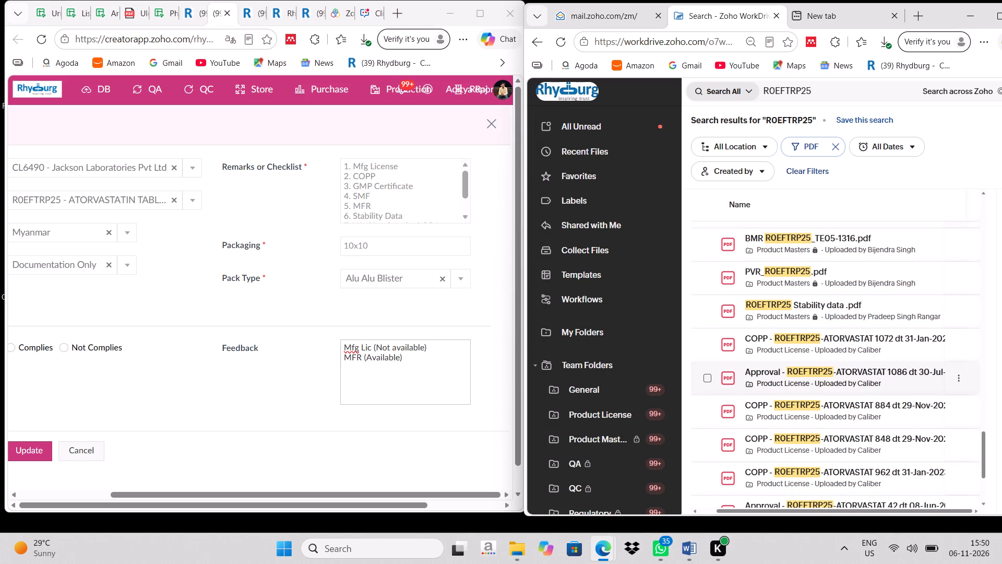
{"action": "scroll", "coordinate": [868, 378], "scroll_direction": "down", "scroll_amount": 1}
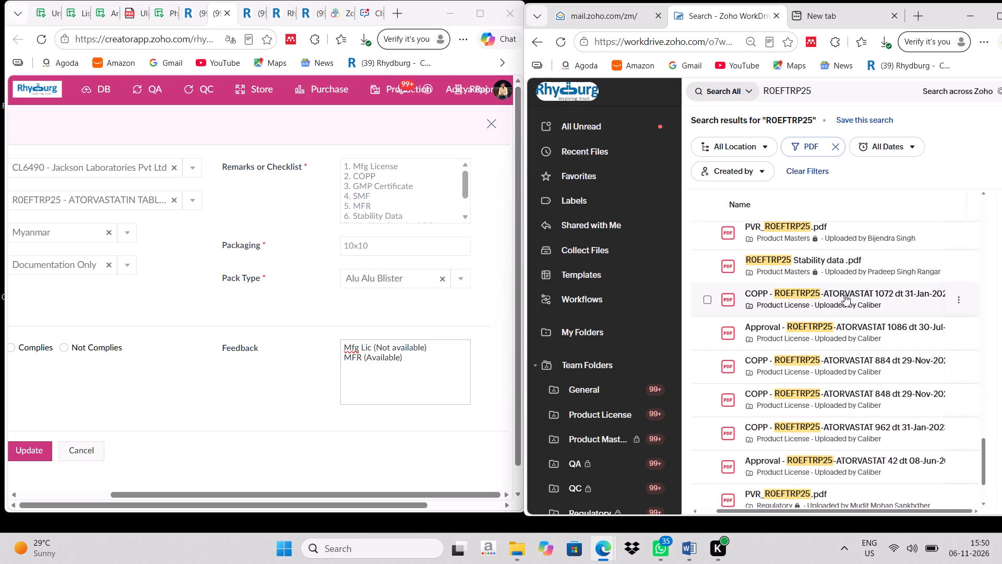
{"action": "left_click", "coordinate": [842, 291]}
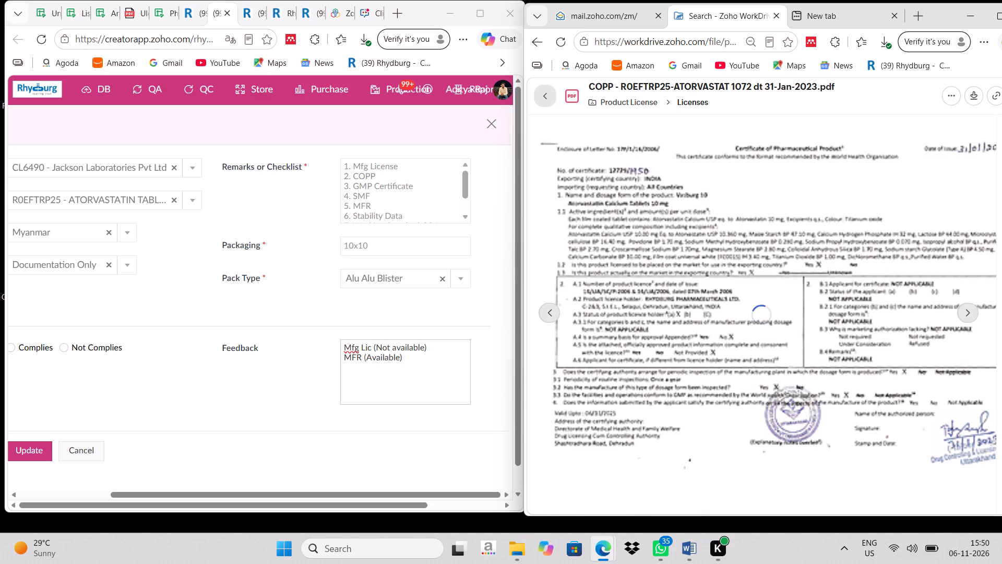
{"action": "left_click", "coordinate": [547, 97]}
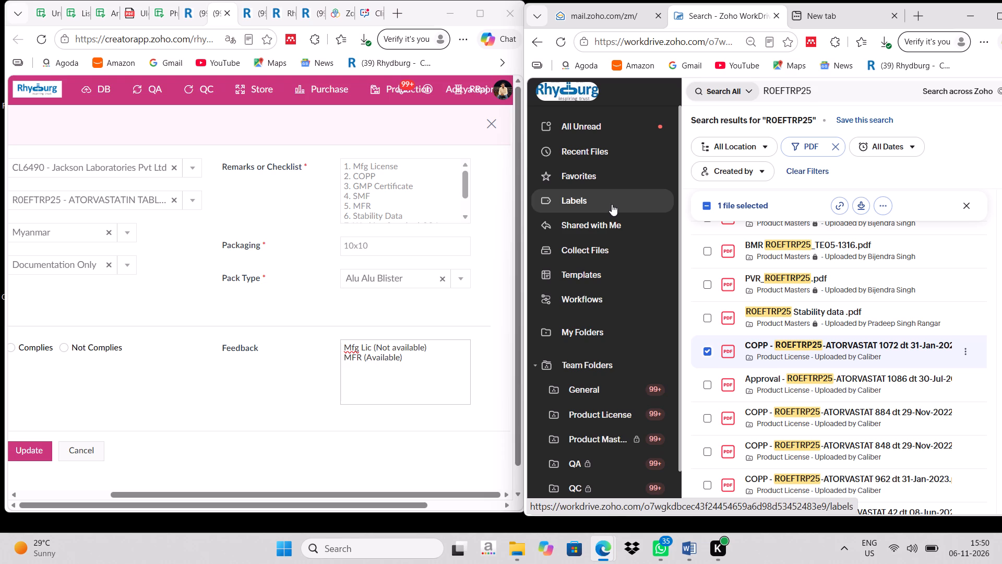
{"action": "left_click", "coordinate": [703, 350]}
Check the further R0EFTRP25 results for analytical method validation files and add the feedback line "AMV (Available)" below the MFR entry.
{"action": "scroll", "coordinate": [779, 402], "scroll_direction": "down", "scroll_amount": 2}
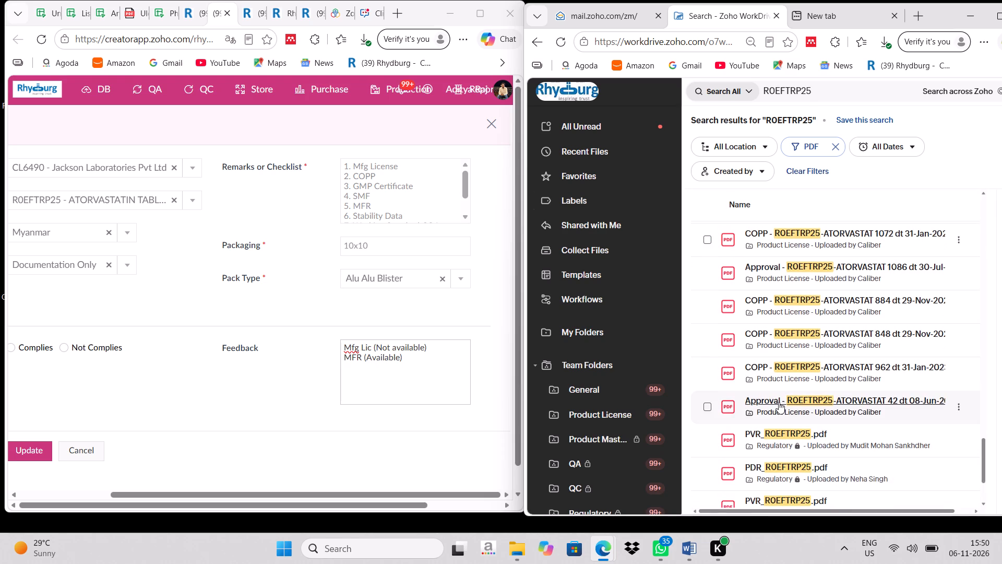
{"action": "scroll", "coordinate": [779, 402], "scroll_direction": "down", "scroll_amount": 1}
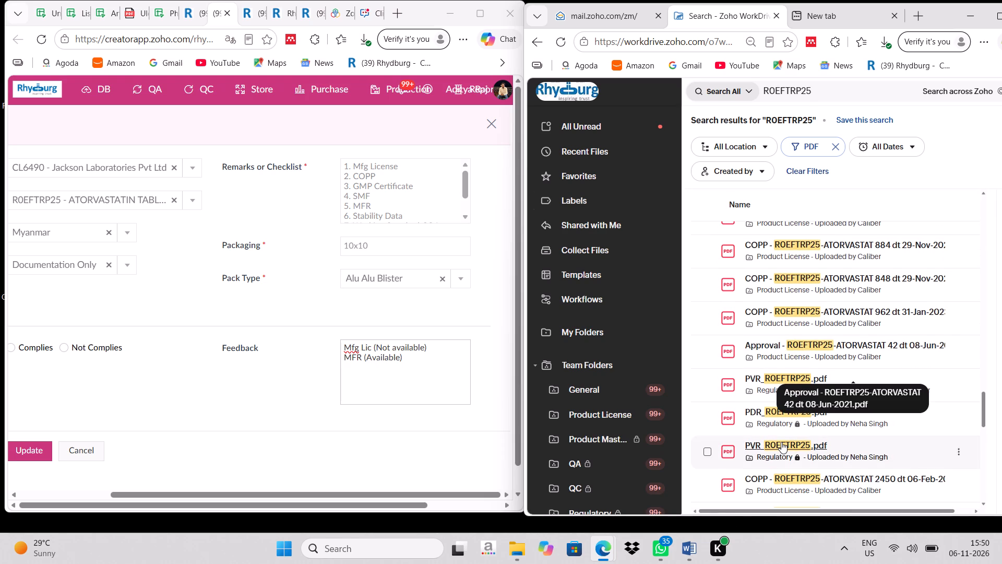
{"action": "scroll", "coordinate": [781, 442], "scroll_direction": "down", "scroll_amount": 2}
{"action": "scroll", "coordinate": [839, 424], "scroll_direction": "down", "scroll_amount": 1}
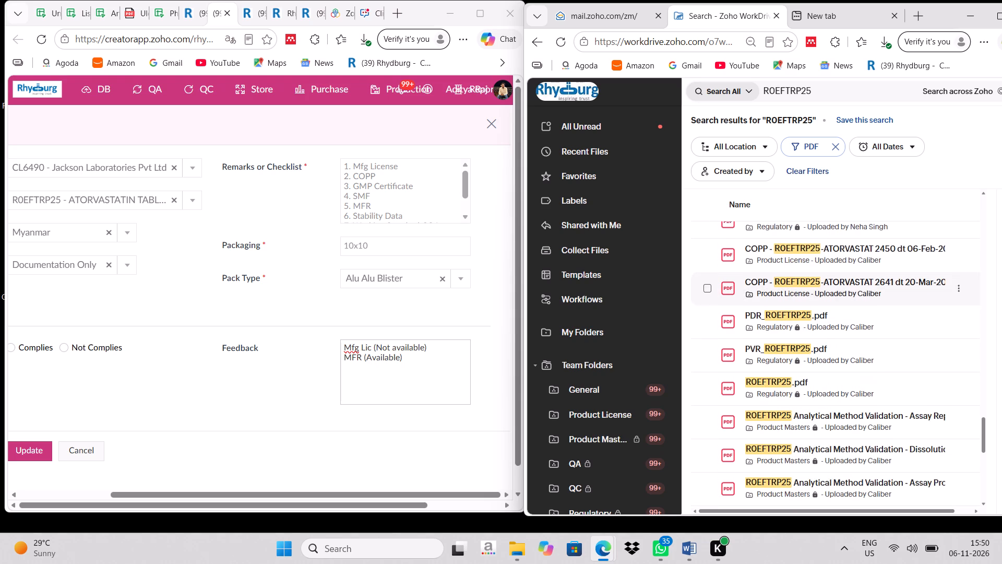
{"action": "scroll", "coordinate": [839, 424], "scroll_direction": "down", "scroll_amount": 4}
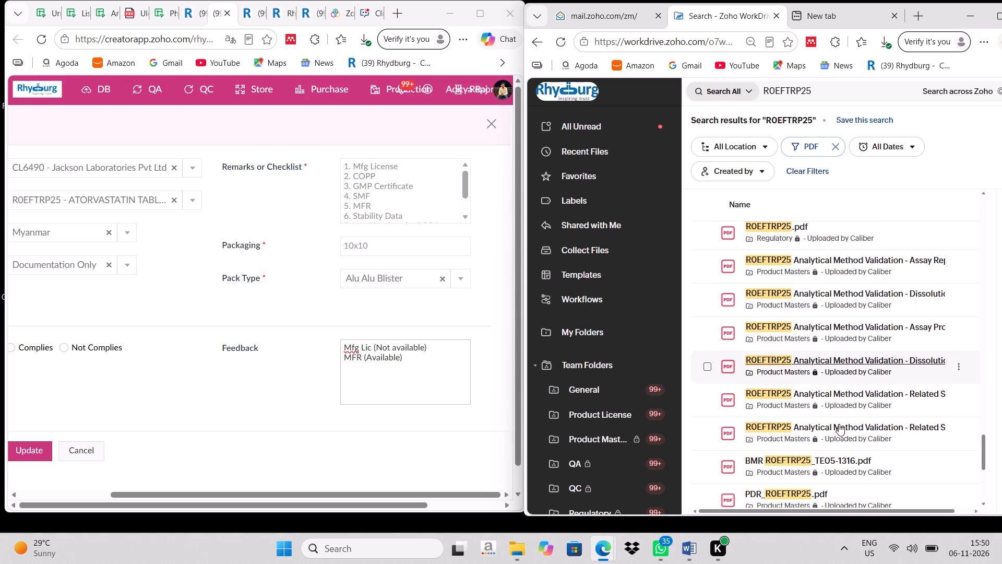
{"action": "scroll", "coordinate": [839, 424], "scroll_direction": "down", "scroll_amount": 4}
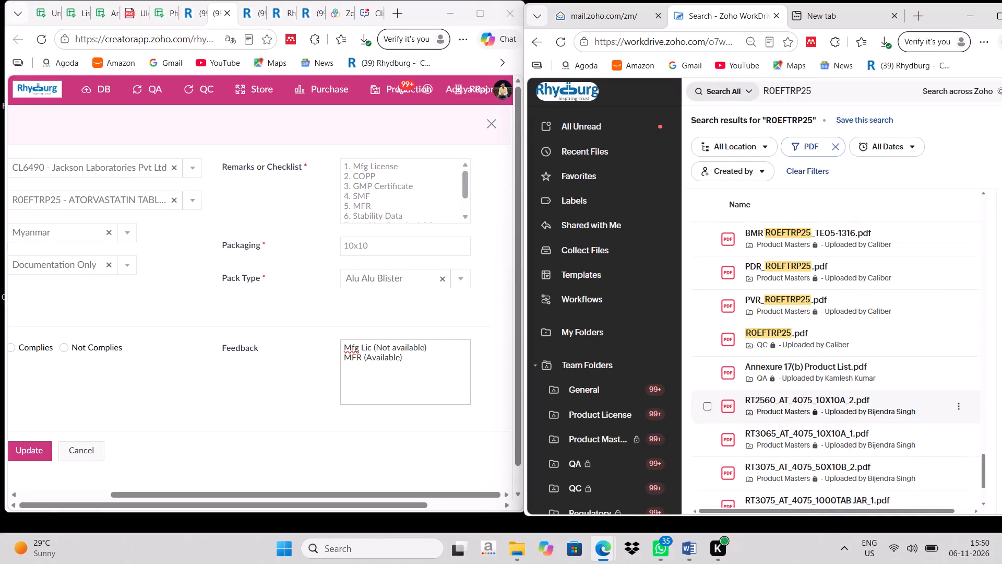
{"action": "scroll", "coordinate": [839, 424], "scroll_direction": "down", "scroll_amount": 1}
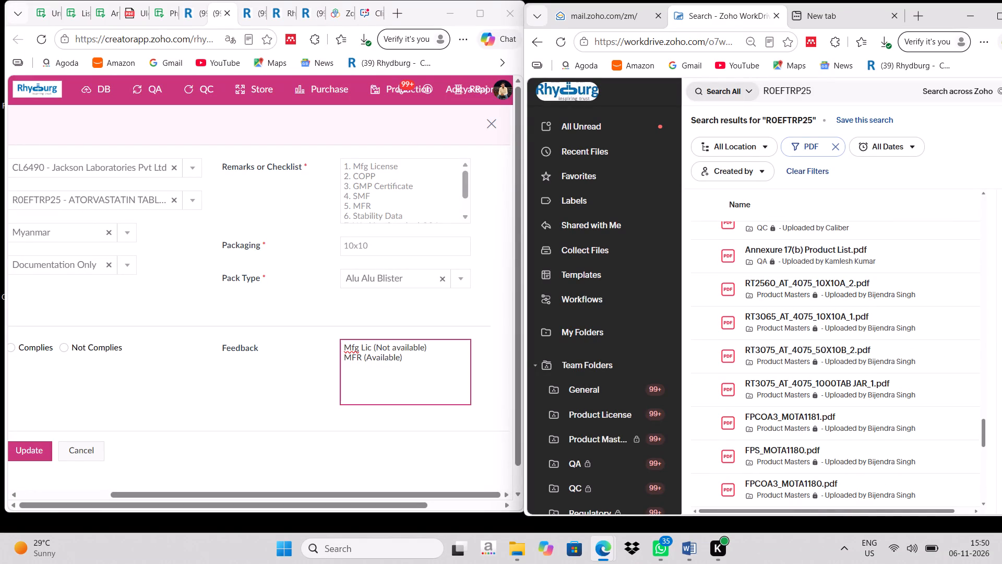
{"action": "left_click", "coordinate": [440, 366]}
{"action": "type", "text": "AMV"}
{"action": "key", "text": "space"}
{"action": "type", "text": "(Available)"}
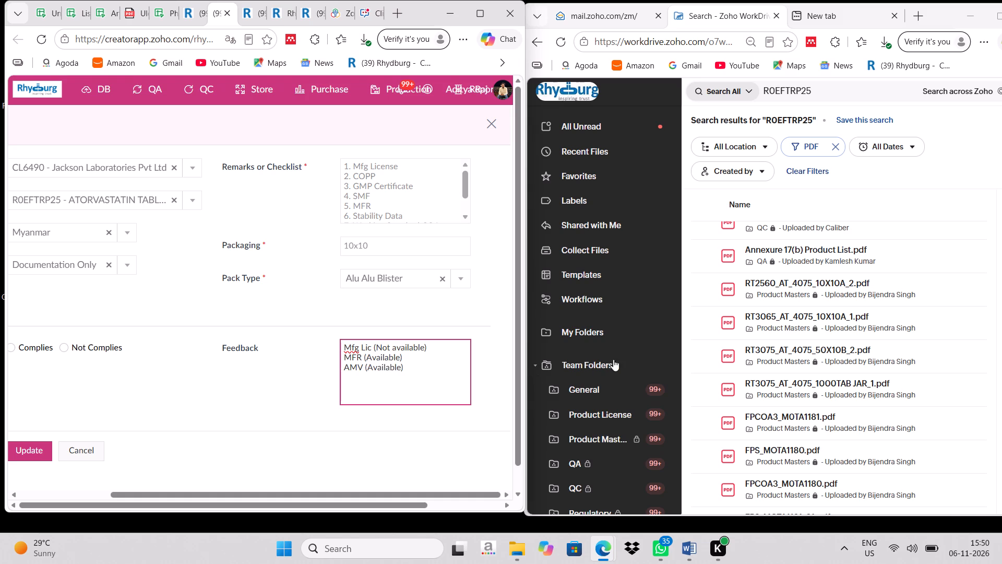
Look through the further R0EFTRP25 PDF results for the remaining checklist documents, such as the site master file and GMP certificate.
{"action": "scroll", "coordinate": [755, 403], "scroll_direction": "down", "scroll_amount": 3}
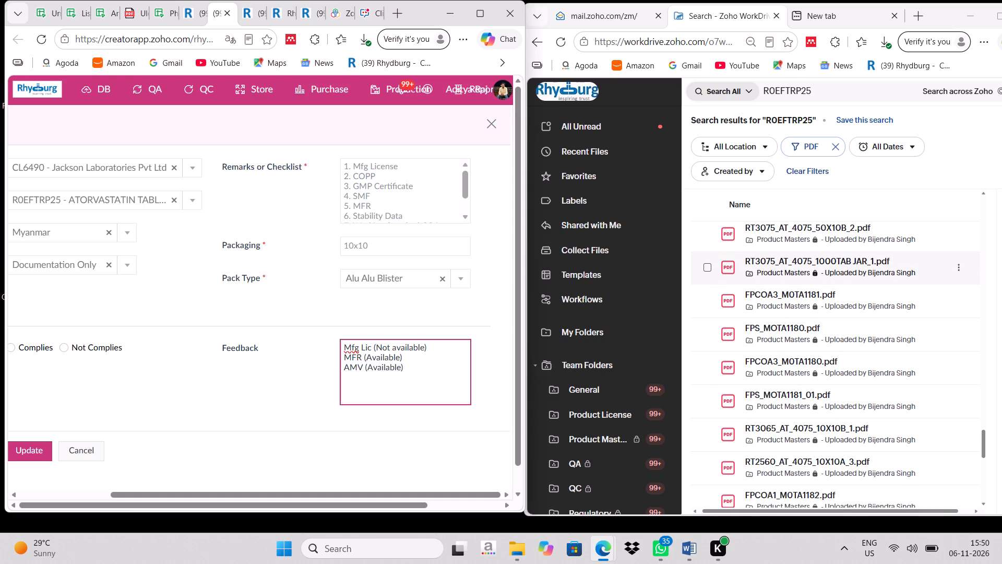
{"action": "scroll", "coordinate": [755, 403], "scroll_direction": "down", "scroll_amount": 5}
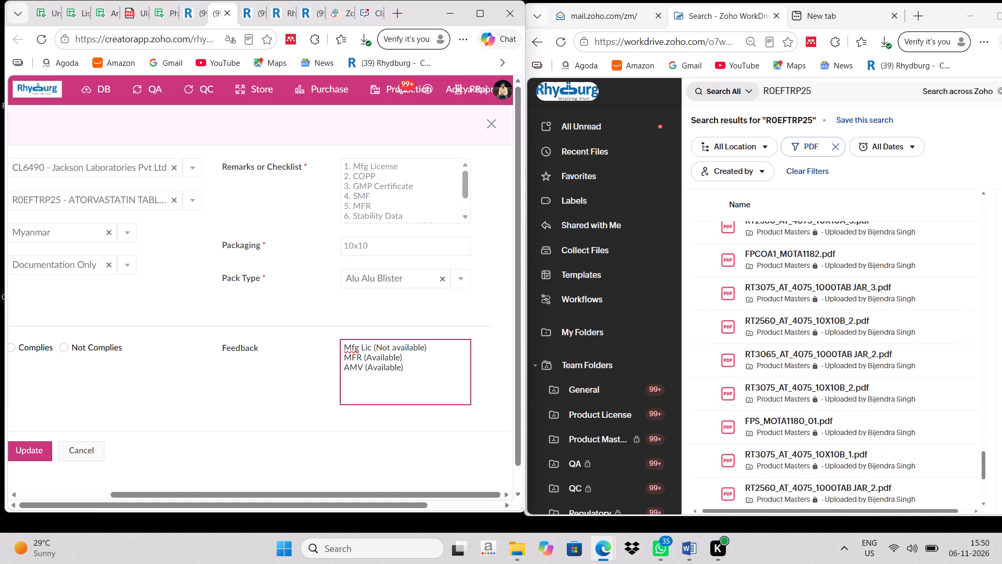
{"action": "scroll", "coordinate": [755, 403], "scroll_direction": "down", "scroll_amount": 4}
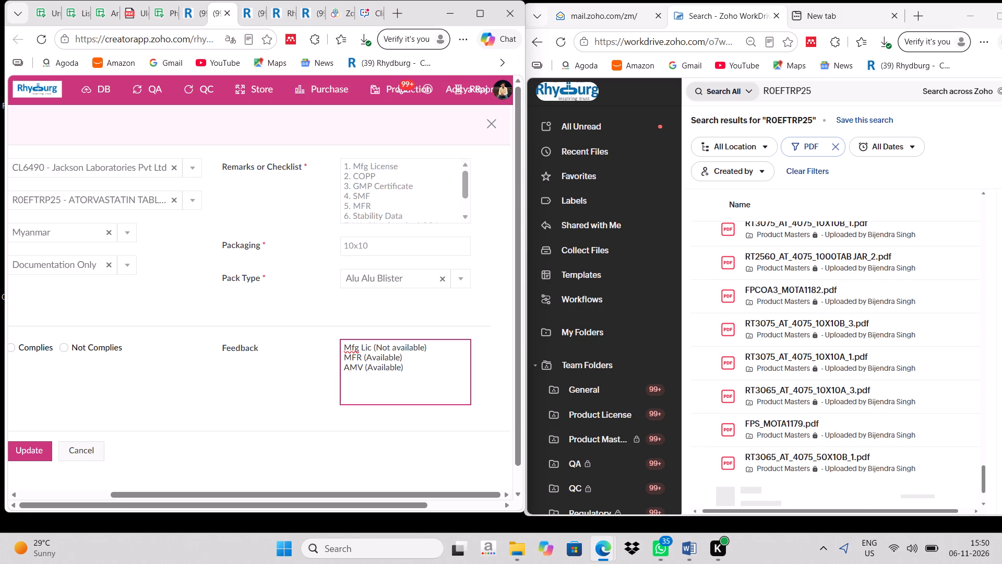
{"action": "scroll", "coordinate": [755, 403], "scroll_direction": "down", "scroll_amount": 4}
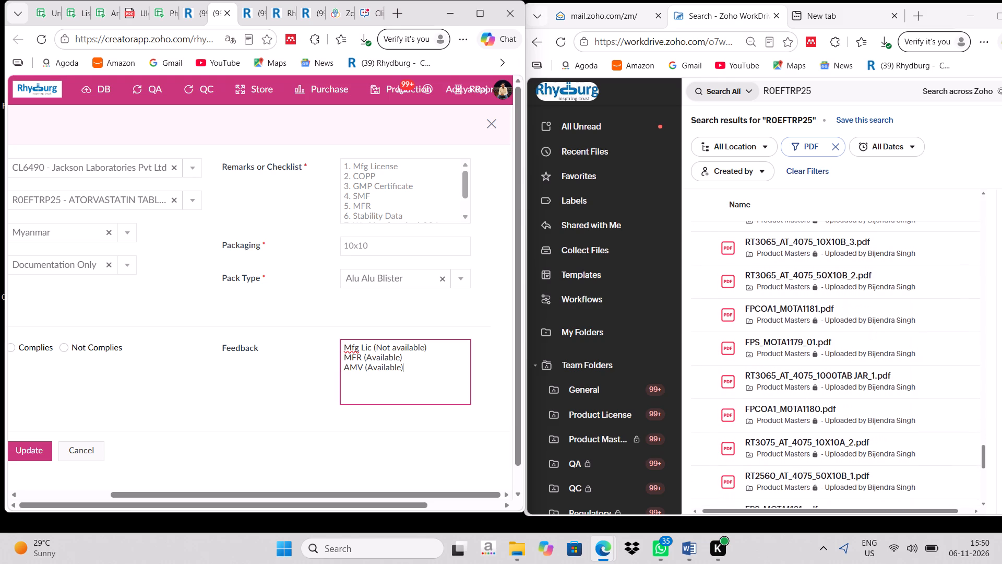
{"action": "scroll", "coordinate": [755, 403], "scroll_direction": "down", "scroll_amount": 4}
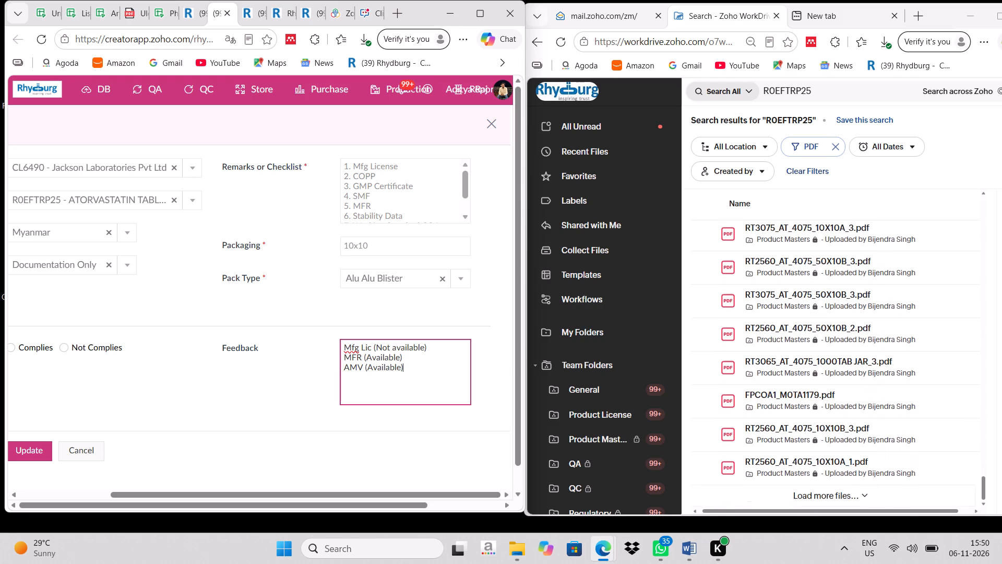
{"action": "scroll", "coordinate": [755, 403], "scroll_direction": "down", "scroll_amount": 4}
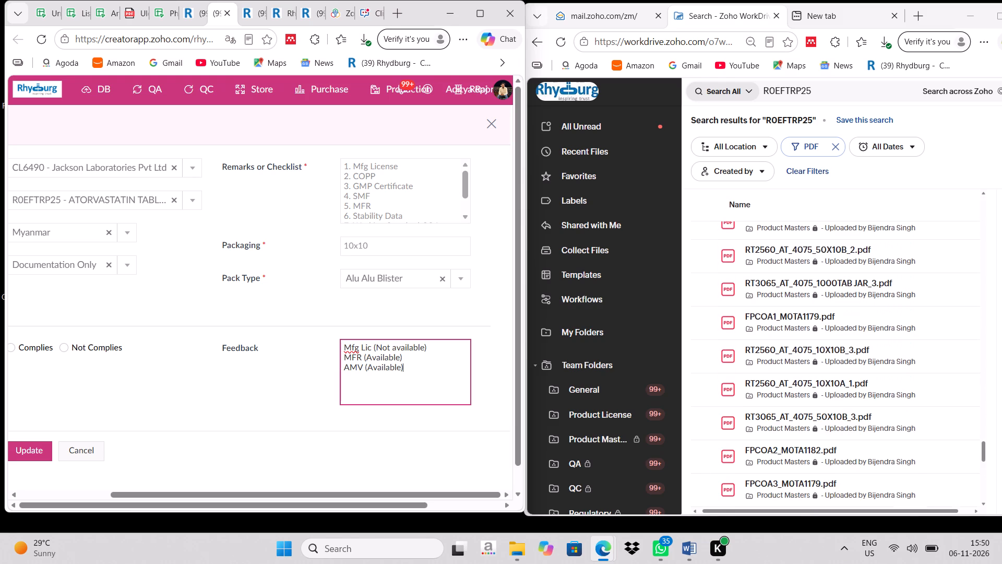
{"action": "scroll", "coordinate": [755, 403], "scroll_direction": "down", "scroll_amount": 4}
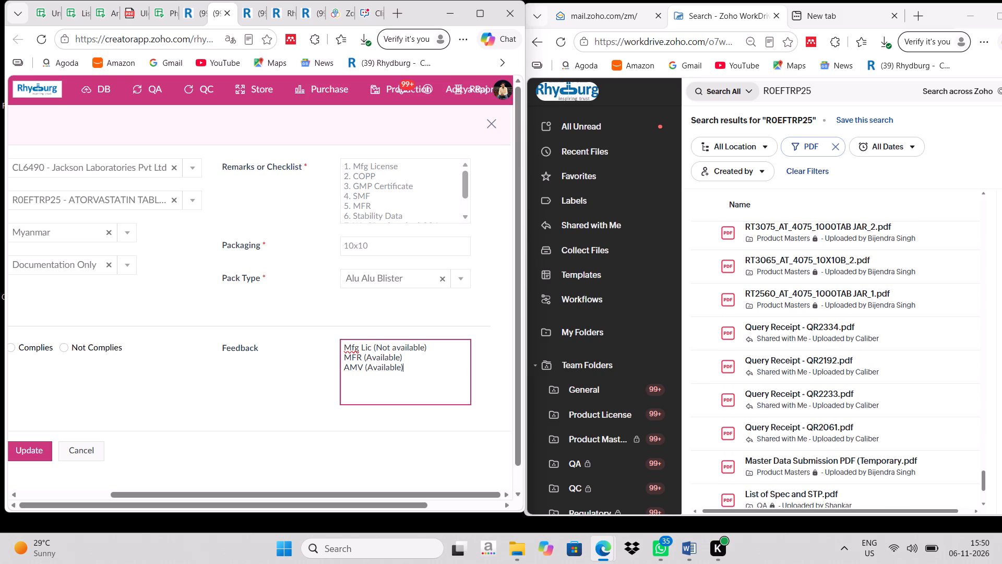
{"action": "scroll", "coordinate": [755, 403], "scroll_direction": "down", "scroll_amount": 1}
{"action": "scroll", "coordinate": [788, 457], "scroll_direction": "down", "scroll_amount": 1}
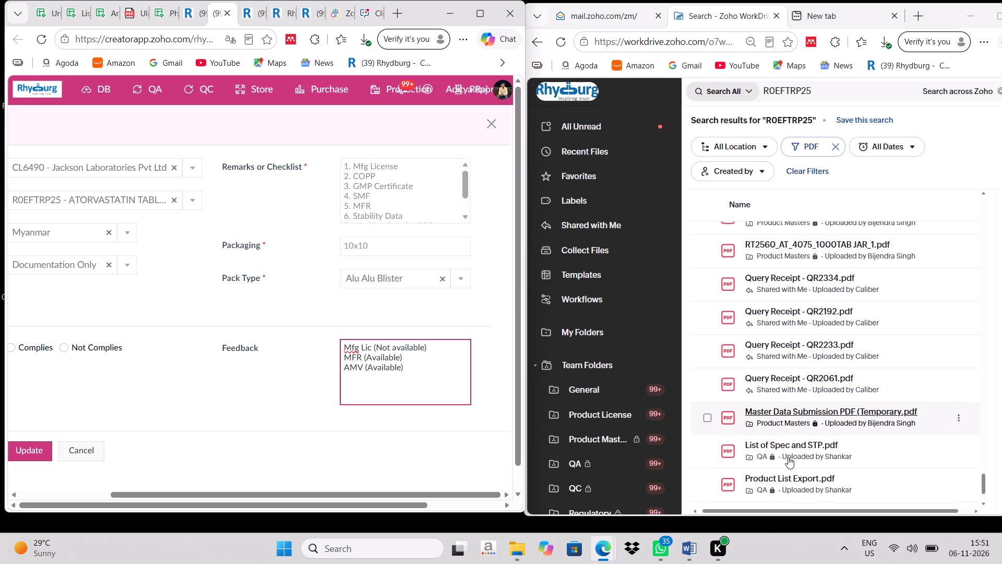
{"action": "scroll", "coordinate": [788, 457], "scroll_direction": "down", "scroll_amount": 3}
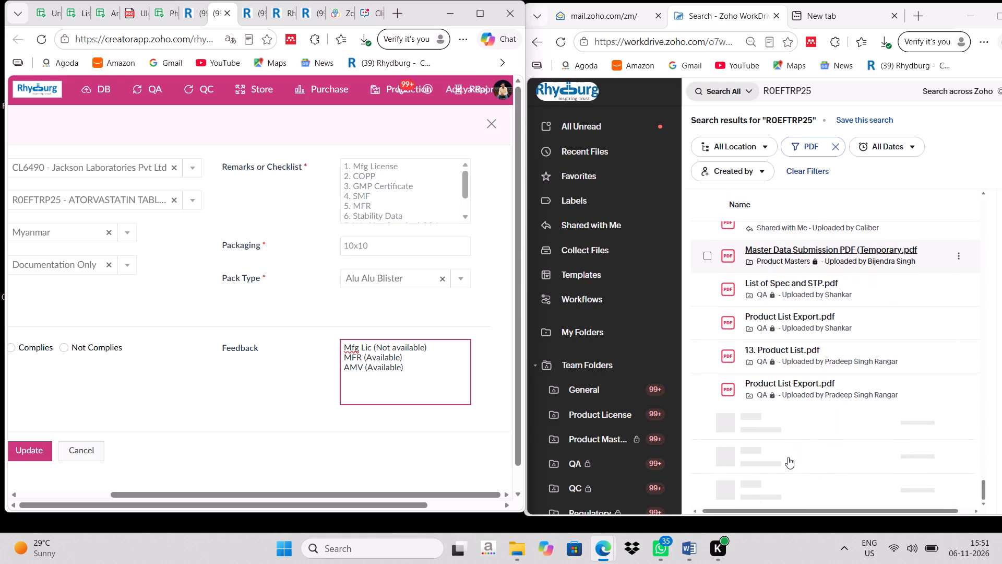
{"action": "scroll", "coordinate": [788, 457], "scroll_direction": "up", "scroll_amount": 2}
{"action": "scroll", "coordinate": [788, 457], "scroll_direction": "down", "scroll_amount": 2}
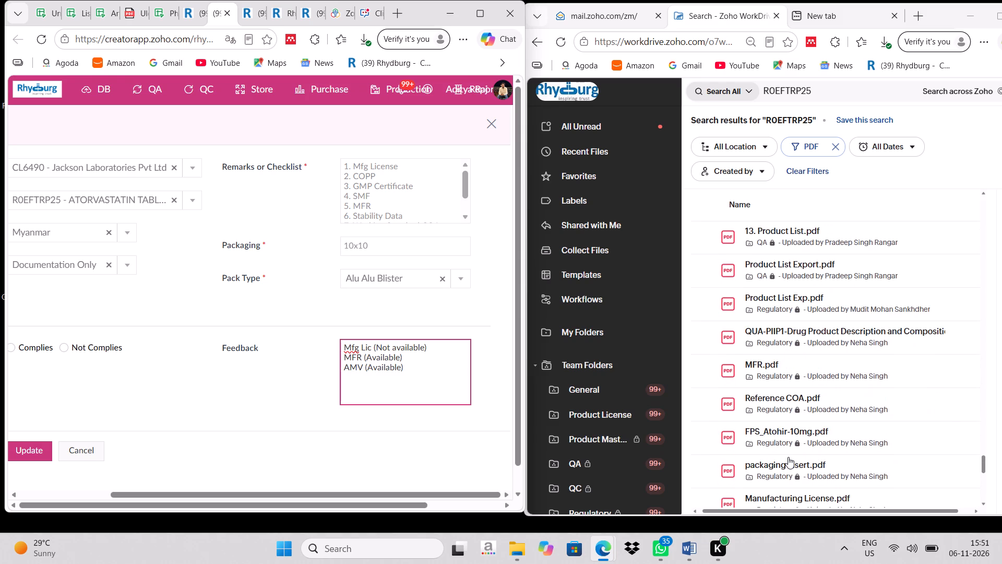
{"action": "scroll", "coordinate": [788, 457], "scroll_direction": "down", "scroll_amount": 3}
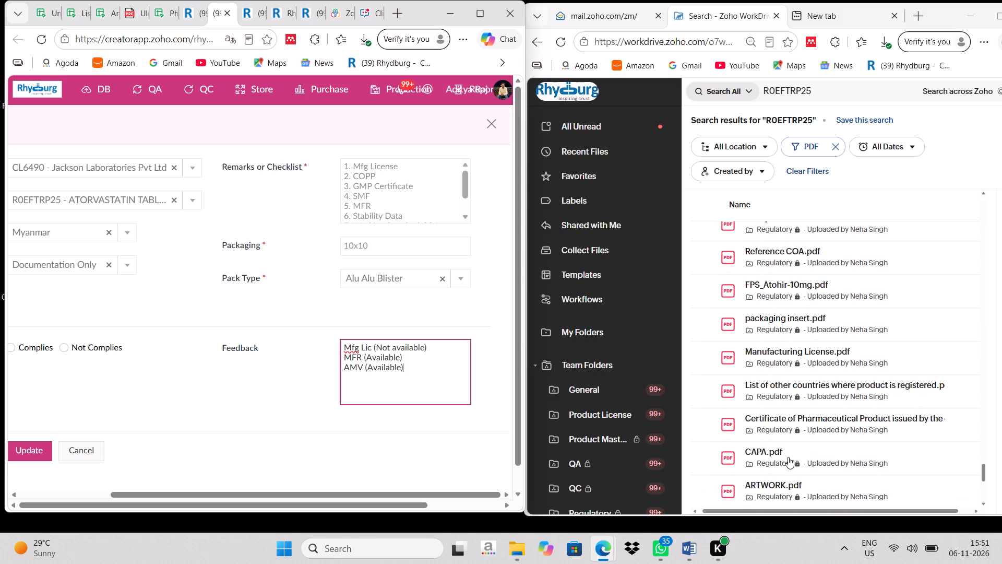
{"action": "scroll", "coordinate": [788, 457], "scroll_direction": "down", "scroll_amount": 3}
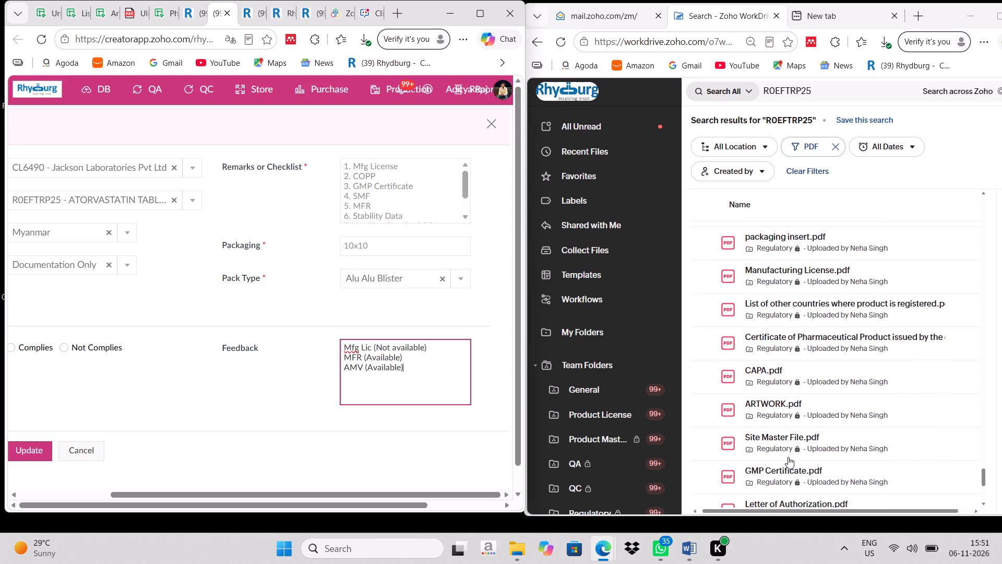
{"action": "scroll", "coordinate": [788, 457], "scroll_direction": "down", "scroll_amount": 1}
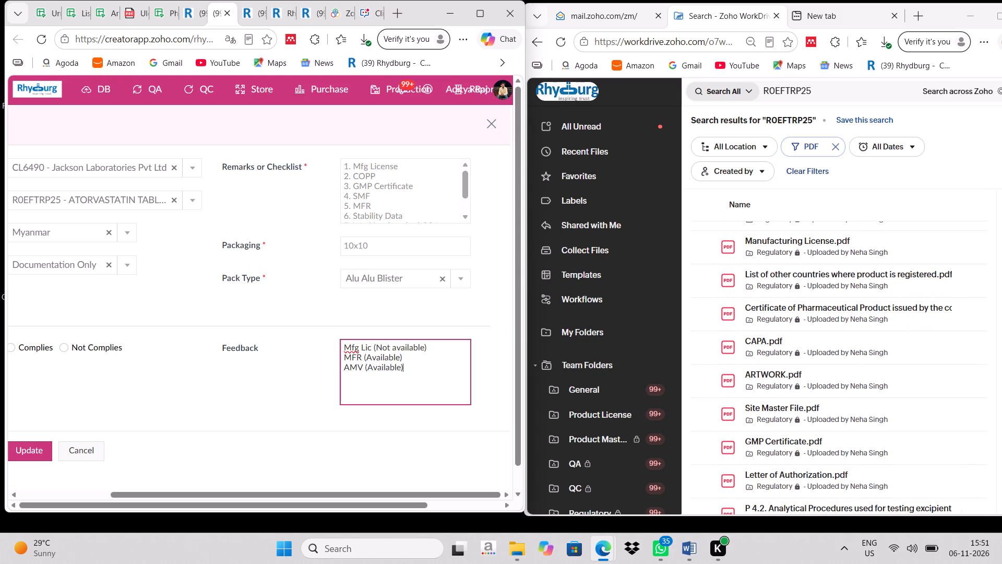
Add the feedback lines "SMF(Available)" and "GMP (Available)" below the AMV entry, followed by a new empty line.
{"action": "left_click", "coordinate": [380, 375]}
{"action": "left_click", "coordinate": [403, 371]}
{"action": "key", "text": "Return"}
{"action": "type", "text": "SMF"}
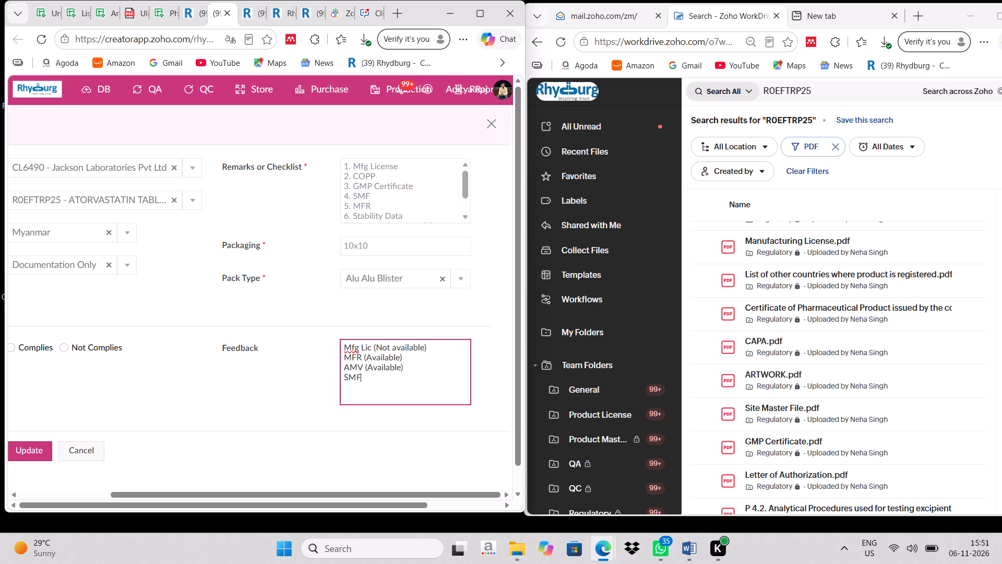
{"action": "type", "text": "(Available)"}
{"action": "key", "text": "Return"}
{"action": "type", "text": "GMP (Available)"}
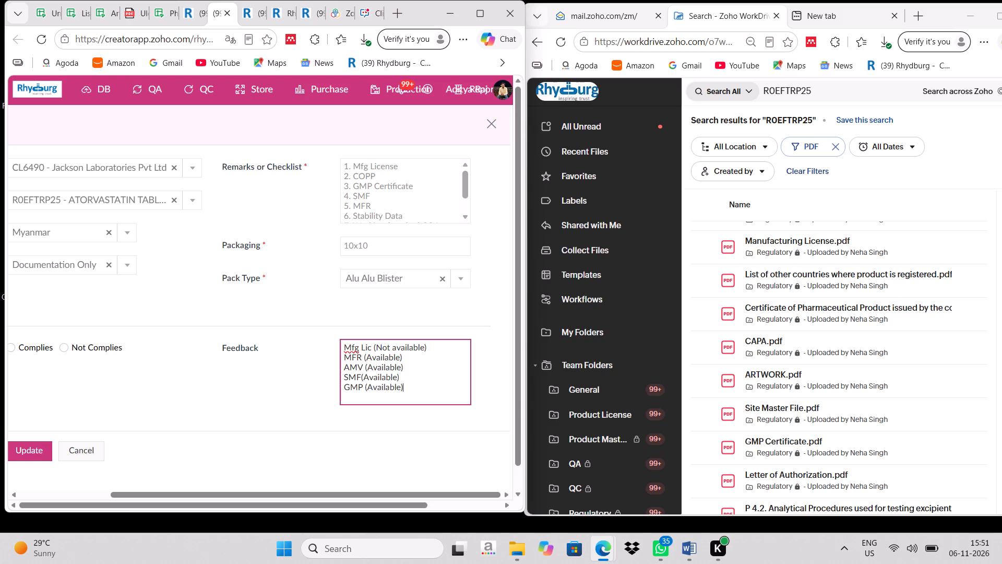
{"action": "key", "text": "Return"}
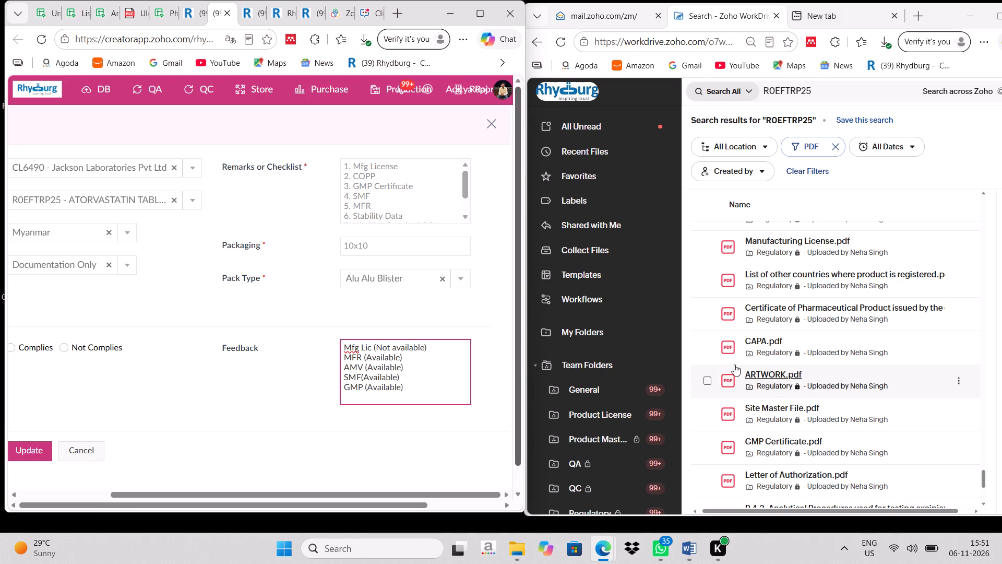
Examine the further R0EFTRP25 results and the rest of the remarks checklist for documents not yet covered in the feedback.
{"action": "scroll", "coordinate": [822, 374], "scroll_direction": "down", "scroll_amount": 2}
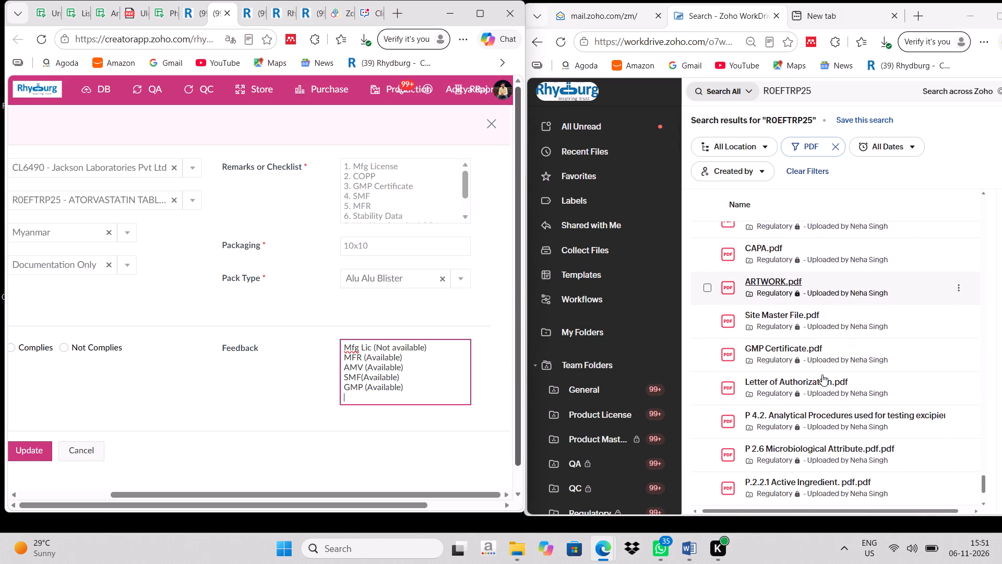
{"action": "scroll", "coordinate": [822, 374], "scroll_direction": "down", "scroll_amount": 3}
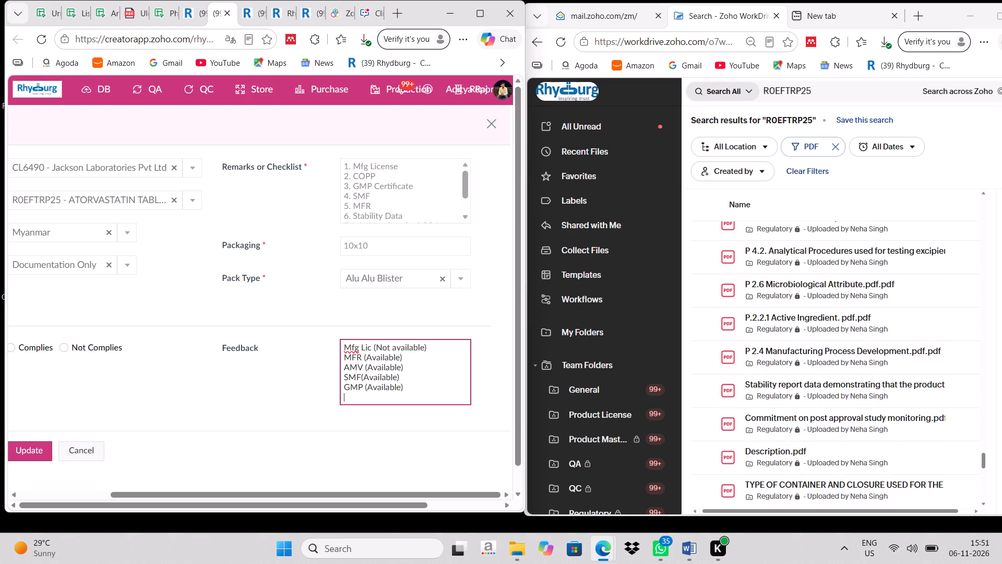
{"action": "scroll", "coordinate": [824, 392], "scroll_direction": "down", "scroll_amount": 4}
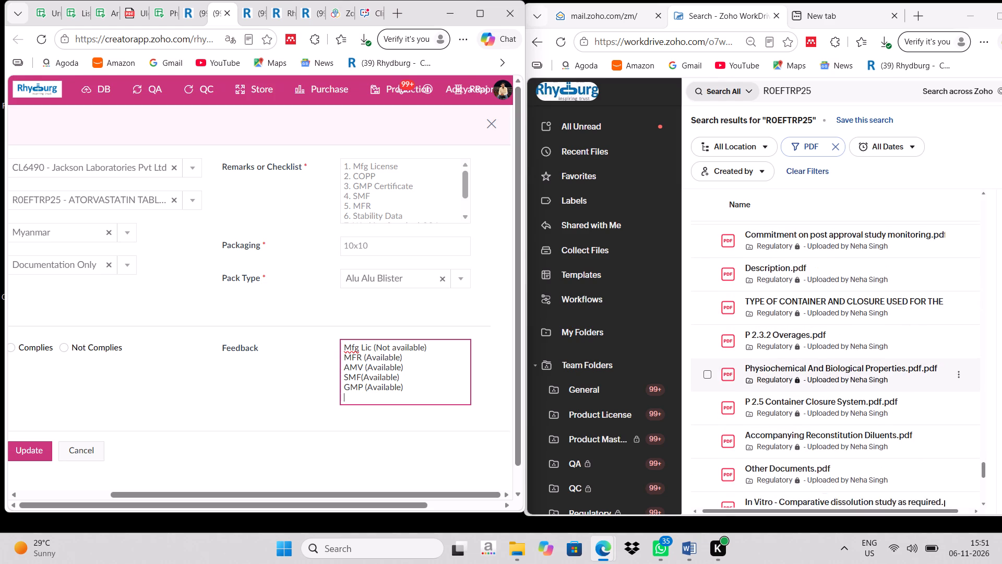
{"action": "scroll", "coordinate": [824, 392], "scroll_direction": "down", "scroll_amount": 9}
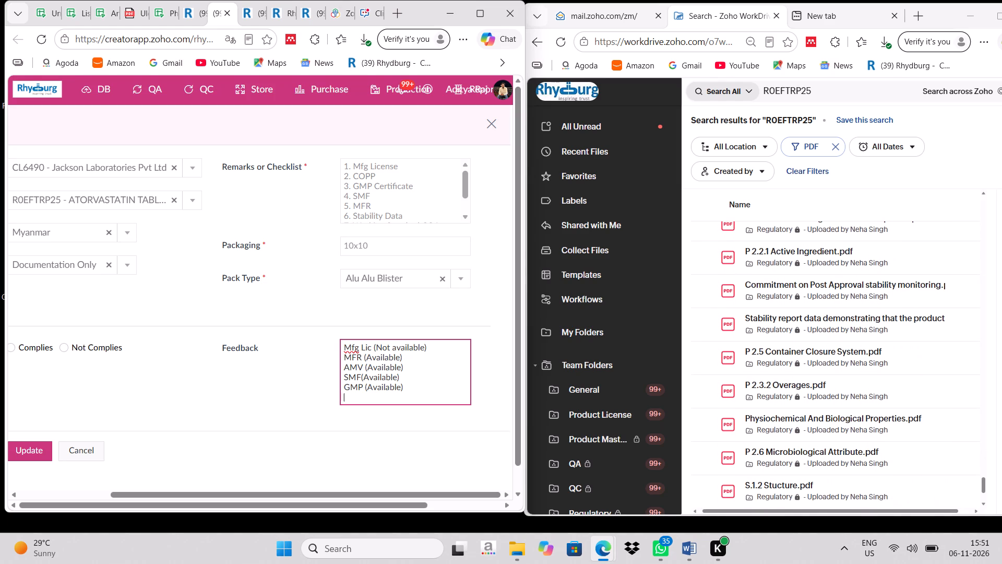
{"action": "scroll", "coordinate": [404, 197], "scroll_direction": "down", "scroll_amount": 1}
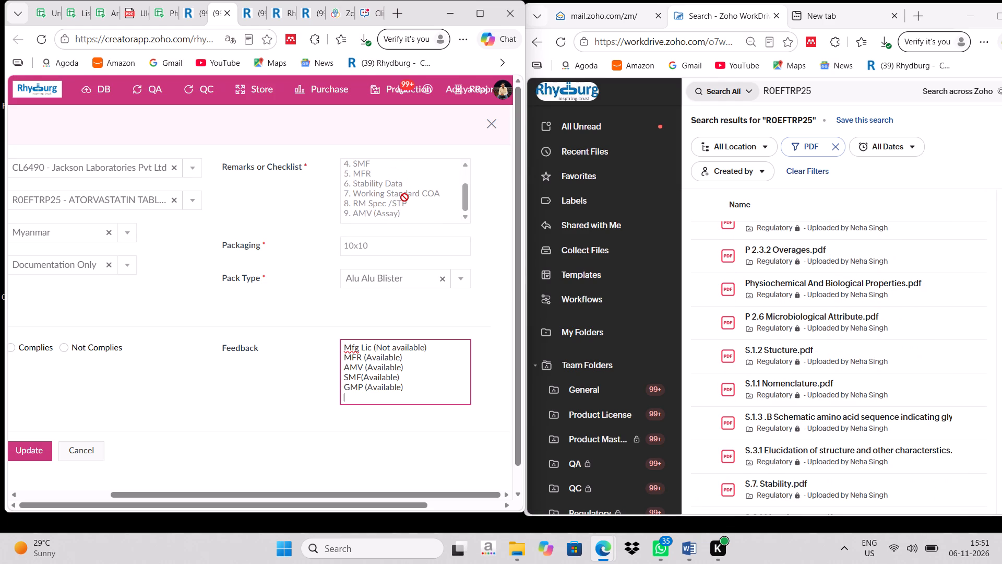
Add the feedback lines "RM Spec/STP (Available)" and "WS COA (Available)" below the GMP entry.
{"action": "left_click", "coordinate": [407, 393]}
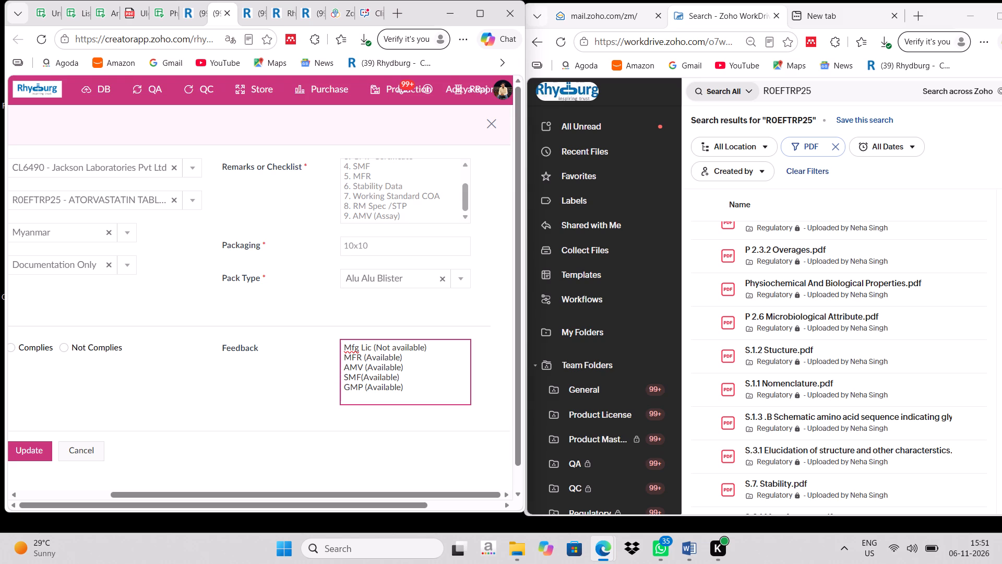
{"action": "type", "text": "R<"}
{"action": "key", "text": "BackSpace"}
{"action": "type", "text": "M Spec/"}
{"action": "type", "text": "STP"}
{"action": "key", "text": "space"}
{"action": "type", "text": "(Available)"}
{"action": "key", "text": "Return"}
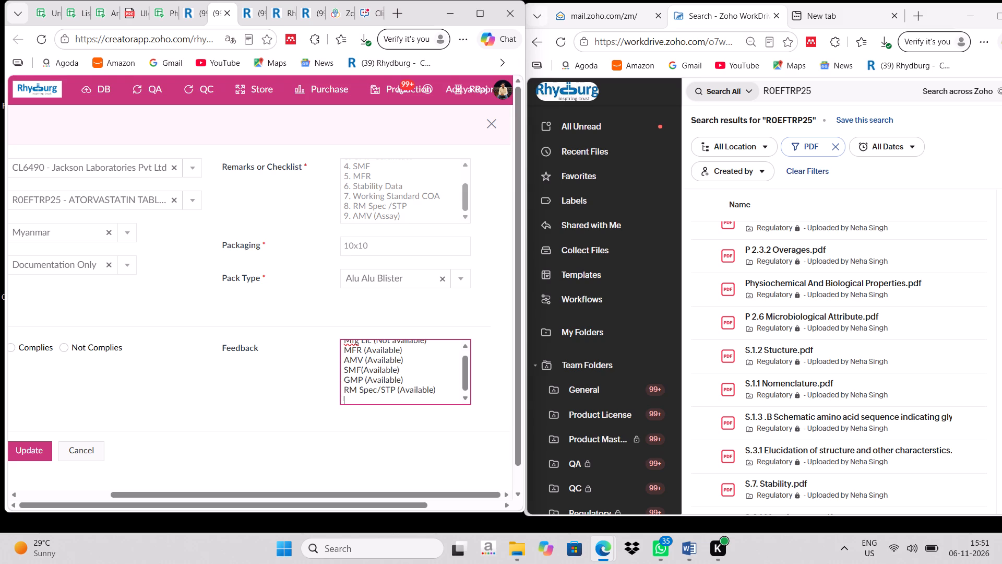
{"action": "type", "text": "WS COA"}
{"action": "key", "text": "space"}
{"action": "type", "text": "(Available)"}
Review the feedback lines against the remarks checklist for missing documents, returning to the end of the WS COA entry.
{"action": "key", "text": "Up"}
{"action": "key", "text": "Up"}
{"action": "key", "text": "Up"}
{"action": "key", "text": "Up"}
{"action": "key", "text": "Up"}
{"action": "key", "text": "Up"}
{"action": "key", "text": "Up"}
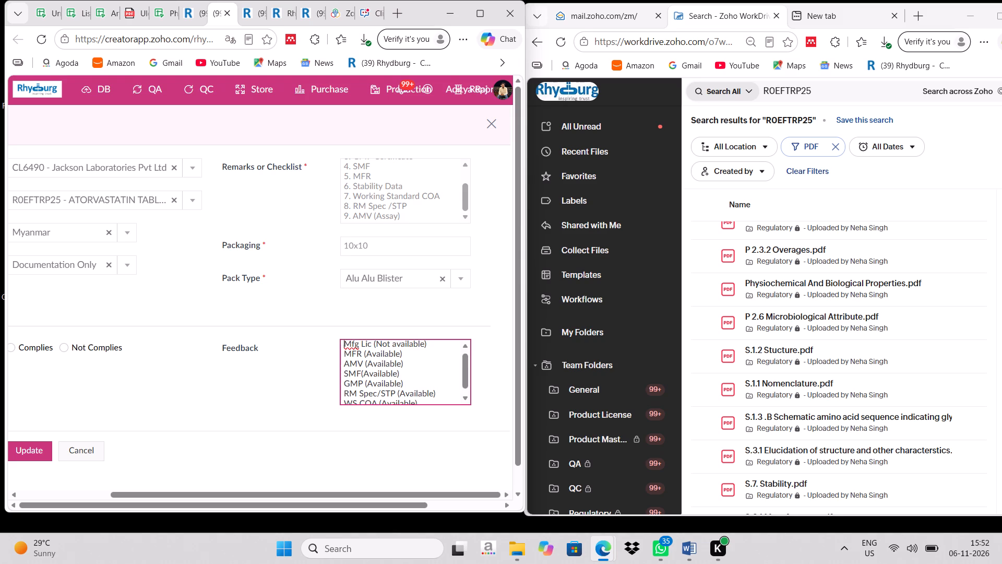
{"action": "scroll", "coordinate": [403, 205], "scroll_direction": "up", "scroll_amount": 1}
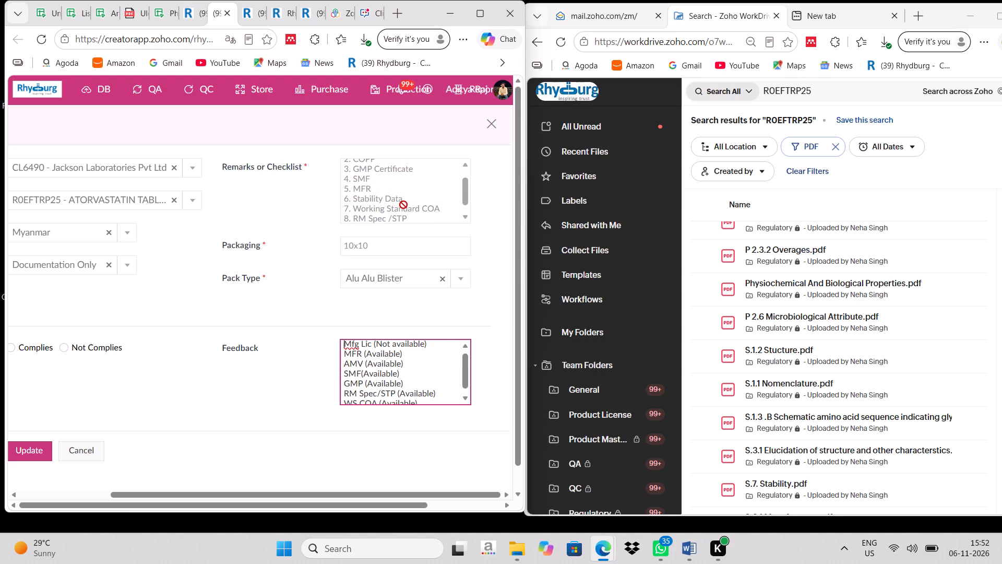
{"action": "scroll", "coordinate": [366, 396], "scroll_direction": "down", "scroll_amount": 1}
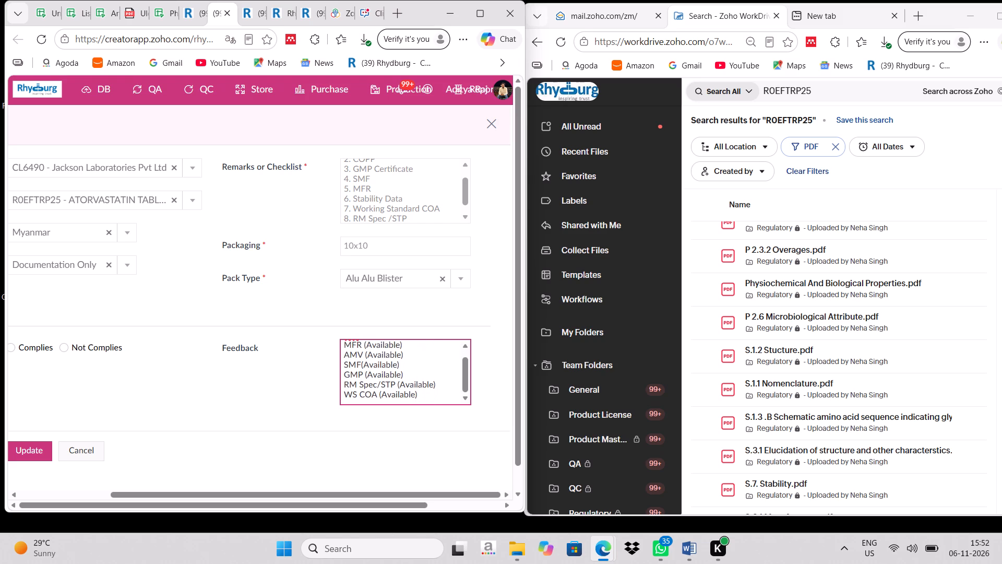
{"action": "scroll", "coordinate": [391, 210], "scroll_direction": "down", "scroll_amount": 1}
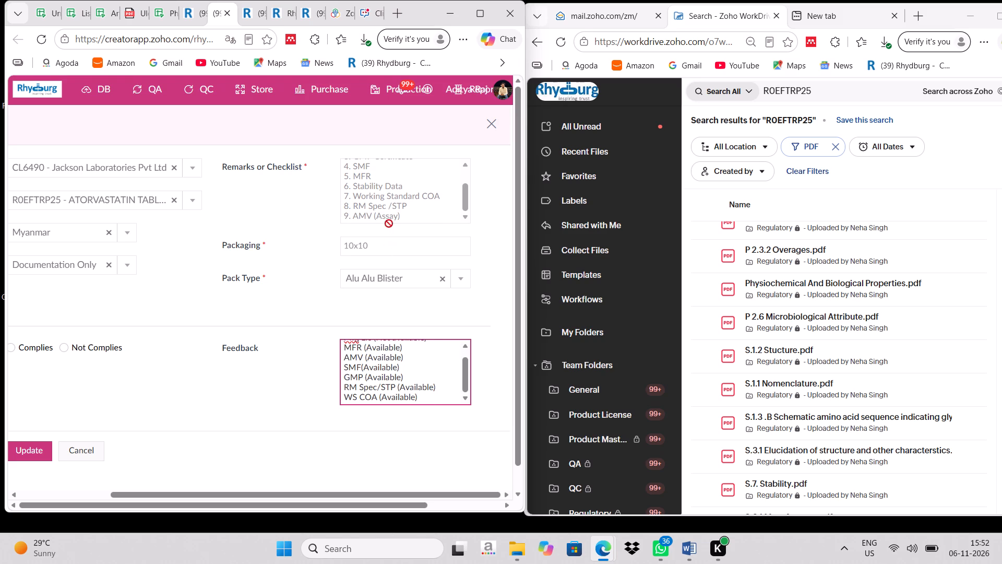
{"action": "left_click", "coordinate": [424, 397]}
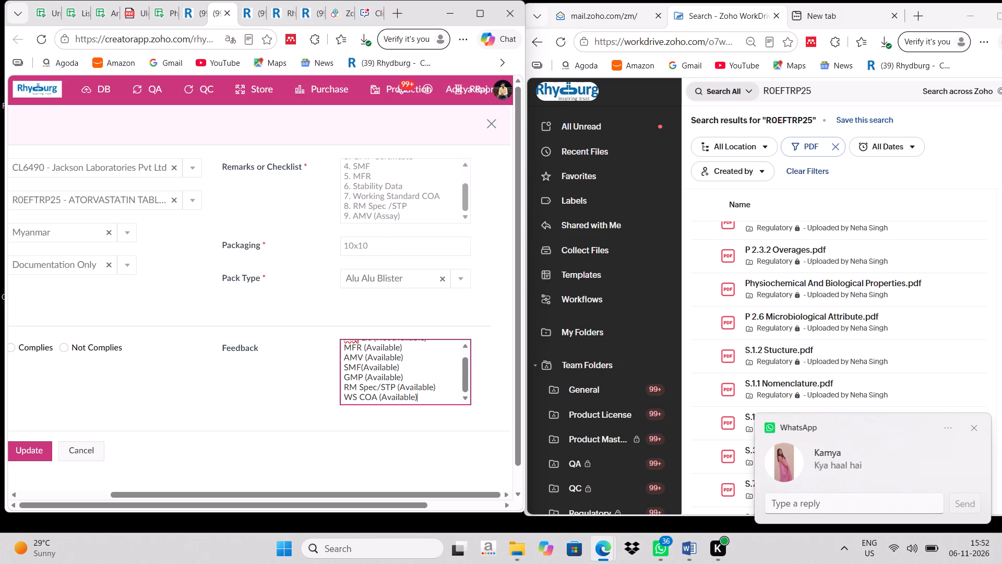
Add the feedback line "Stability data (Available)" below the WS COA entry.
{"action": "key", "text": "Return"}
{"action": "type", "text": "Stability"}
{"action": "key", "text": "space"}
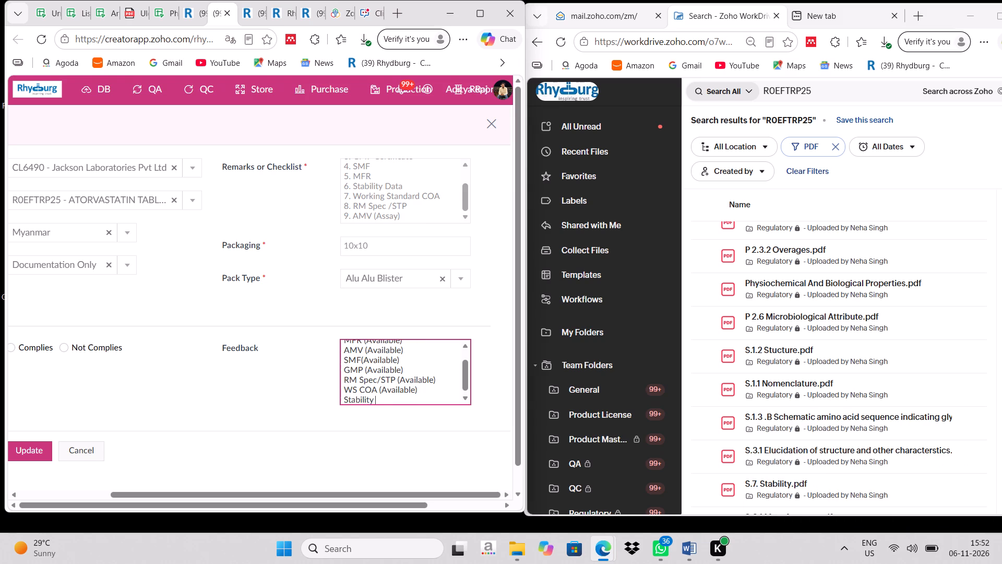
{"action": "type", "text": "da"}
{"action": "type", "text": "ta"}
{"action": "key", "text": "space"}
{"action": "key", "text": "shift+parenleft"}
{"action": "type", "text": "Available)"}
Check the start of the remarks checklist and add the feedback line "COPP (Available)" below the stability entry.
{"action": "scroll", "coordinate": [398, 207], "scroll_direction": "up", "scroll_amount": 1}
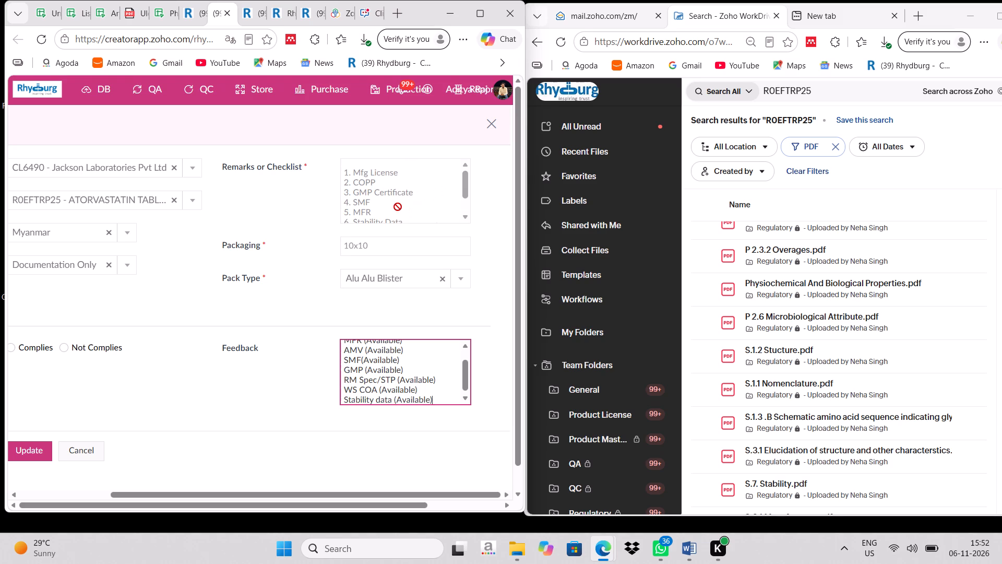
{"action": "scroll", "coordinate": [398, 207], "scroll_direction": "up", "scroll_amount": 1}
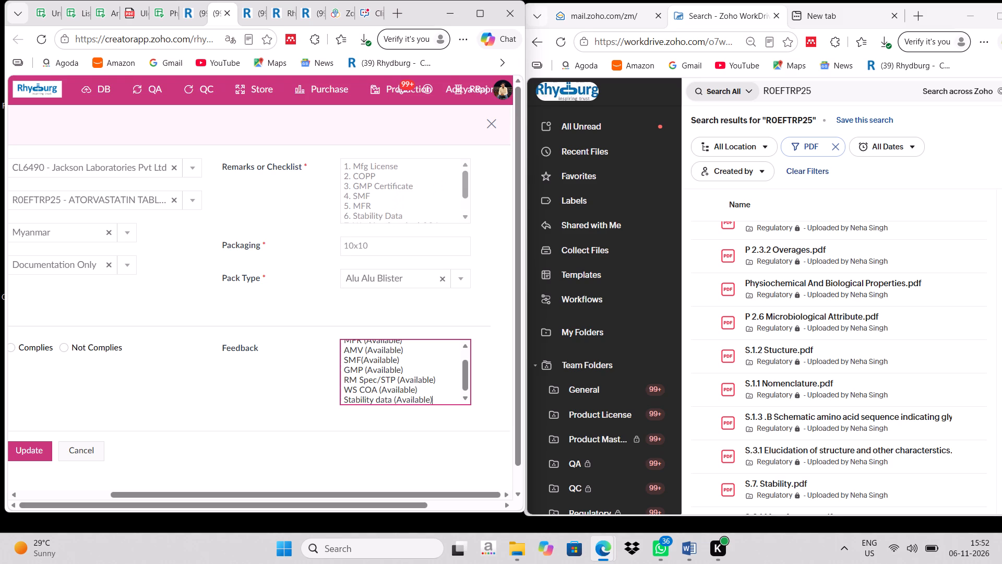
{"action": "key", "text": "Return"}
{"action": "type", "text": "COPP"}
{"action": "key", "text": "space"}
{"action": "key", "text": "shift+parenleft"}
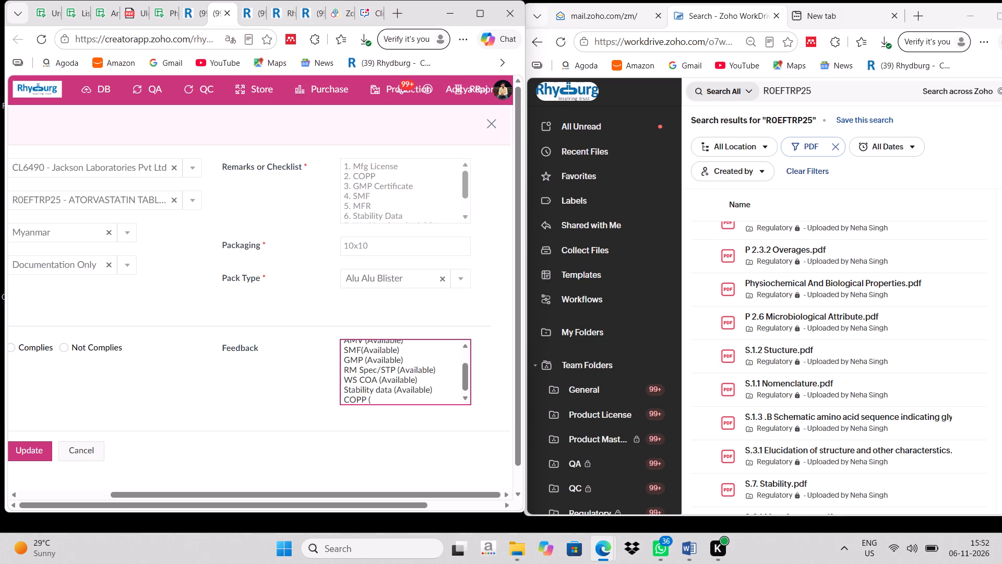
{"action": "type", "text": "Available)"}
Set the R0EFTRP25 record's DocStatus to Complies and update the record.
{"action": "left_click_drag", "start_coordinate": [199, 493], "coordinate": [169, 493]}
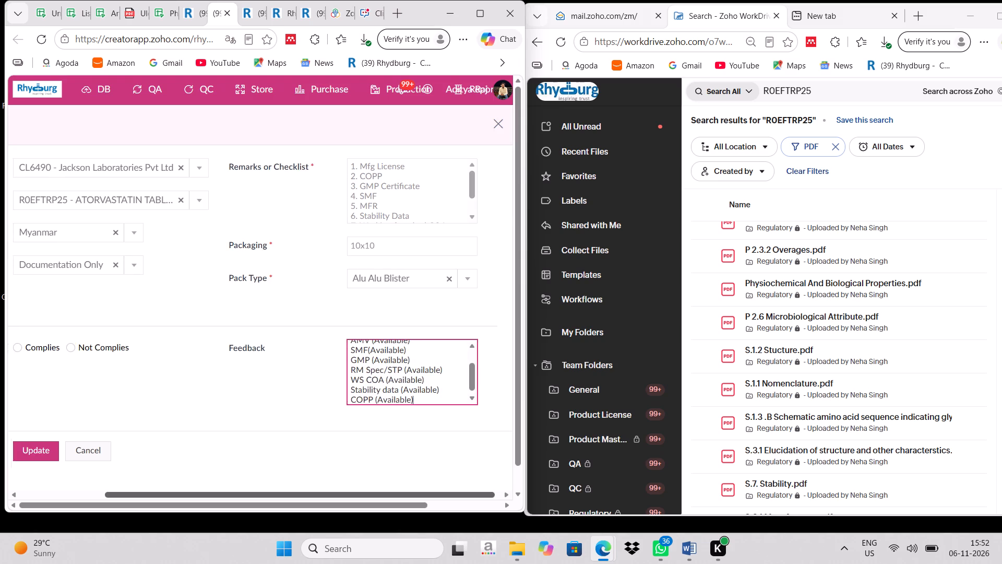
{"action": "left_click_drag", "start_coordinate": [169, 493], "coordinate": [101, 503]}
{"action": "left_click", "coordinate": [133, 349]}
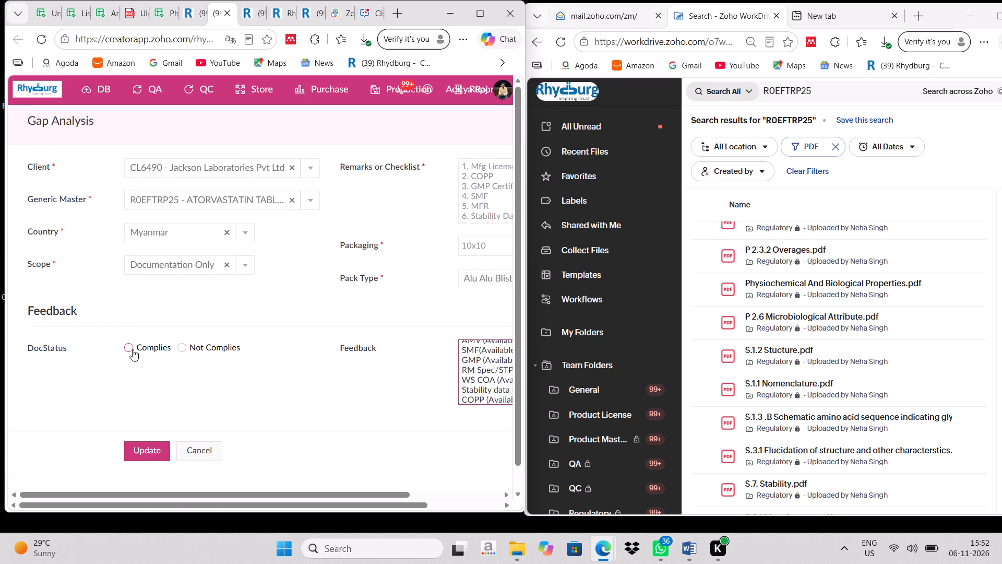
{"action": "left_click", "coordinate": [140, 455]}
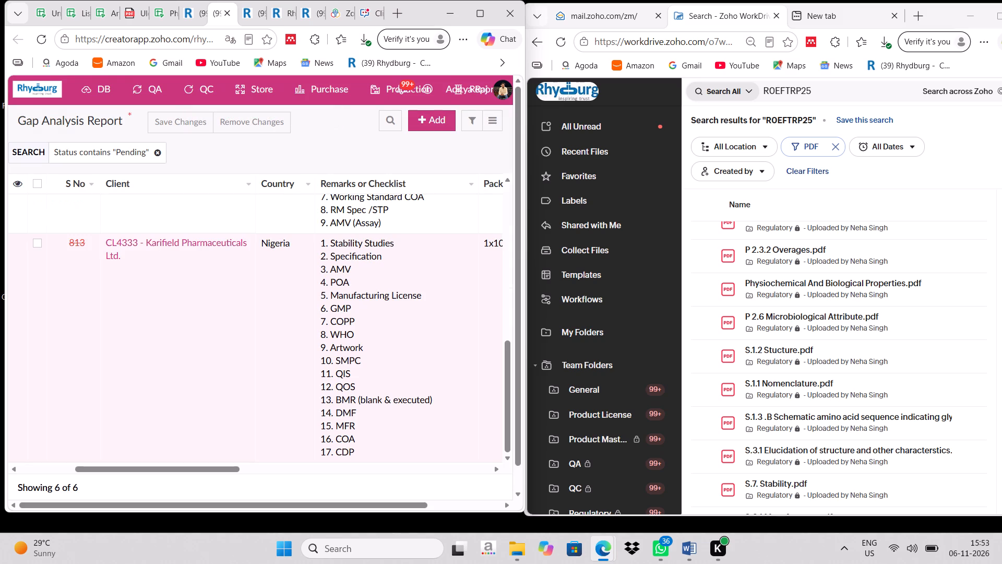
Copy product code R0E803 from pending Jackson Laboratories record 829 and search WorkDrive for it.
{"action": "scroll", "coordinate": [201, 321], "scroll_direction": "up", "scroll_amount": 4}
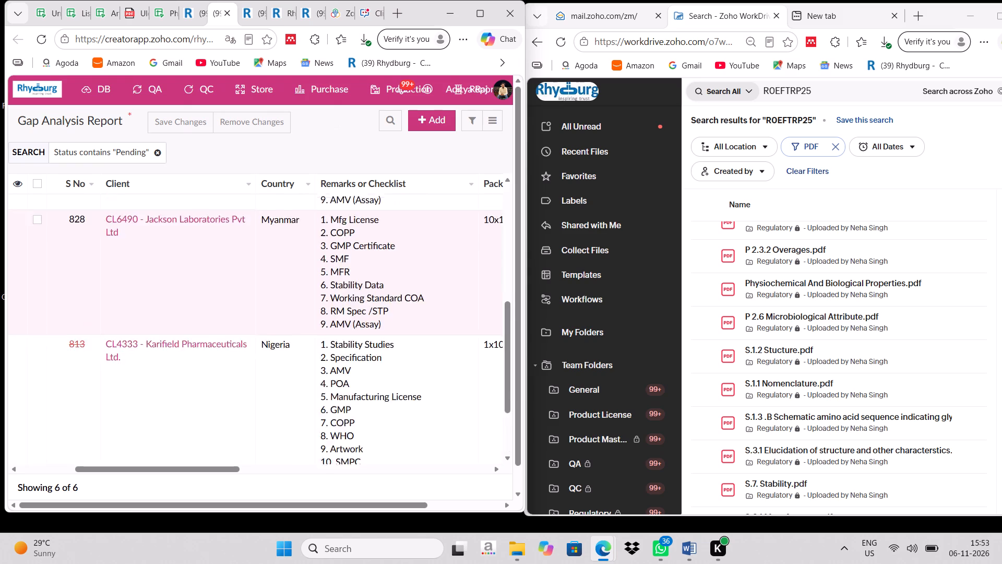
{"action": "scroll", "coordinate": [201, 321], "scroll_direction": "up", "scroll_amount": 1}
{"action": "scroll", "coordinate": [201, 321], "scroll_direction": "down", "scroll_amount": 2}
{"action": "scroll", "coordinate": [201, 321], "scroll_direction": "right", "scroll_amount": 1}
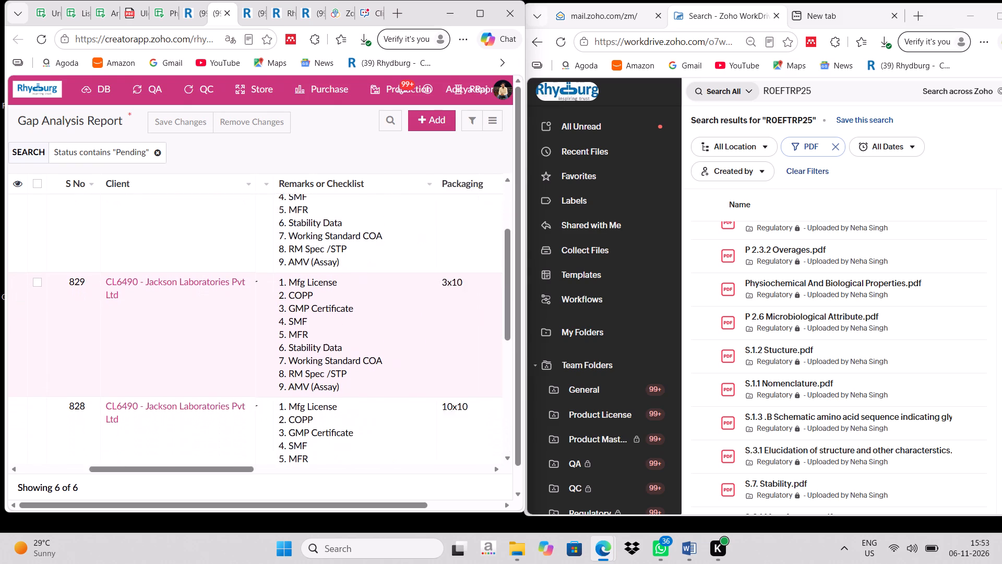
{"action": "scroll", "coordinate": [201, 321], "scroll_direction": "right", "scroll_amount": 4}
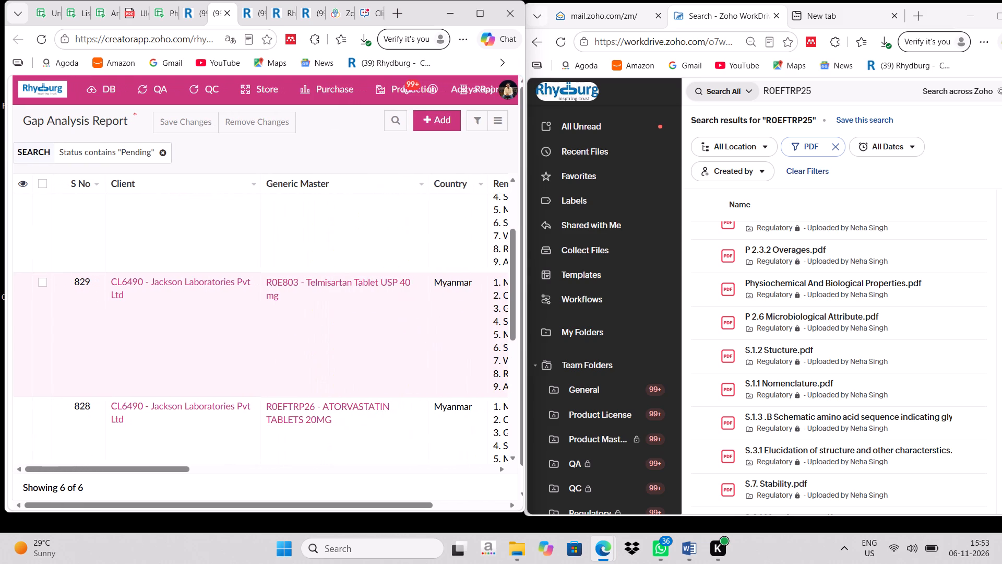
{"action": "left_click_drag", "start_coordinate": [263, 284], "coordinate": [265, 284]}
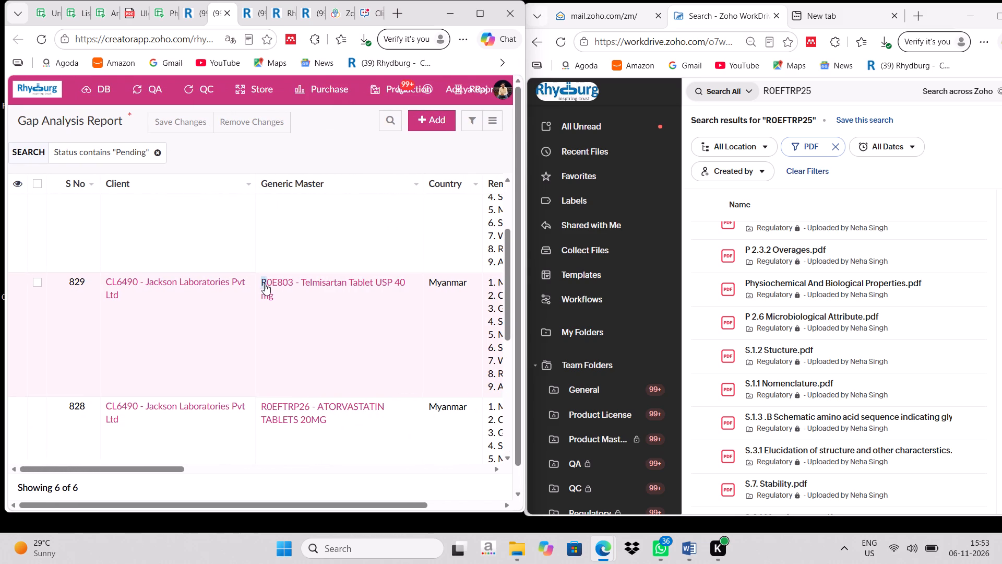
{"action": "left_click_drag", "start_coordinate": [265, 284], "coordinate": [295, 284]}
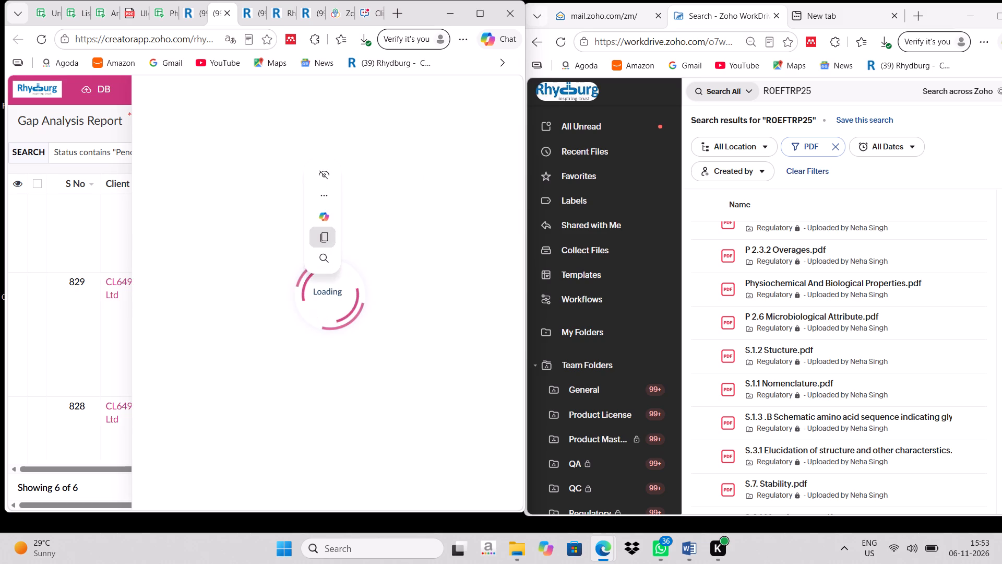
{"action": "left_click", "coordinate": [327, 237]}
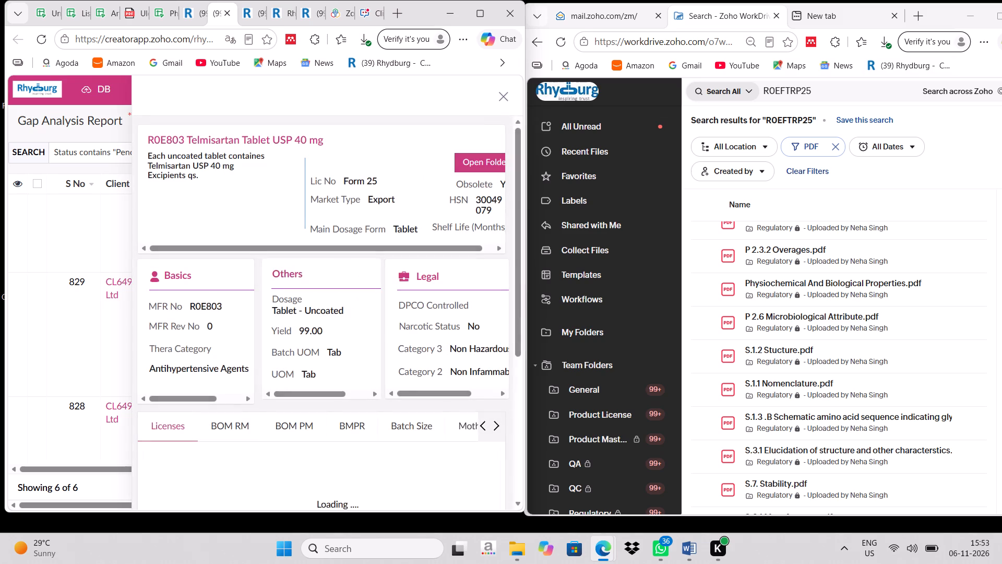
{"action": "left_click_drag", "start_coordinate": [814, 91], "coordinate": [758, 97]}
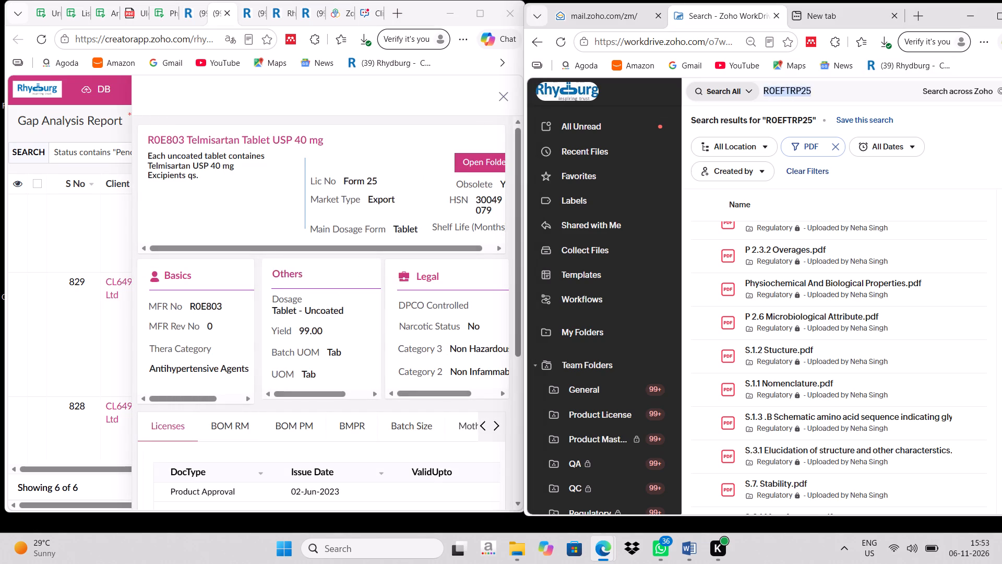
{"action": "key", "text": "ctrl+v"}
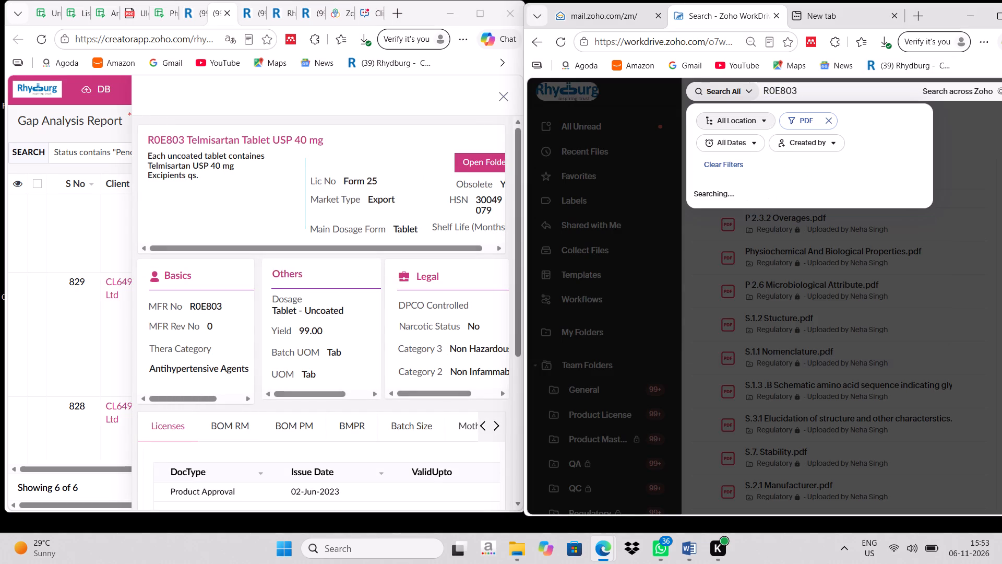
{"action": "key", "text": "Return"}
{"action": "key", "text": "Return"}
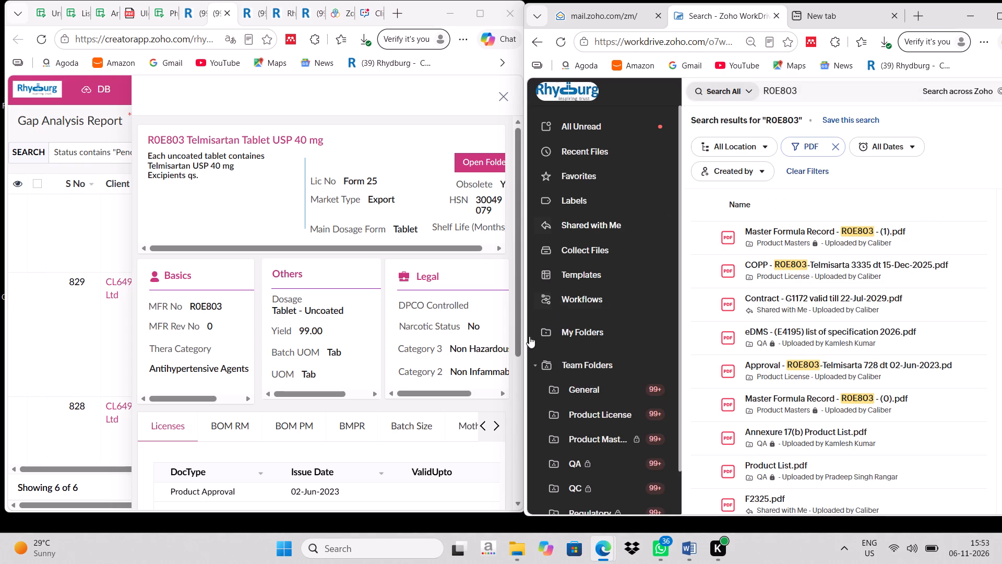
Close the R0E803 product details, open gap analysis record 829 for editing and set its DocStatus to Complies.
{"action": "scroll", "coordinate": [349, 443], "scroll_direction": "down", "scroll_amount": 2}
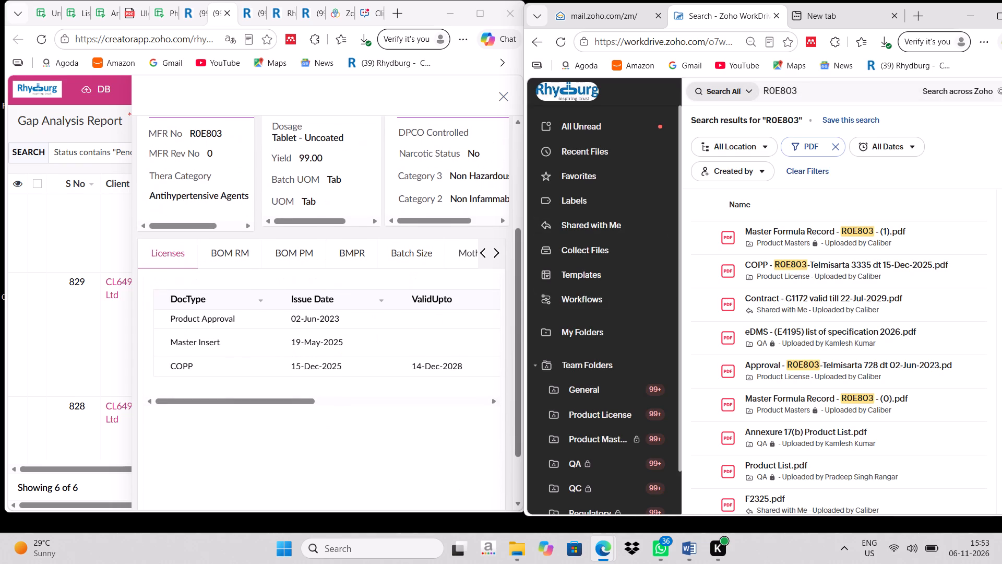
{"action": "left_click", "coordinate": [507, 92]}
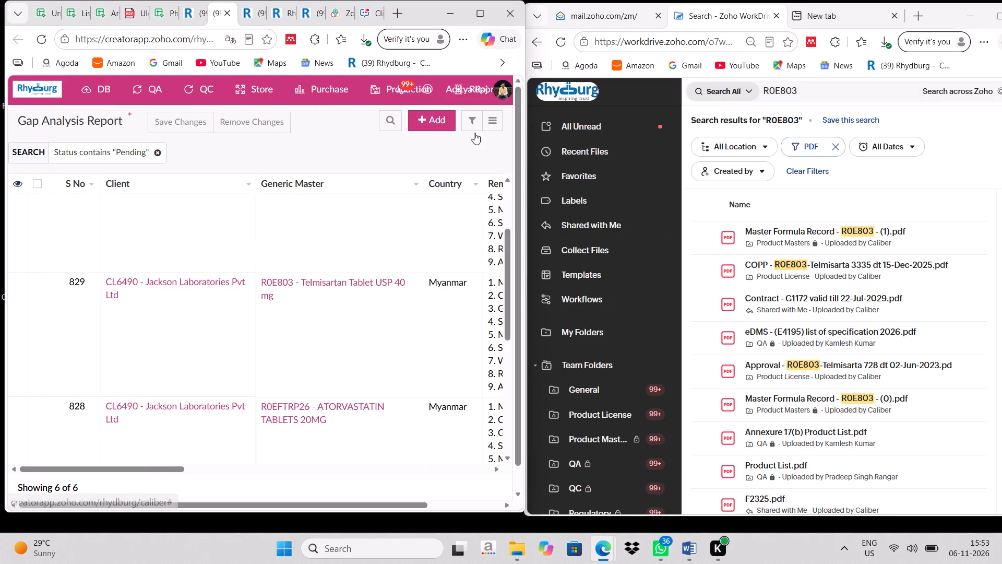
{"action": "left_click", "coordinate": [374, 289]}
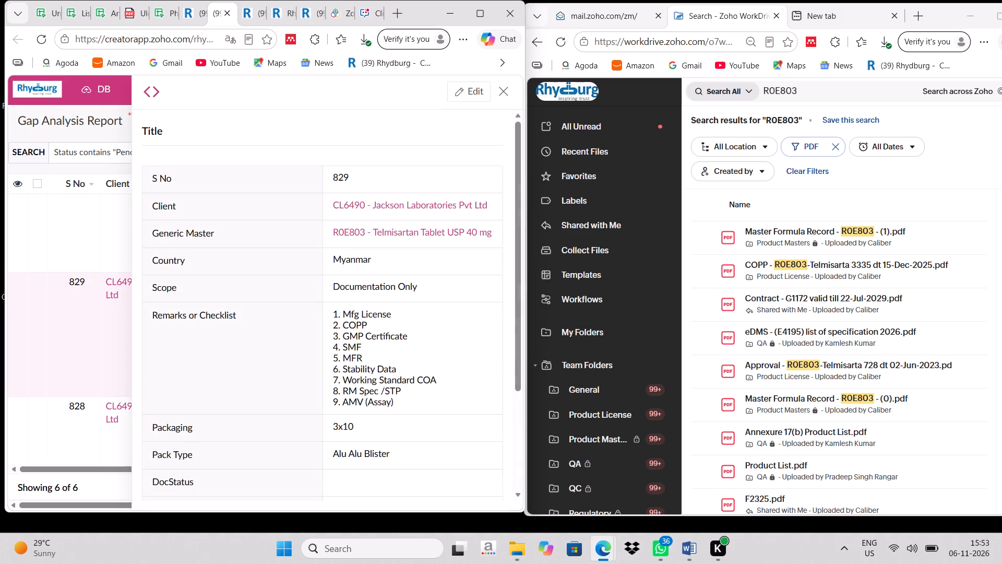
{"action": "left_click", "coordinate": [461, 93]}
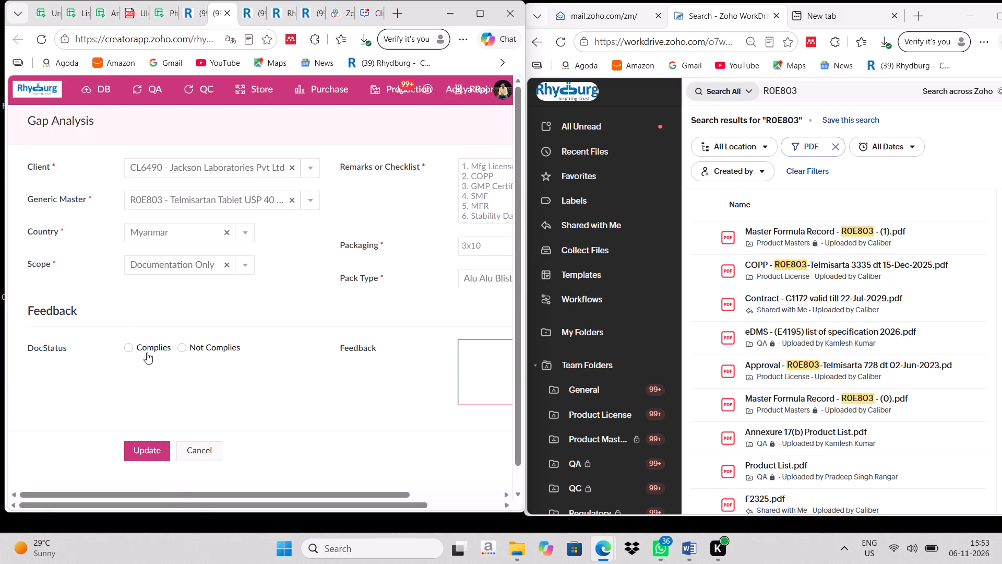
{"action": "left_click", "coordinate": [129, 348]}
Enter the feedback lines "Mfg Lic (Available)", "COPP (Available)" and "MFR (Available)" for R0E803 Telmisartan.
{"action": "left_click_drag", "start_coordinate": [368, 497], "coordinate": [473, 505]}
{"action": "left_click", "coordinate": [379, 361]}
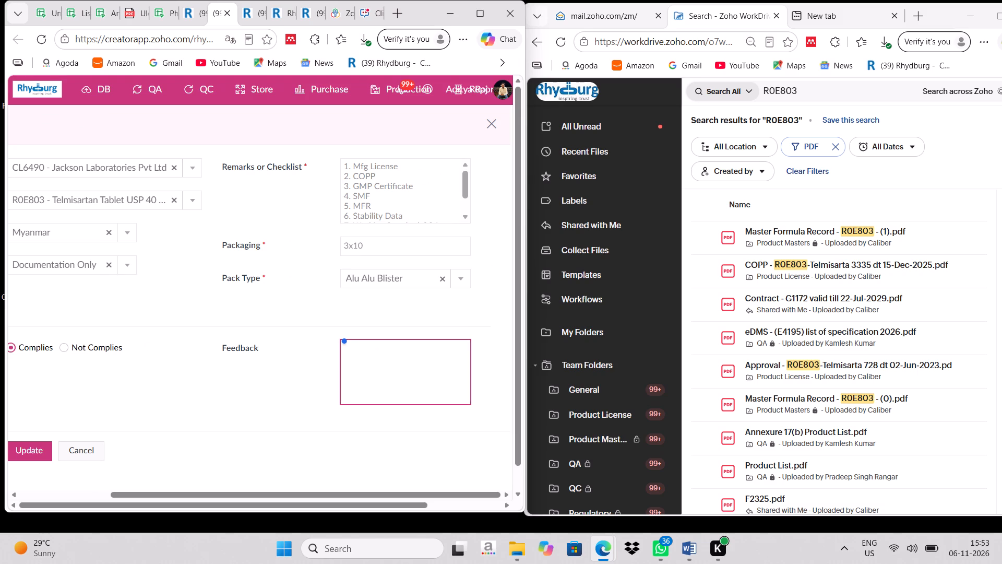
{"action": "type", "text": "Mfg Lic"}
{"action": "key", "text": "space"}
{"action": "key", "text": "shift+parenleft"}
{"action": "type", "text": "Available)"}
{"action": "key", "text": "Return"}
{"action": "type", "text": "COPP (Available)"}
{"action": "key", "text": "Return"}
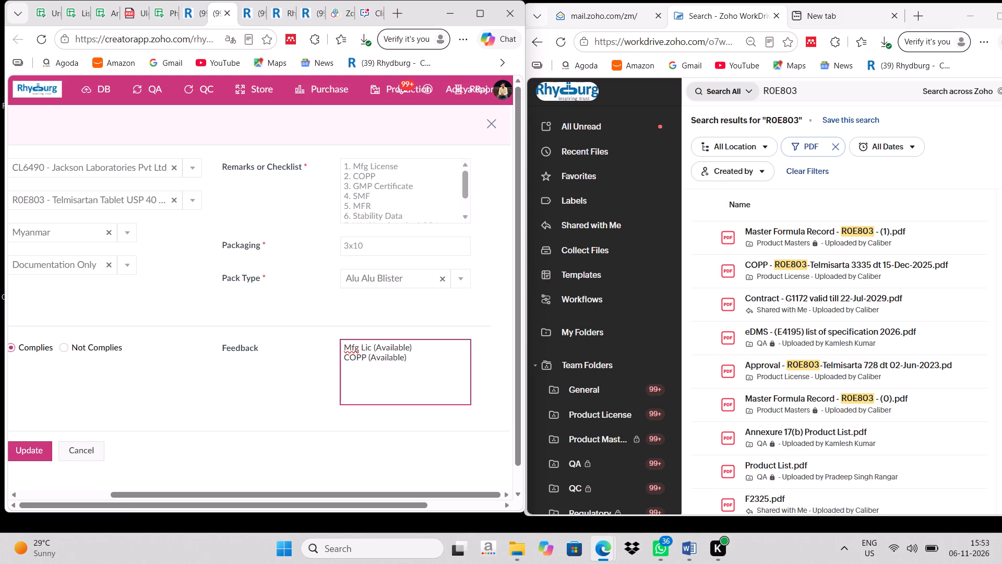
{"action": "type", "text": "MFR (Available)"}
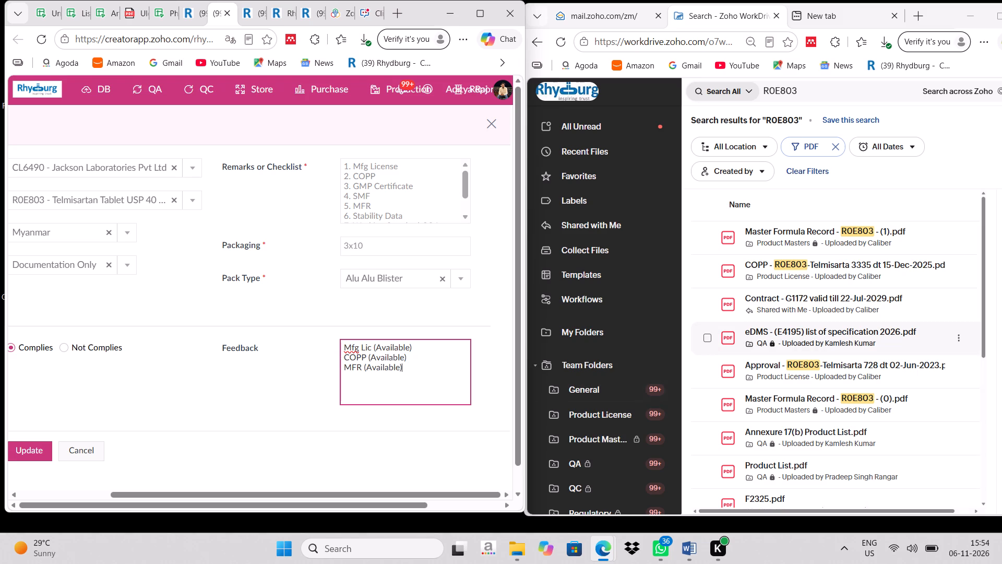
Look through the R0E803 PDF results for remaining checklist documents, and change the file type filter to Folders.
{"action": "scroll", "coordinate": [798, 340], "scroll_direction": "down", "scroll_amount": 10}
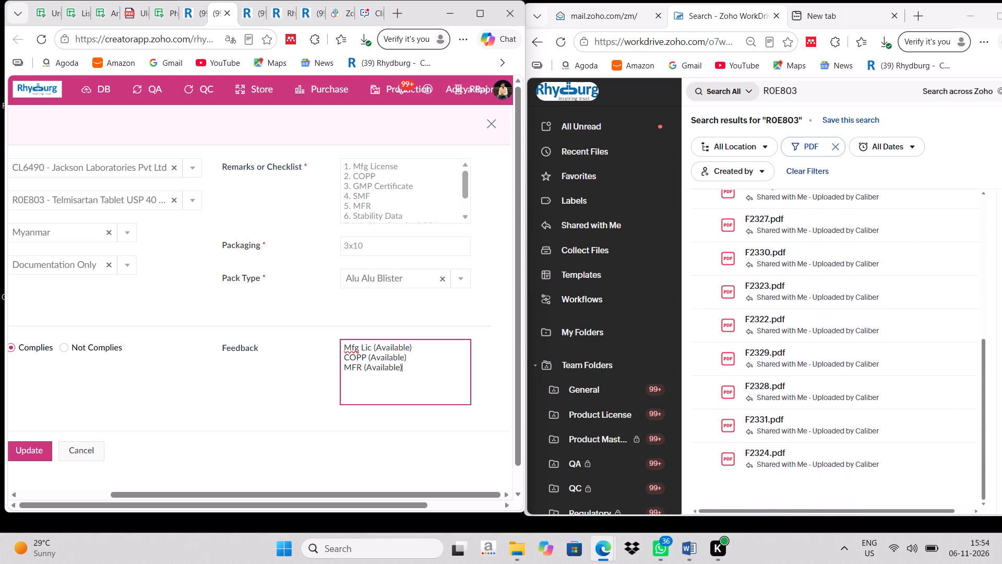
{"action": "scroll", "coordinate": [798, 340], "scroll_direction": "down", "scroll_amount": 10}
{"action": "scroll", "coordinate": [798, 340], "scroll_direction": "up", "scroll_amount": 14}
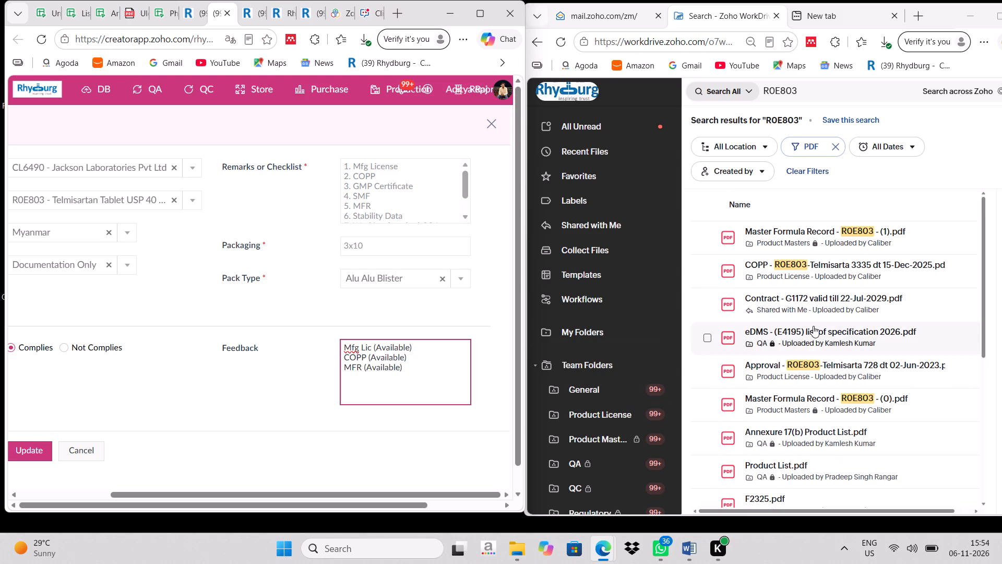
{"action": "scroll", "coordinate": [823, 324], "scroll_direction": "down", "scroll_amount": 9}
{"action": "left_click", "coordinate": [836, 147]}
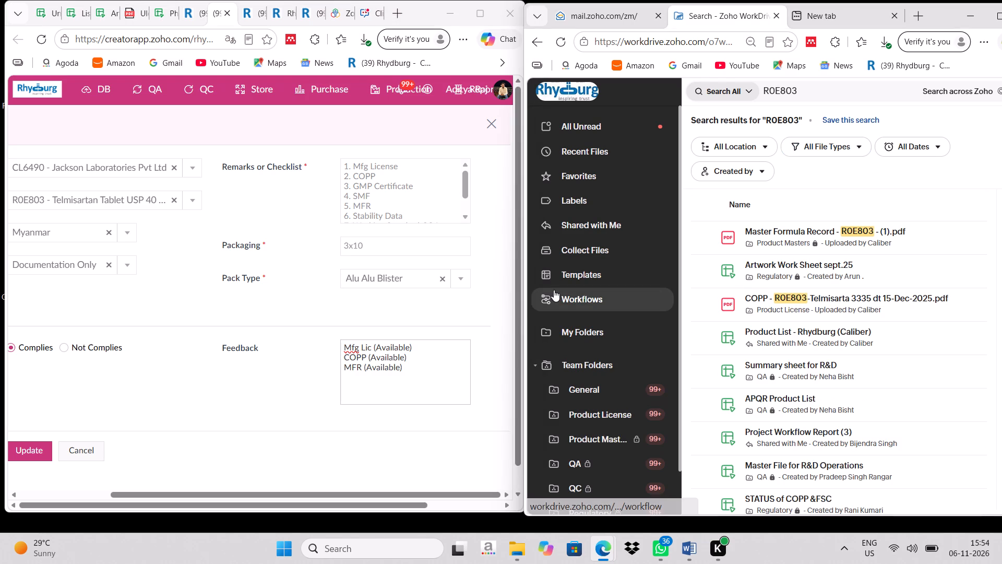
{"action": "left_click", "coordinate": [808, 146]}
{"action": "left_click", "coordinate": [812, 226]}
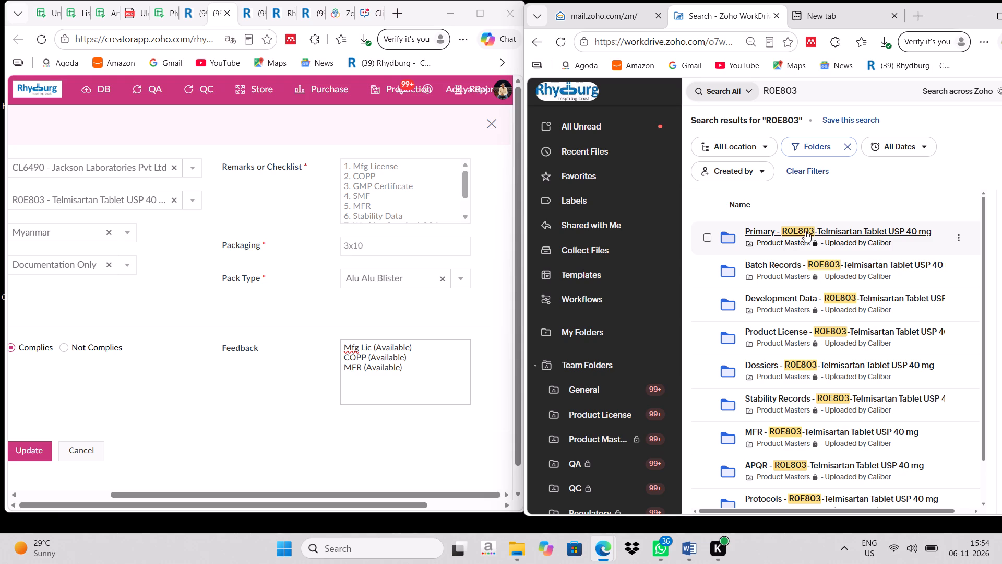
Open the Primary folder for R0E803 and check its Dossiers, COPP, Protocols and MFR subfolders for checklist documents.
{"action": "left_click", "coordinate": [805, 231]}
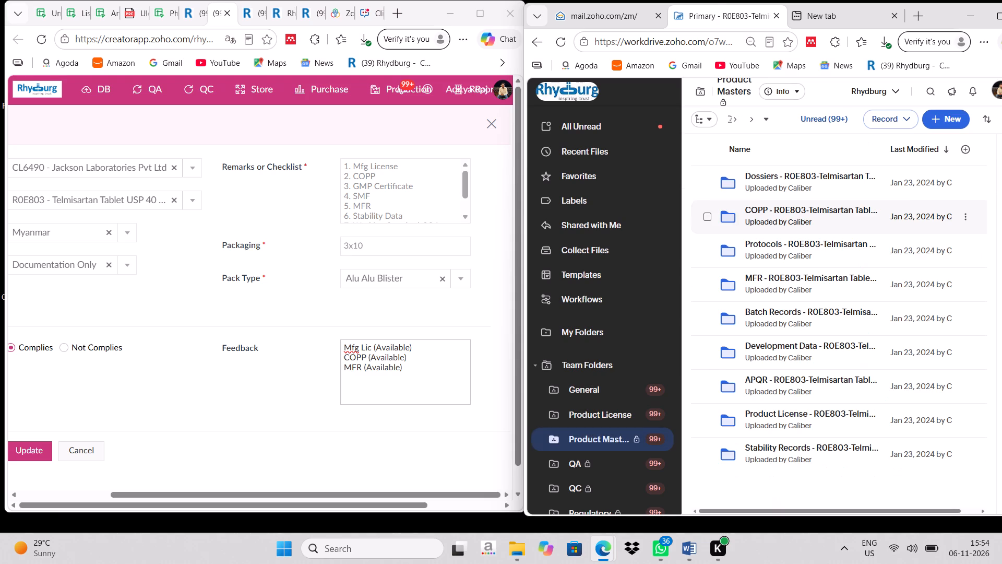
{"action": "left_click", "coordinate": [768, 179]}
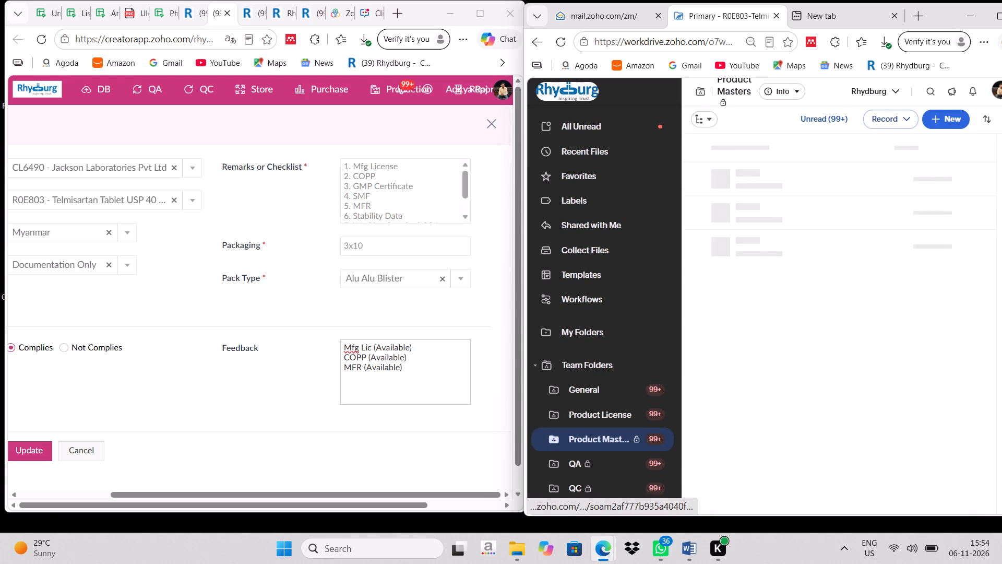
{"action": "left_click", "coordinate": [534, 45]}
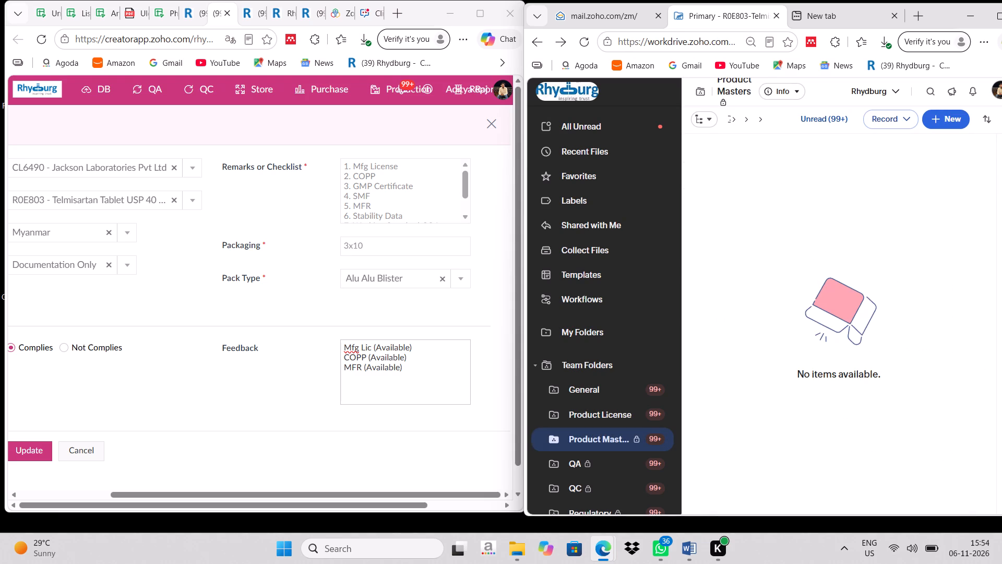
{"action": "left_click", "coordinate": [768, 207]}
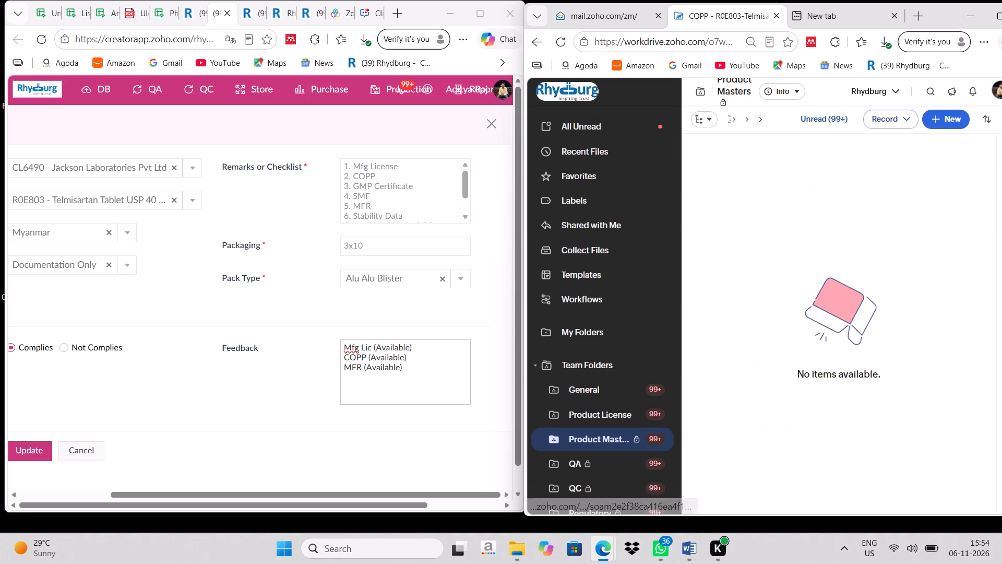
{"action": "left_click", "coordinate": [535, 47]}
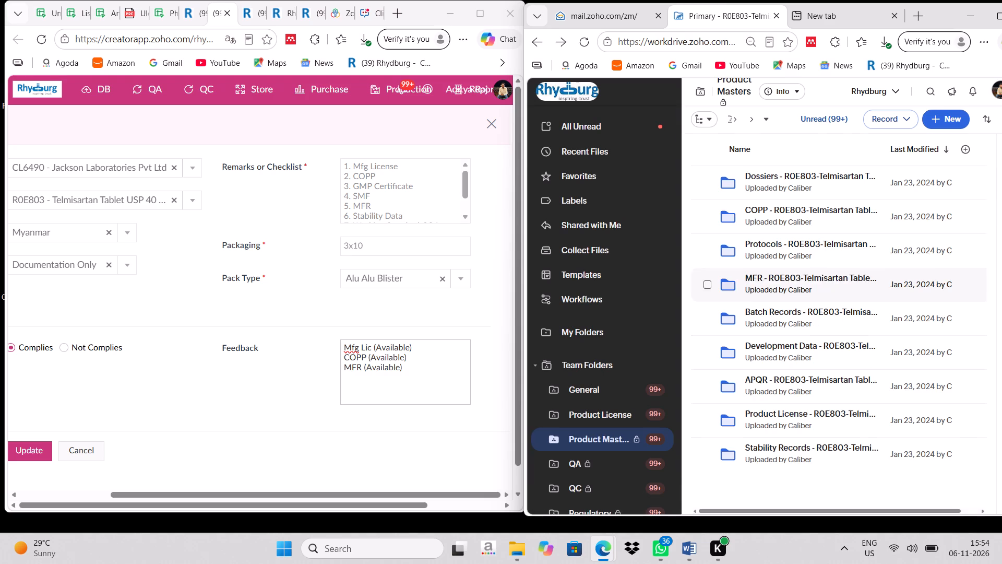
{"action": "left_click", "coordinate": [776, 246]}
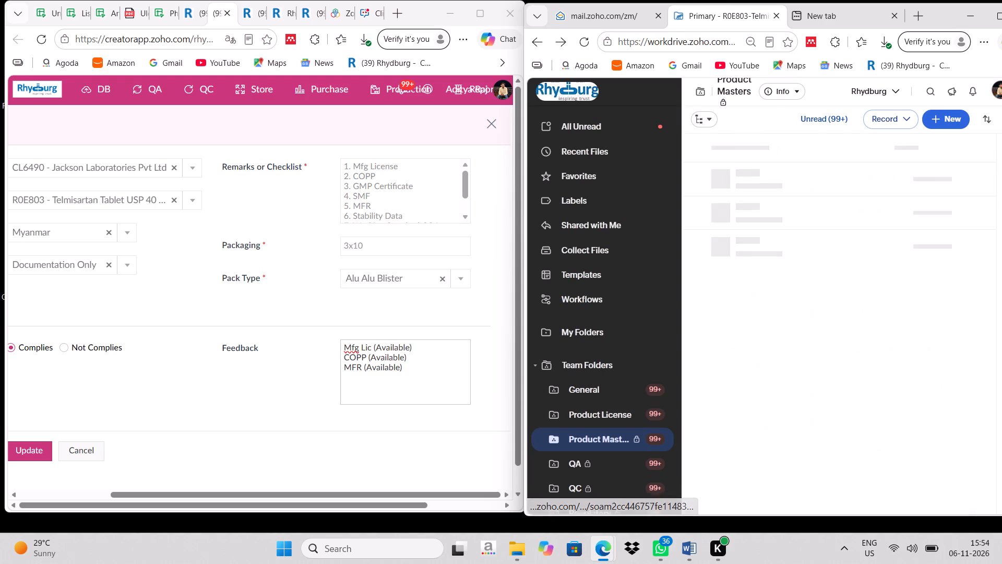
{"action": "left_click", "coordinate": [536, 42]}
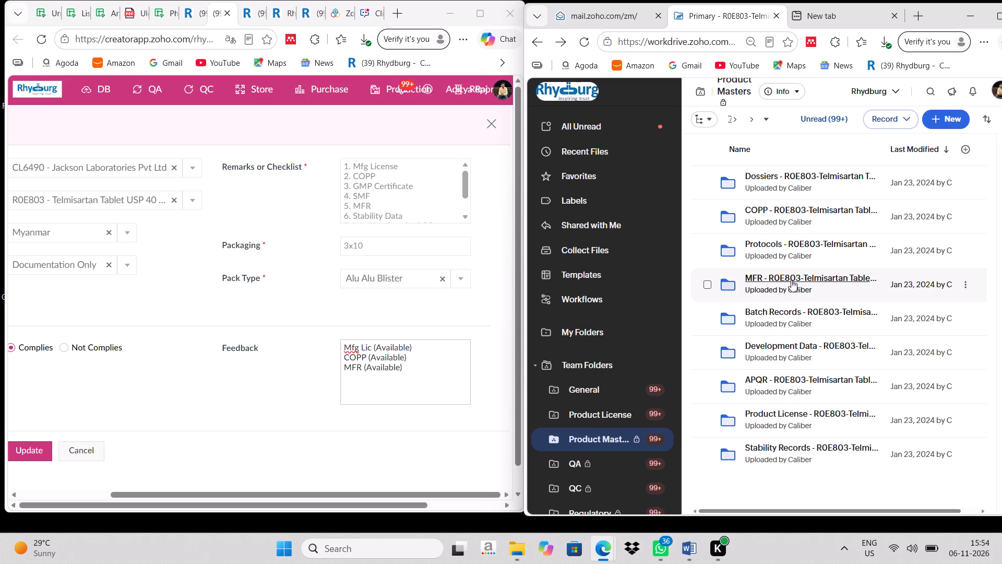
{"action": "left_click", "coordinate": [791, 278]}
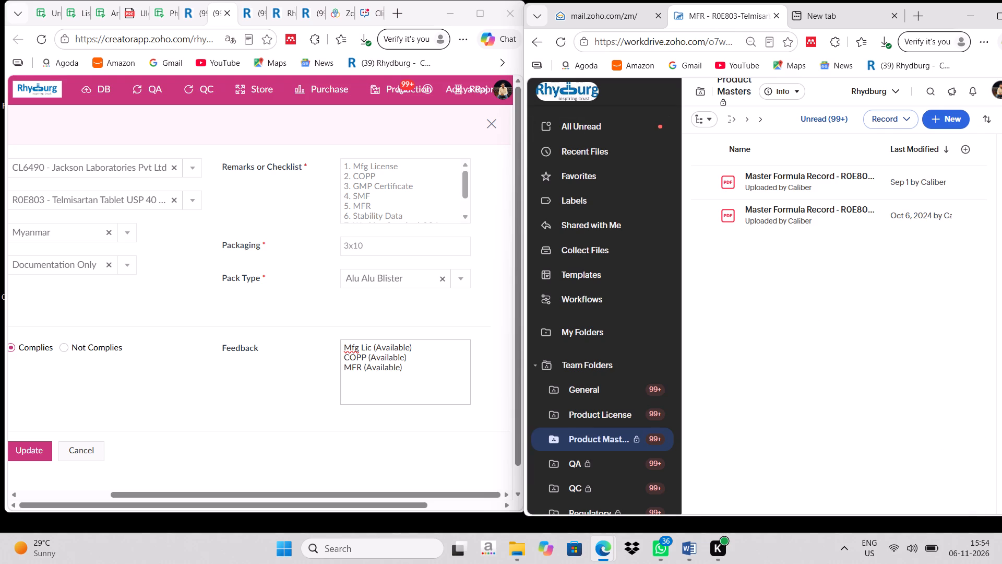
{"action": "left_click", "coordinate": [539, 44]}
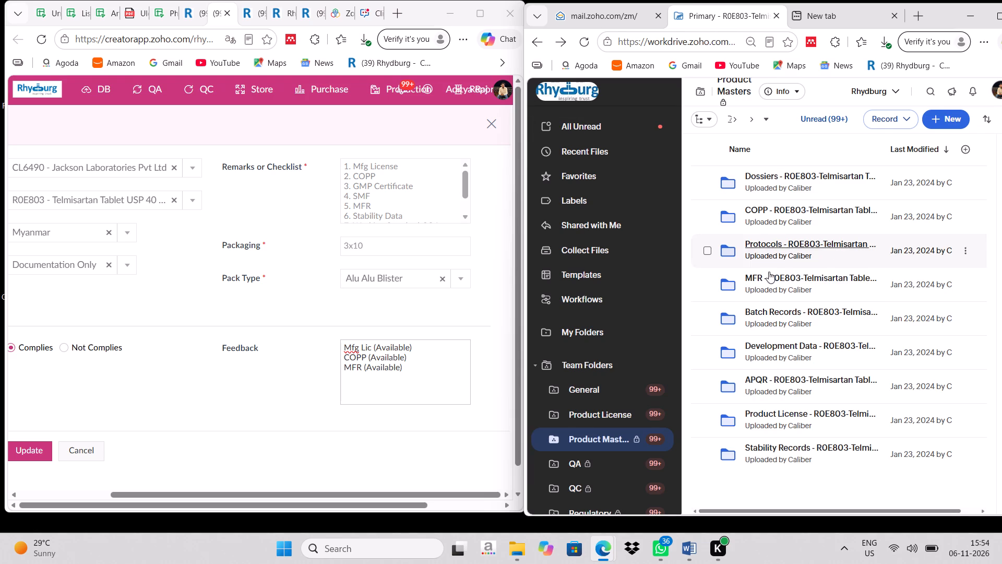
Check the R0E803 Batch Records, Development Data, APQR, Product License and Stability Records subfolders for checklist documents.
{"action": "left_click", "coordinate": [796, 313]}
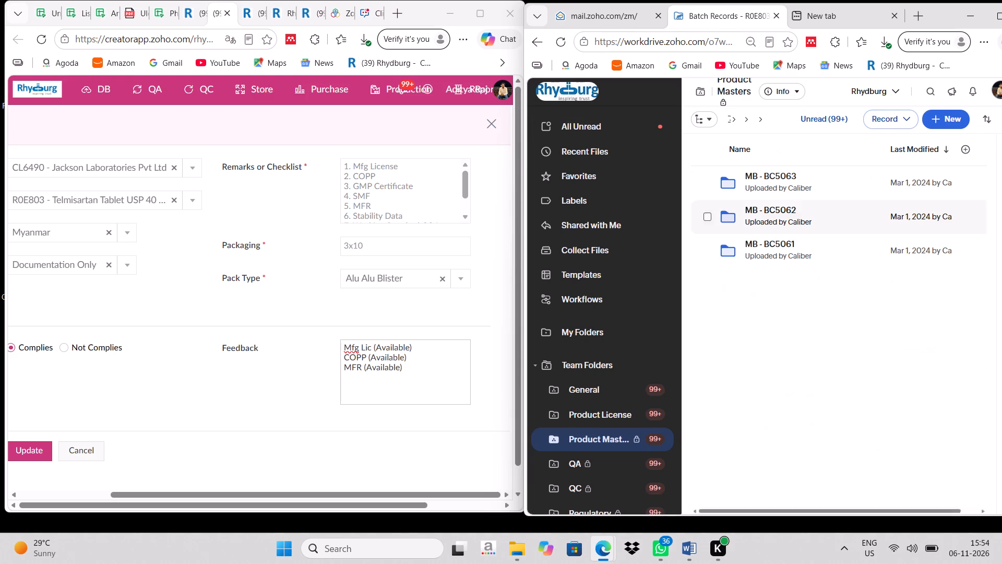
{"action": "left_click", "coordinate": [538, 44]}
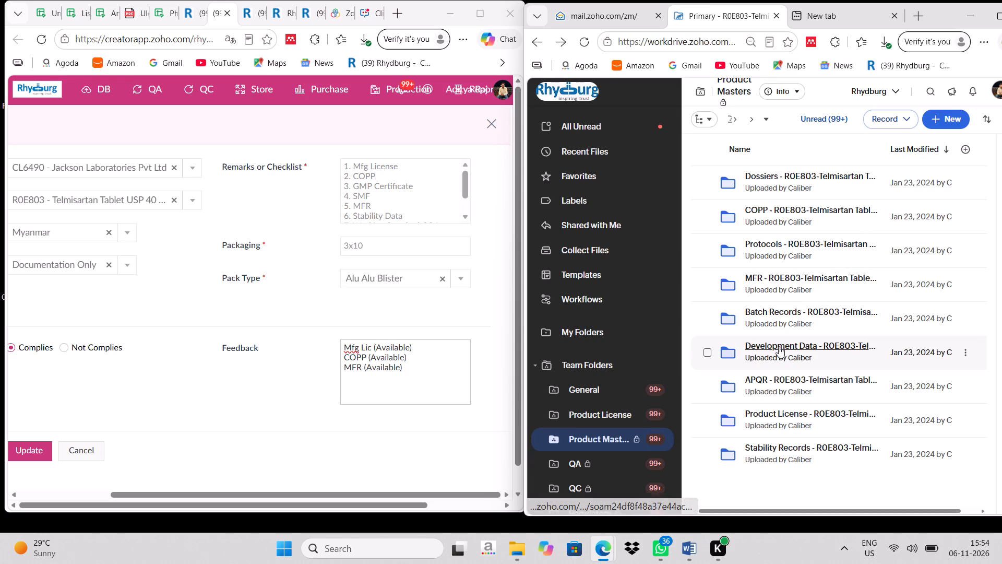
{"action": "left_click", "coordinate": [779, 346]}
{"action": "left_click", "coordinate": [530, 41]}
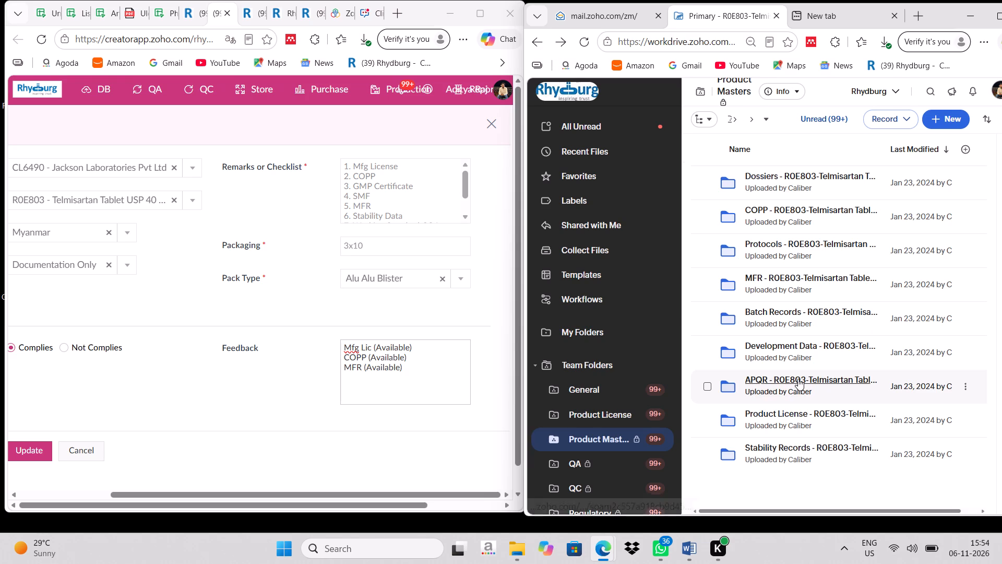
{"action": "left_click", "coordinate": [798, 380]}
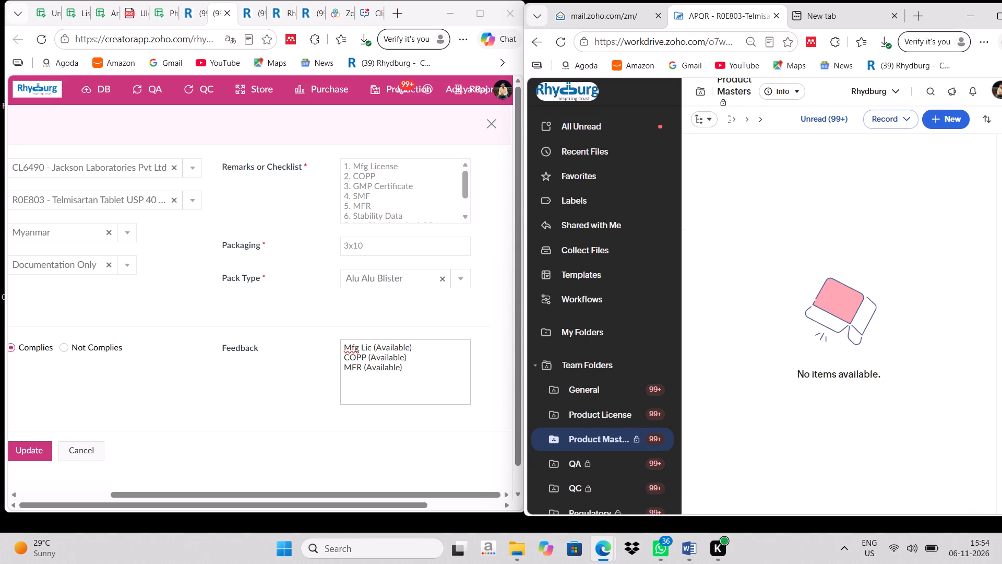
{"action": "left_click", "coordinate": [544, 43]}
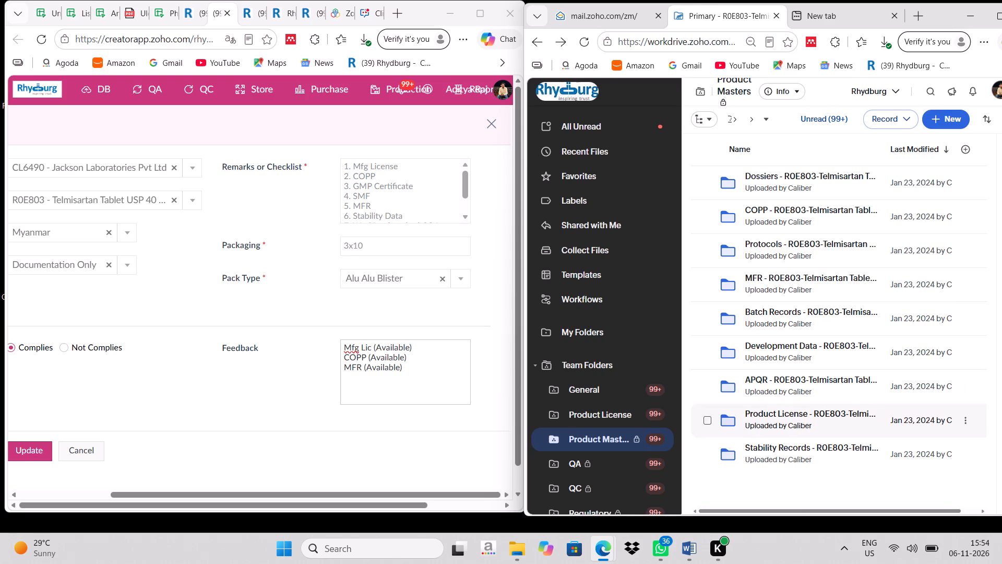
{"action": "left_click", "coordinate": [788, 412]}
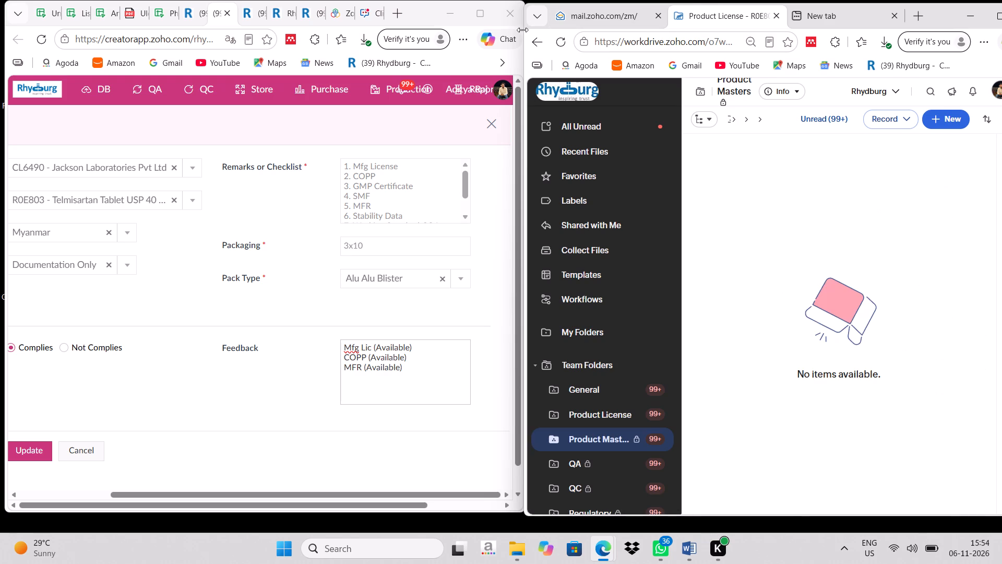
{"action": "left_click", "coordinate": [533, 48]}
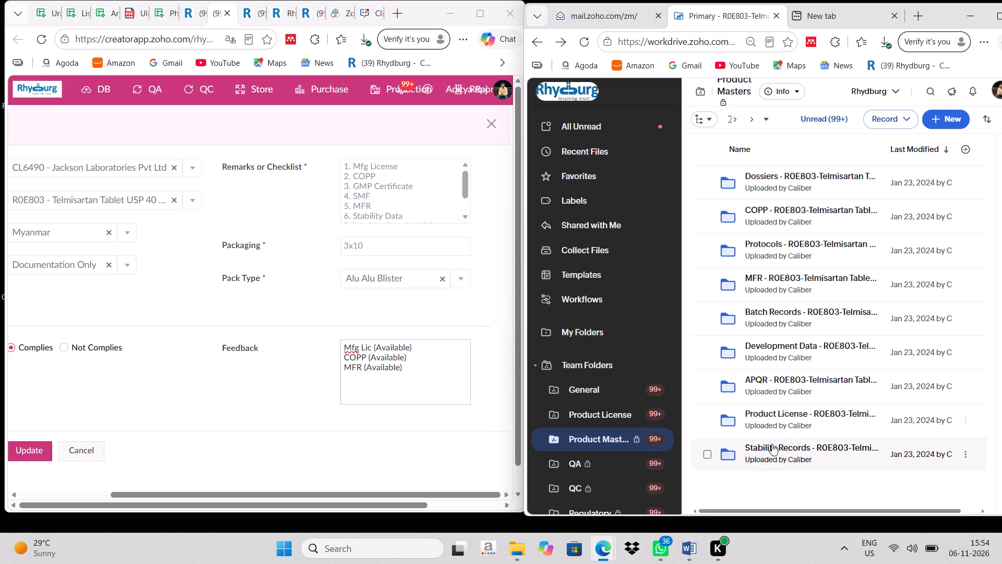
{"action": "left_click", "coordinate": [772, 446]}
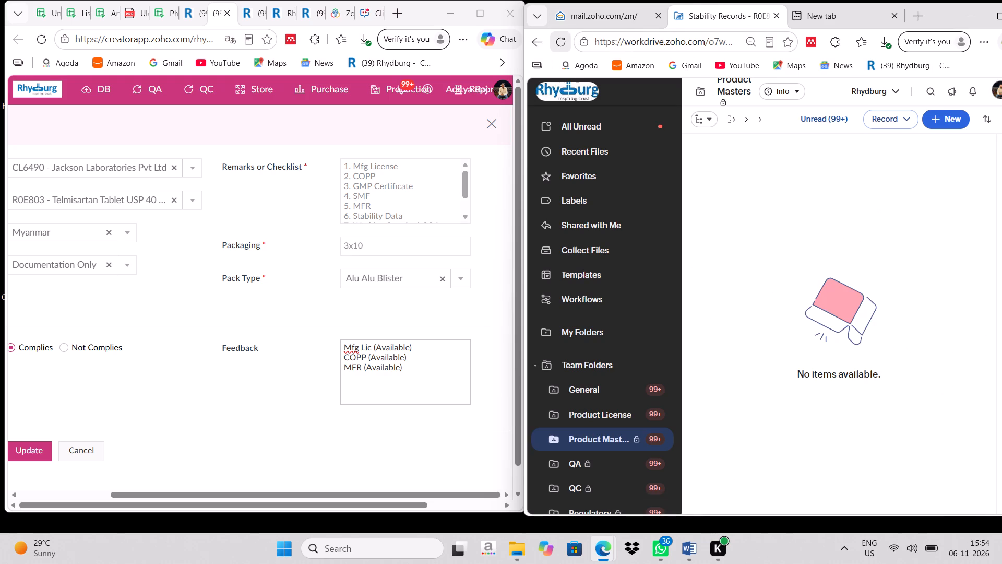
{"action": "left_click", "coordinate": [542, 39]}
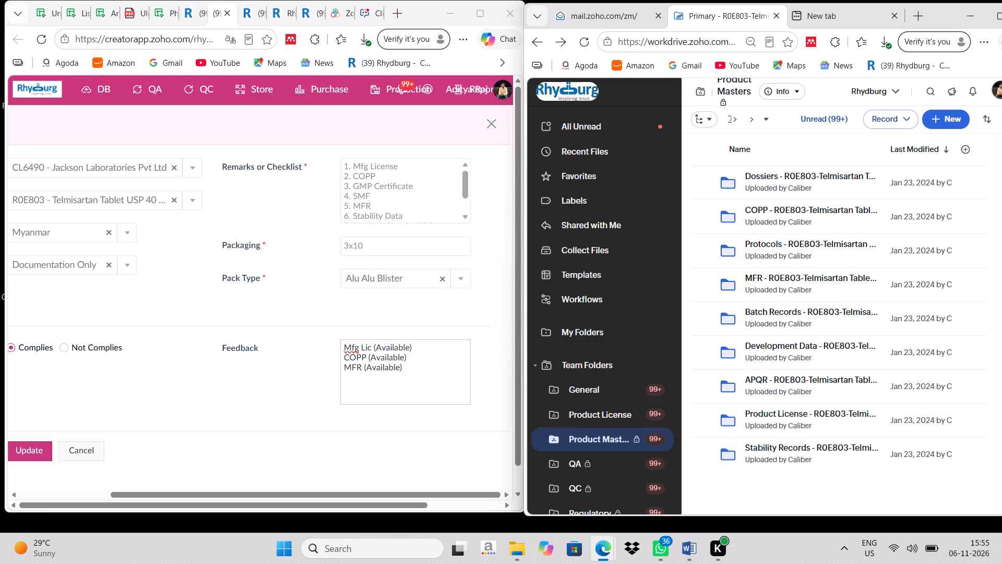
Add the feedback lines "GMP Certificate (Not available)", "SMF (Not available)" and "Stability data (Not available)" below the MFR line.
{"action": "left_click", "coordinate": [420, 372]}
{"action": "key", "text": "Return"}
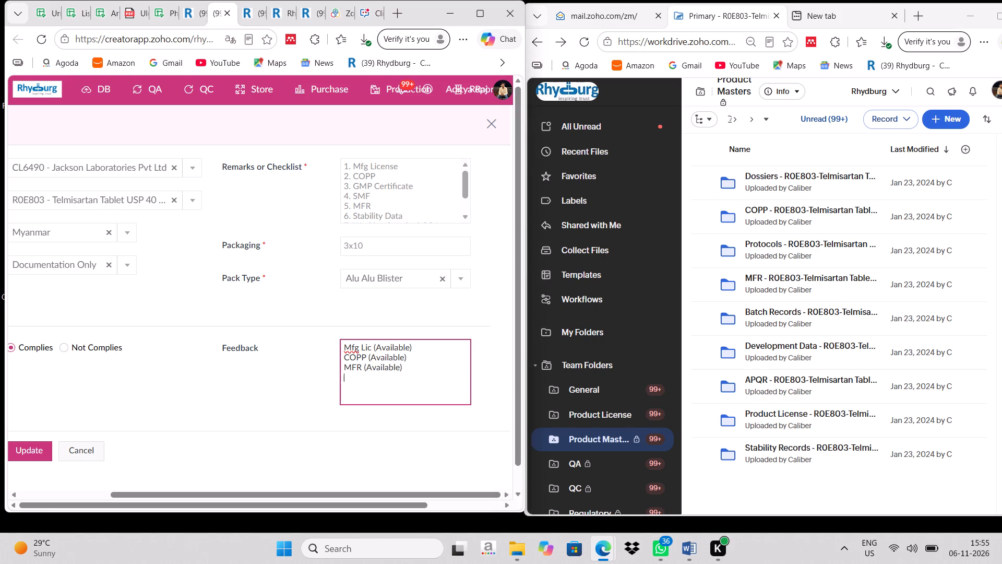
{"action": "type", "text": "GMP"}
{"action": "key", "text": "space"}
{"action": "type", "text": "Certificate (Not available)"}
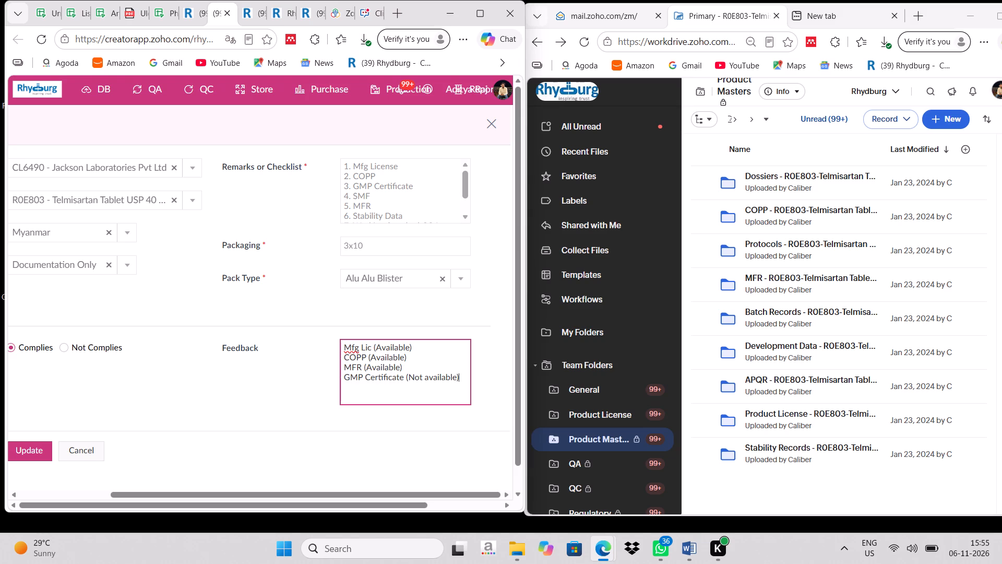
{"action": "key", "text": "Return"}
{"action": "type", "text": "SMF (Not available)"}
{"action": "key", "text": "Return"}
{"action": "type", "text": "Stability data"}
{"action": "key", "text": "space"}
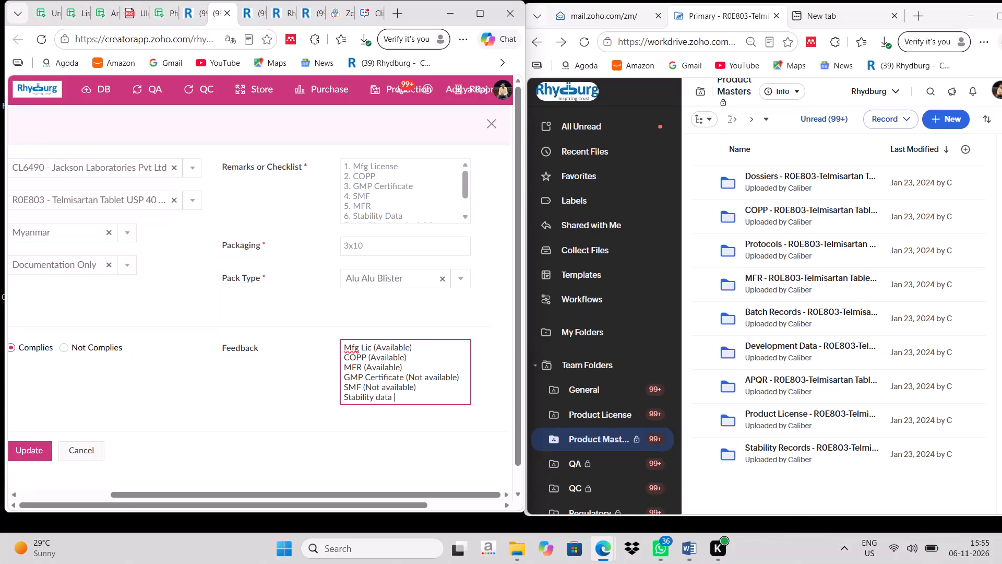
{"action": "type", "text": "(Not available"}
{"action": "key", "text": "shift+parenright"}
{"action": "key", "text": "Return"}
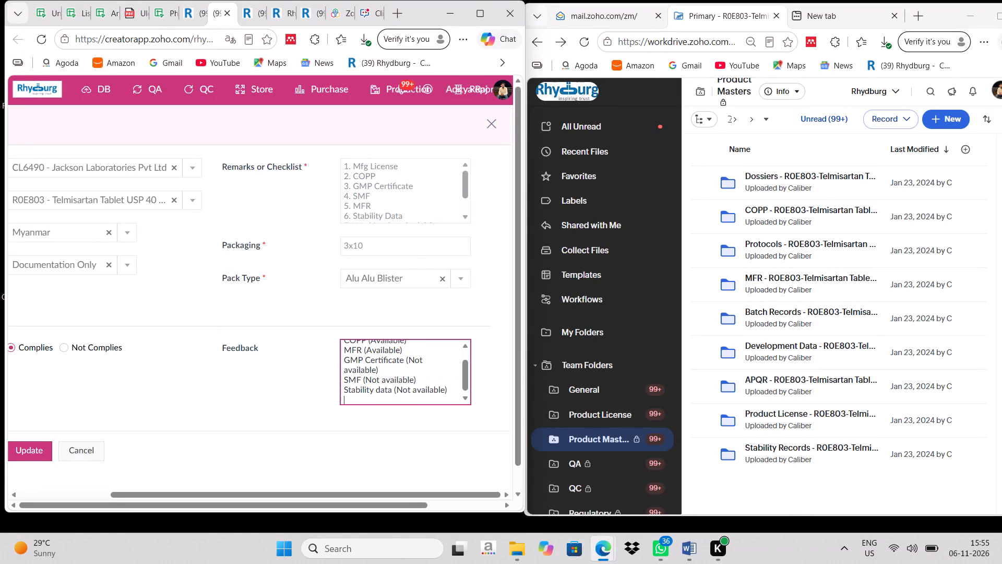
Consult the rest of the checklist and add the feedback lines "WS COA (Not available)" and "RM Spec /STP (Not available)".
{"action": "scroll", "coordinate": [390, 213], "scroll_direction": "down", "scroll_amount": 1}
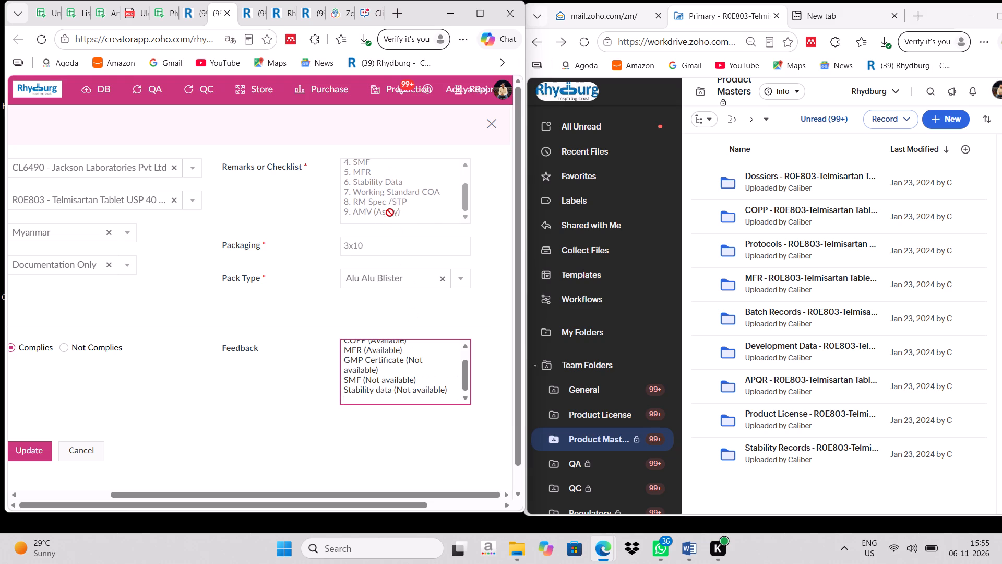
{"action": "scroll", "coordinate": [390, 213], "scroll_direction": "down", "scroll_amount": 1}
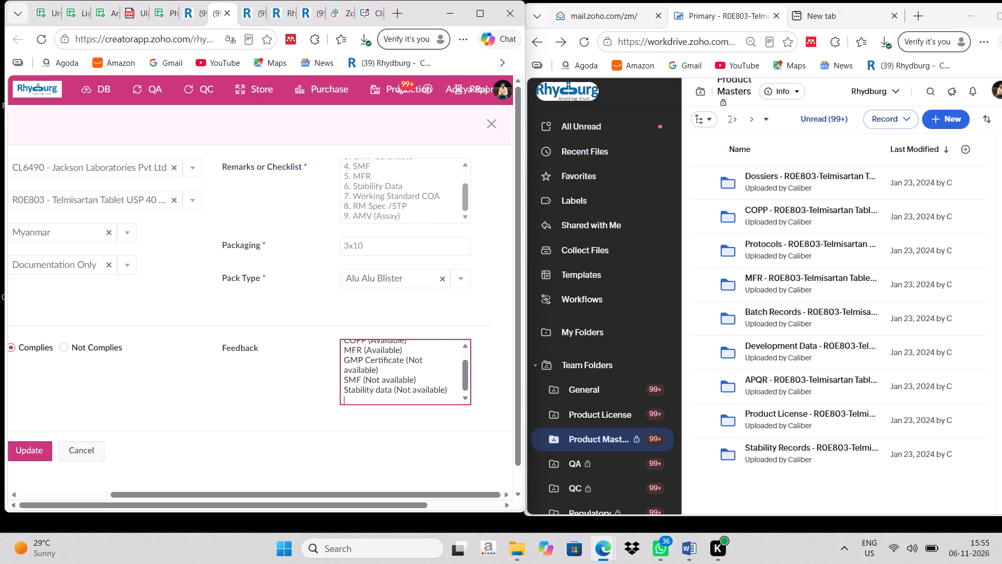
{"action": "type", "text": "WS COA (Not available)"}
{"action": "key", "text": "Return"}
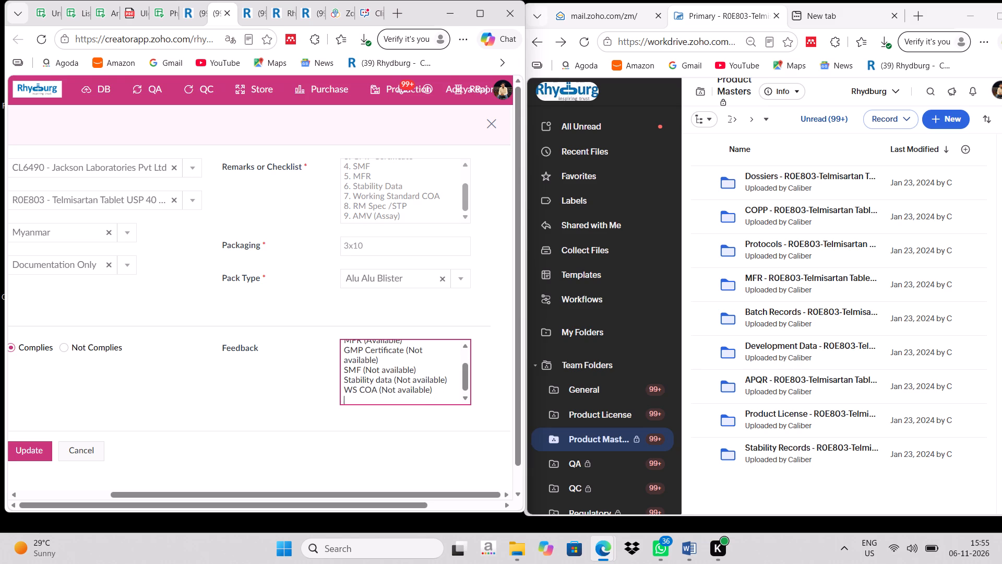
{"action": "type", "text": "R<"}
{"action": "key", "text": "BackSpace"}
{"action": "type", "text": "M"}
{"action": "key", "text": "space"}
{"action": "type", "text": "Spec"}
{"action": "key", "text": "space"}
{"action": "type", "text": "/STP"}
{"action": "key", "text": "space"}
{"action": "type", "text": "(Not available)"}
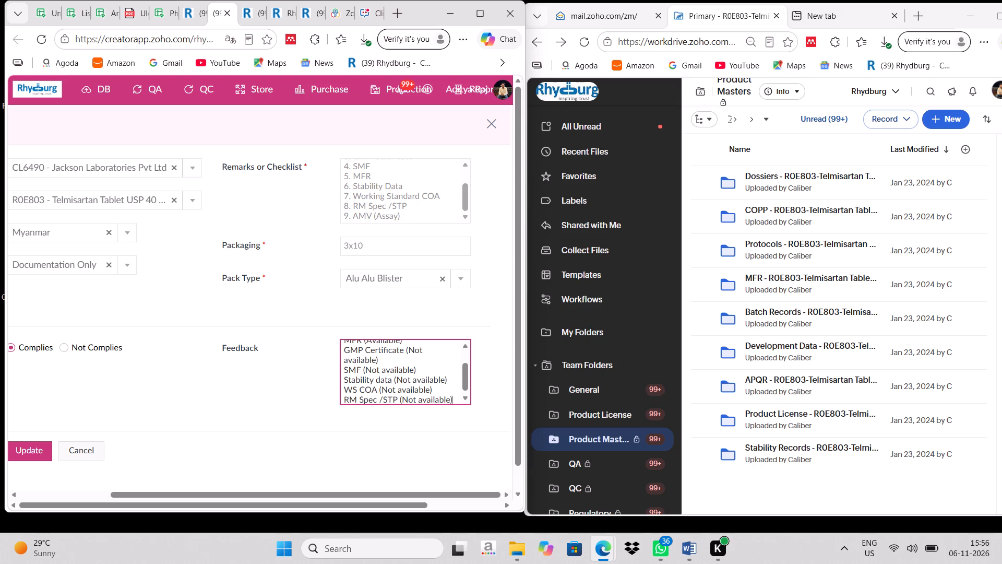
Add the feedback line "AMV (Not available)" below the RM Spec /STP line.
{"action": "key", "text": "Return"}
{"action": "type", "text": "AMV"}
{"action": "key", "text": "space"}
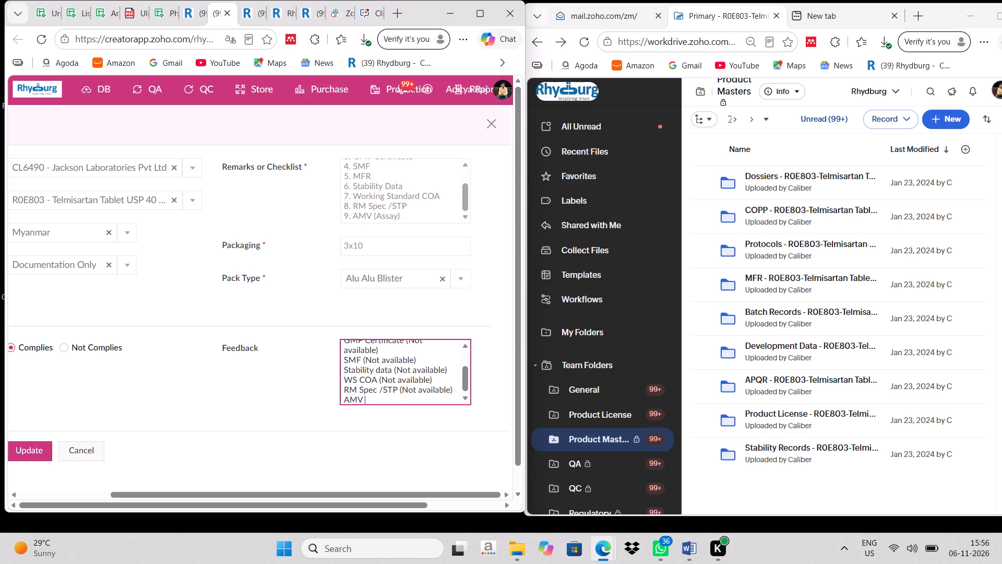
{"action": "type", "text": "(No"}
{"action": "type", "text": "t ava"}
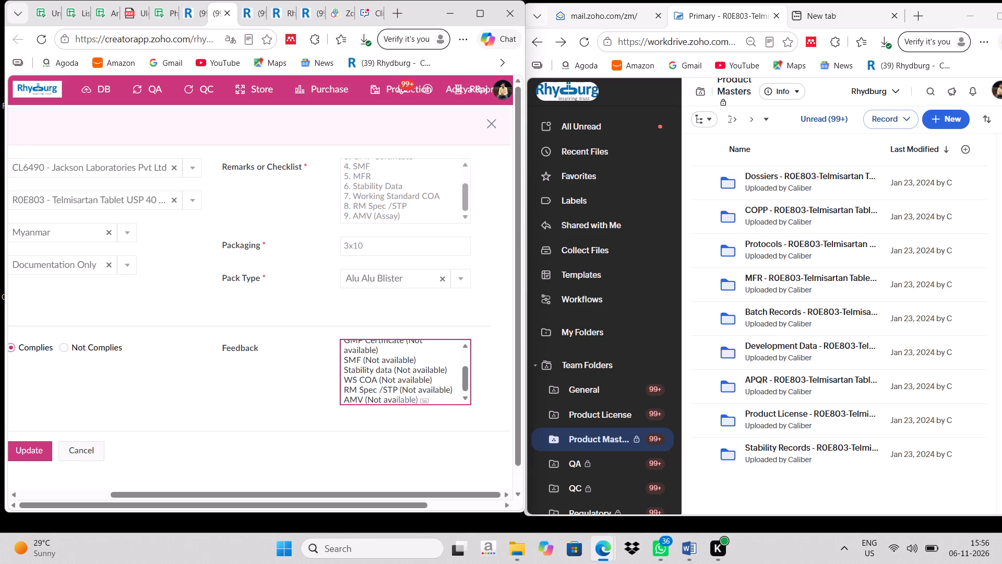
{"action": "key", "text": "Return"}
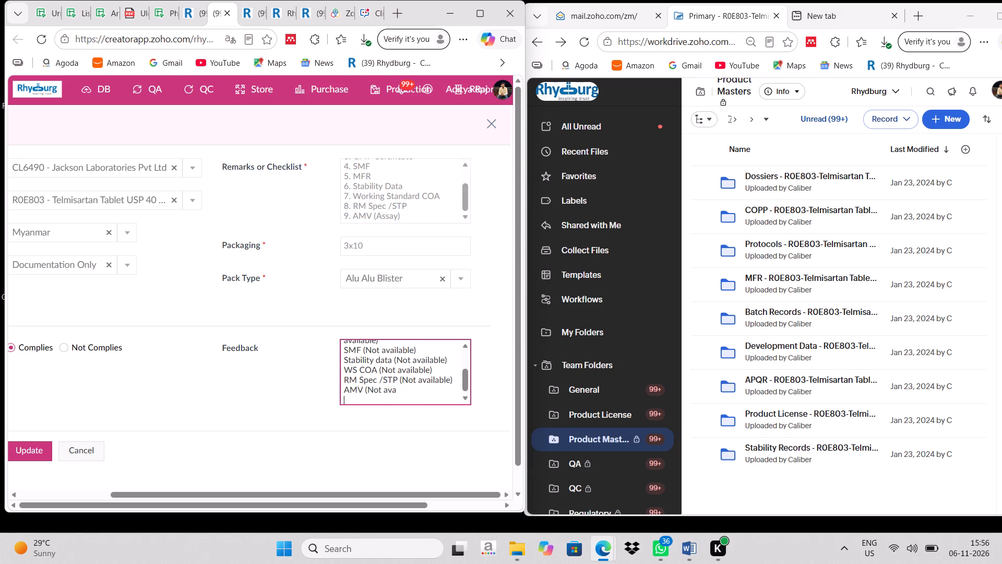
{"action": "key", "text": "BackSpace"}
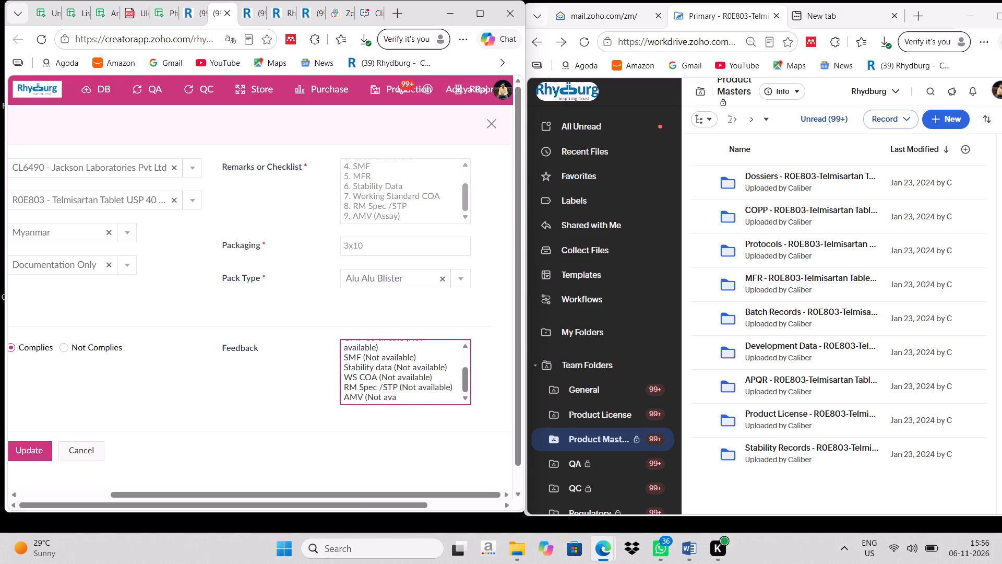
{"action": "type", "text": "ilable"}
{"action": "key", "text": "shift+parenright"}
Set the R0E803 record's DocStatus to Not Complies and save the update.
{"action": "left_click", "coordinate": [65, 349]}
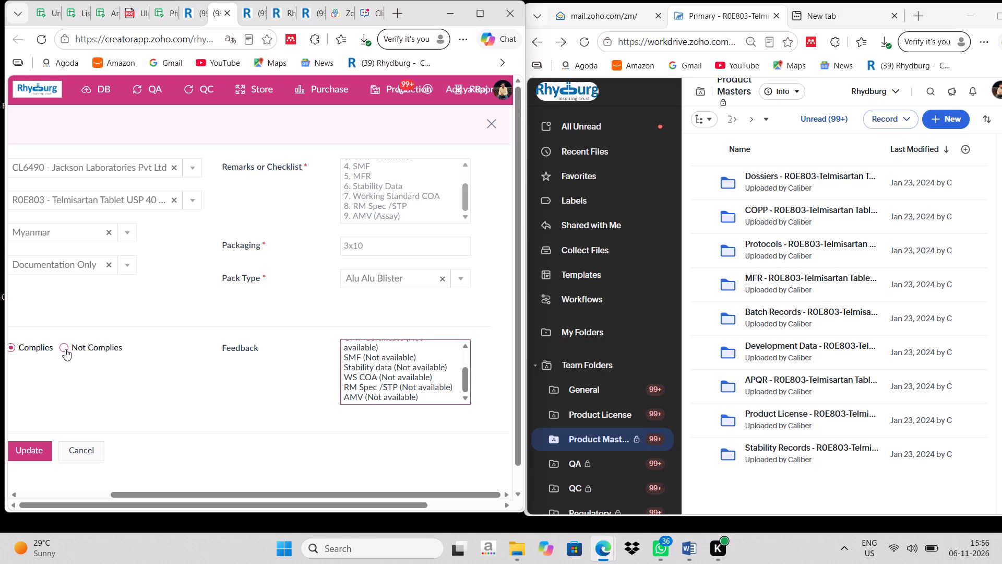
{"action": "left_click", "coordinate": [23, 454]}
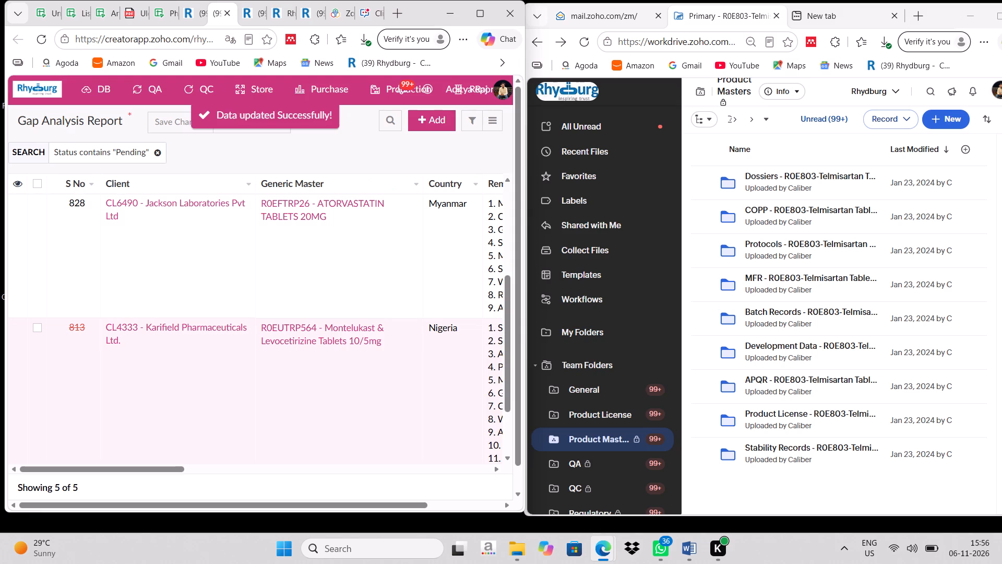
Find the pending Jackson Laboratories Atorvastatin Tablets 20 mg record in the Gap Analysis Report and copy its product code R0EFTRP26.
{"action": "scroll", "coordinate": [244, 339], "scroll_direction": "left", "scroll_amount": 5}
{"action": "scroll", "coordinate": [244, 339], "scroll_direction": "up", "scroll_amount": 1}
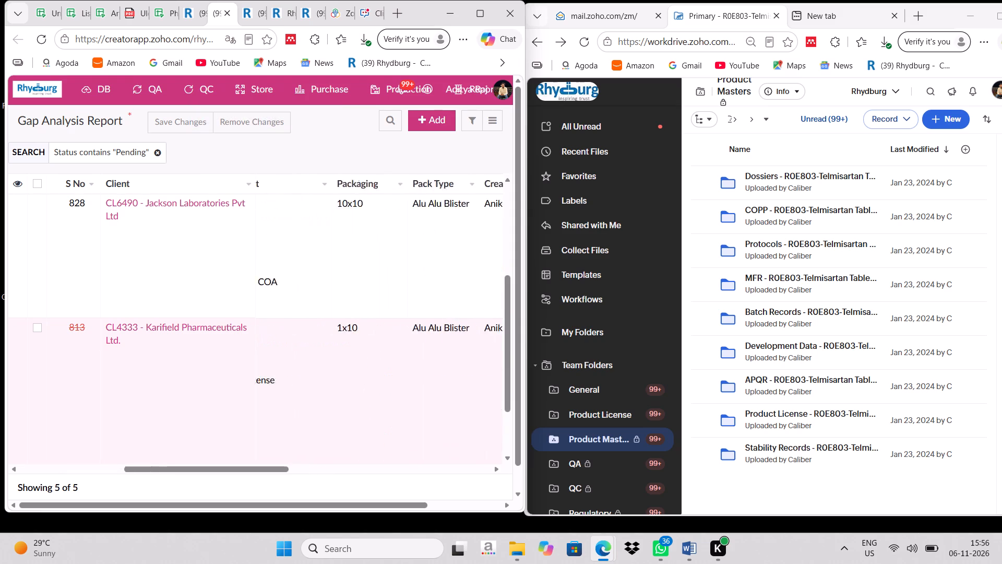
{"action": "scroll", "coordinate": [244, 339], "scroll_direction": "up", "scroll_amount": 1}
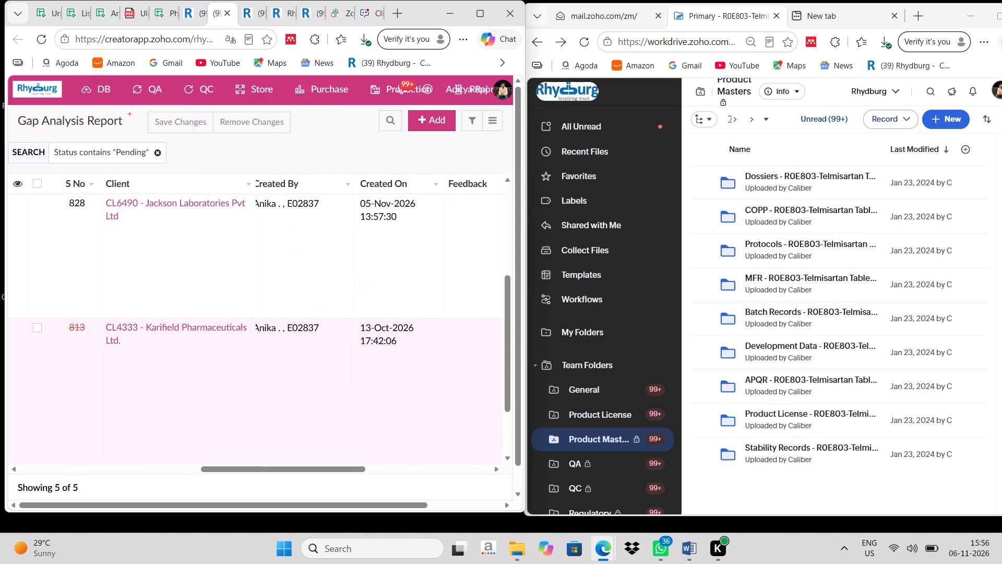
{"action": "scroll", "coordinate": [272, 335], "scroll_direction": "right", "scroll_amount": 6}
{"action": "scroll", "coordinate": [272, 335], "scroll_direction": "up", "scroll_amount": 5}
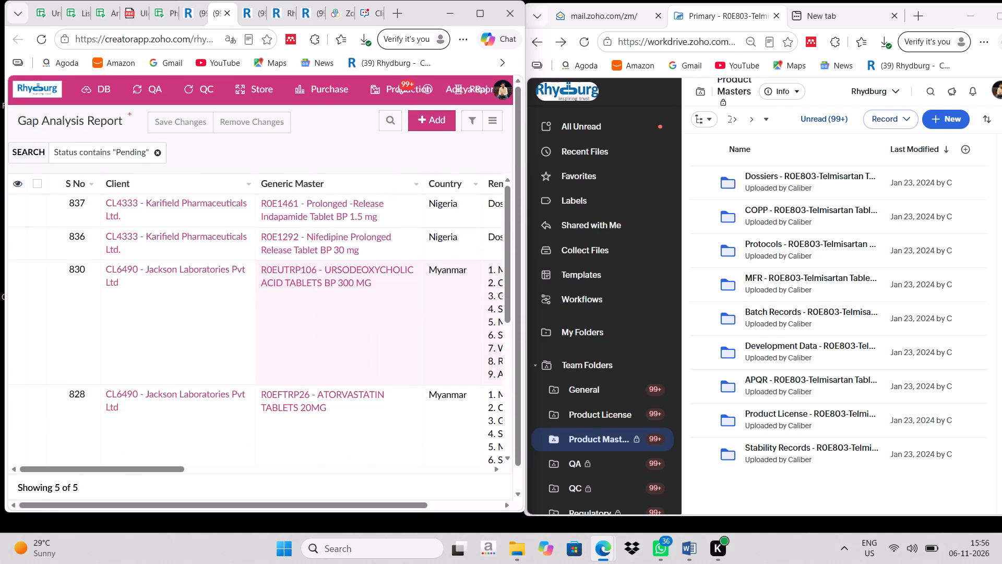
{"action": "scroll", "coordinate": [272, 335], "scroll_direction": "left", "scroll_amount": 3}
{"action": "scroll", "coordinate": [272, 335], "scroll_direction": "right", "scroll_amount": 1}
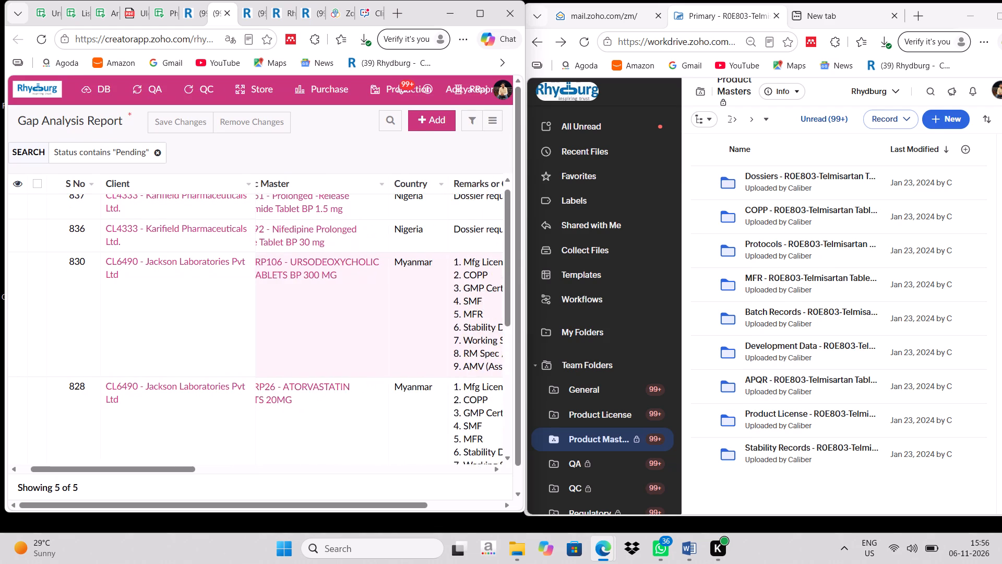
{"action": "scroll", "coordinate": [272, 335], "scroll_direction": "right", "scroll_amount": 1}
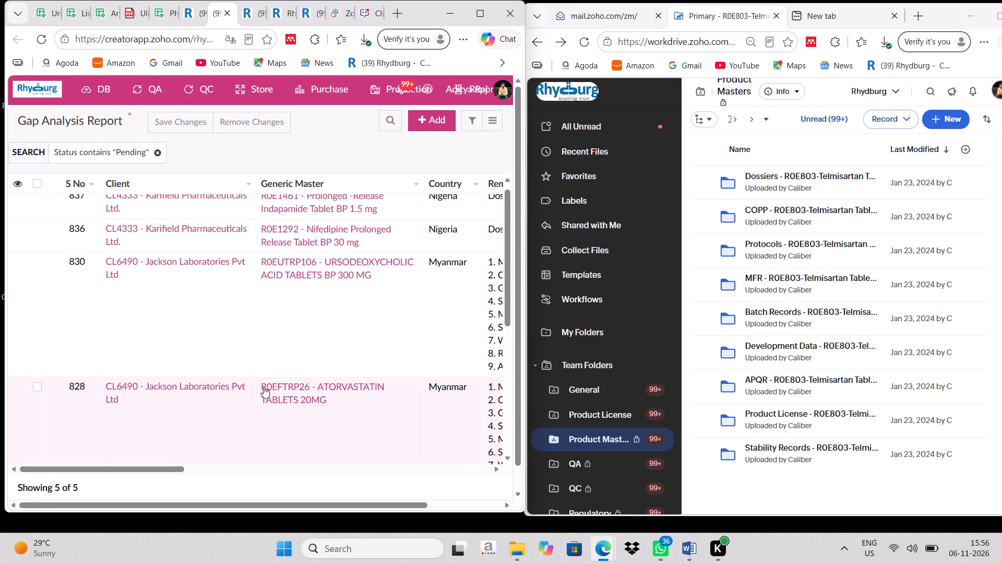
{"action": "left_click_drag", "start_coordinate": [262, 386], "coordinate": [308, 387]}
{"action": "left_click_drag", "start_coordinate": [308, 387], "coordinate": [308, 387]}
Open the R0EFTRP26 product master and examine its licence list for product approvals and COPPs.
{"action": "left_click", "coordinate": [341, 339]}
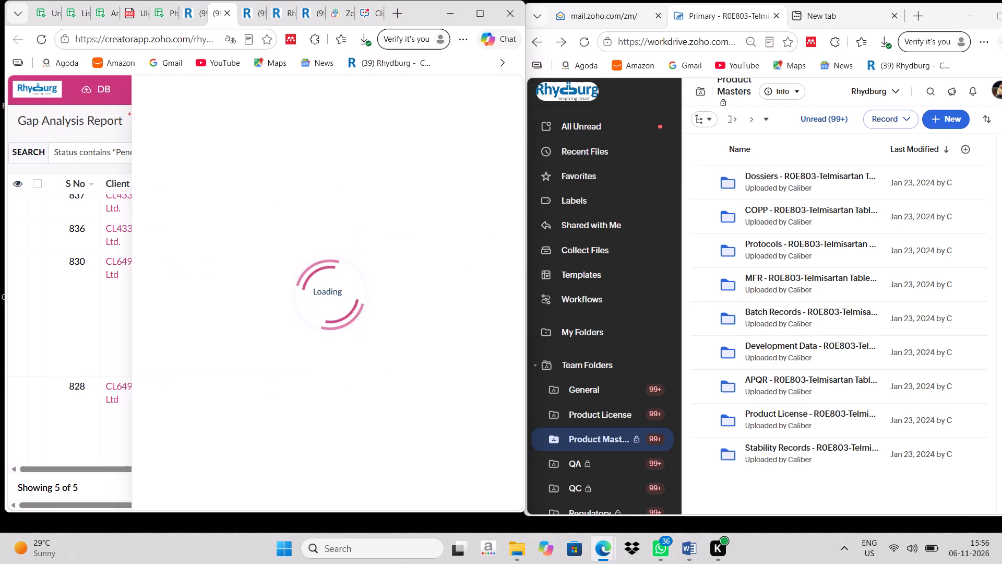
{"action": "scroll", "coordinate": [821, 170], "scroll_direction": "up", "scroll_amount": 1}
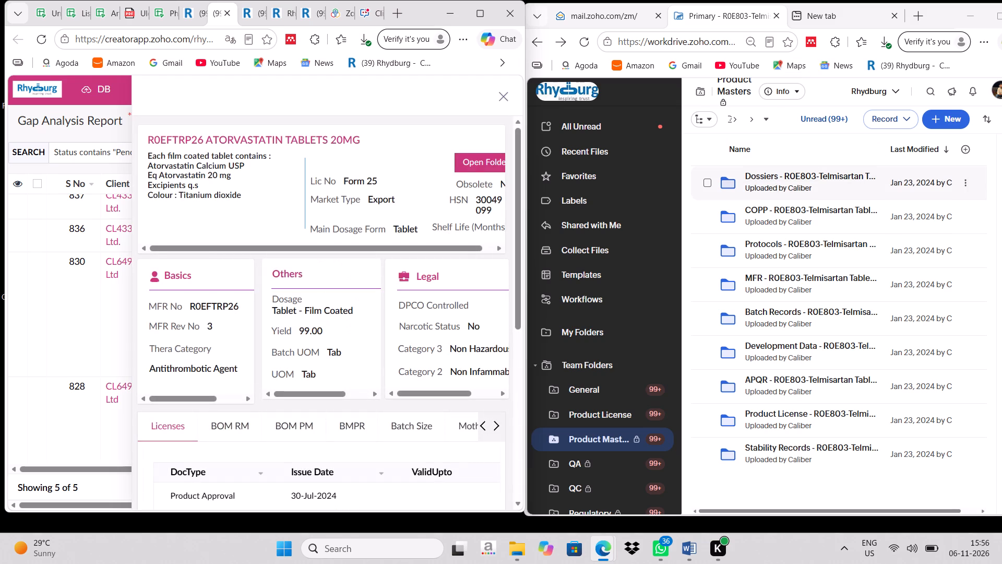
{"action": "left_click", "coordinate": [536, 39]}
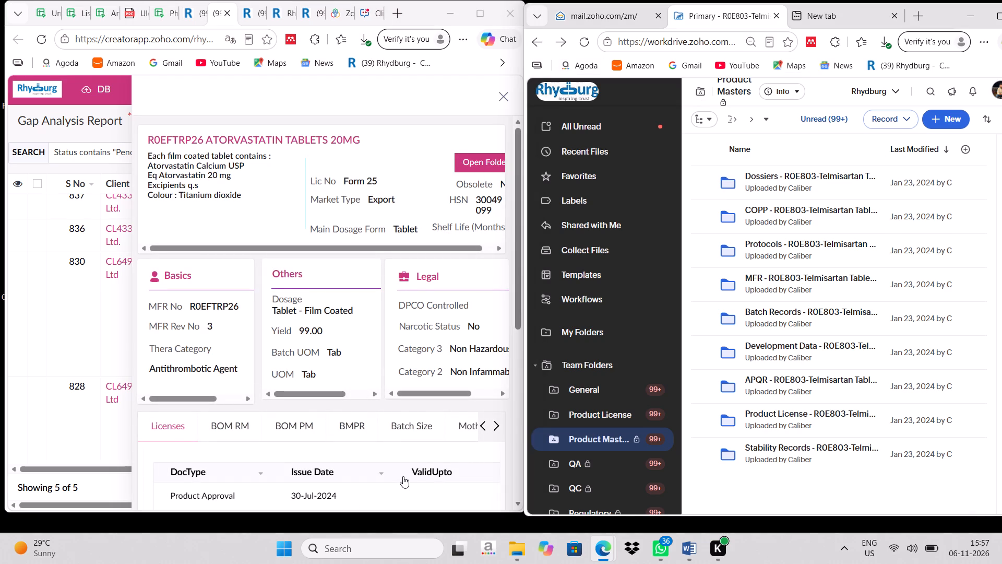
{"action": "scroll", "coordinate": [403, 476], "scroll_direction": "down", "scroll_amount": 4}
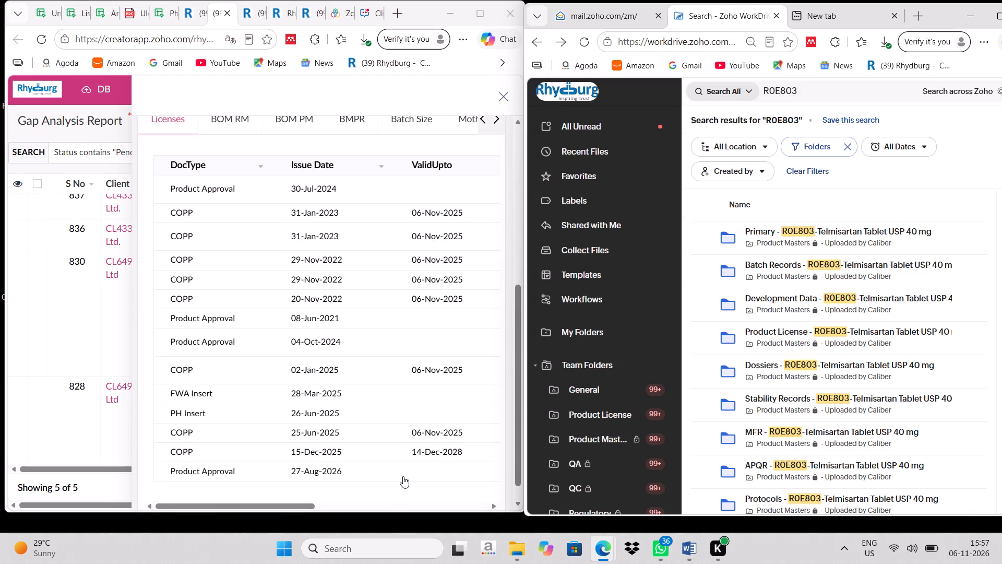
{"action": "scroll", "coordinate": [403, 476], "scroll_direction": "down", "scroll_amount": 1}
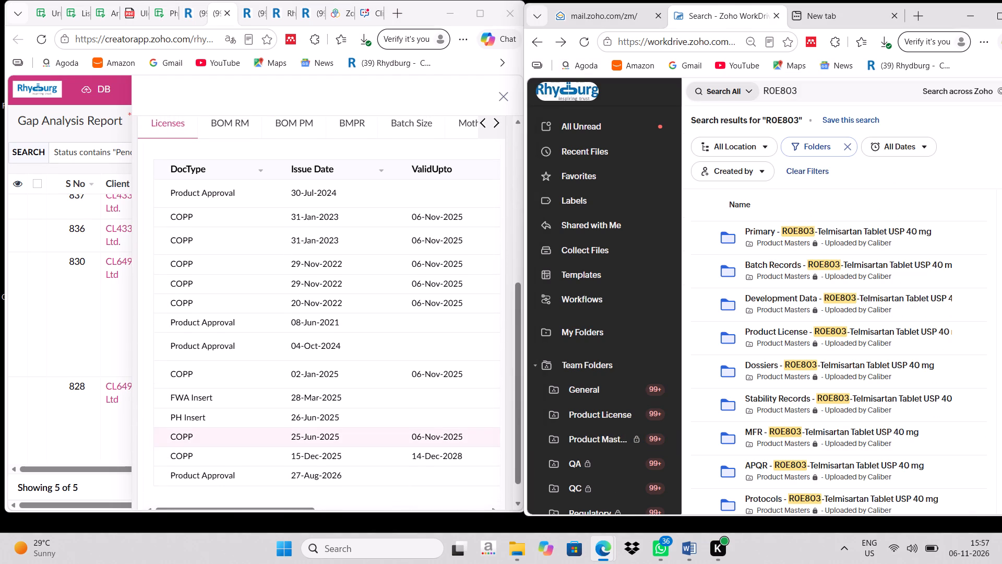
Search WorkDrive for R0EFTRP26 in place of the previous product code.
{"action": "left_click_drag", "start_coordinate": [805, 91], "coordinate": [772, 96]}
{"action": "left_click_drag", "start_coordinate": [772, 96], "coordinate": [762, 96]}
{"action": "key", "text": "ctrl+v"}
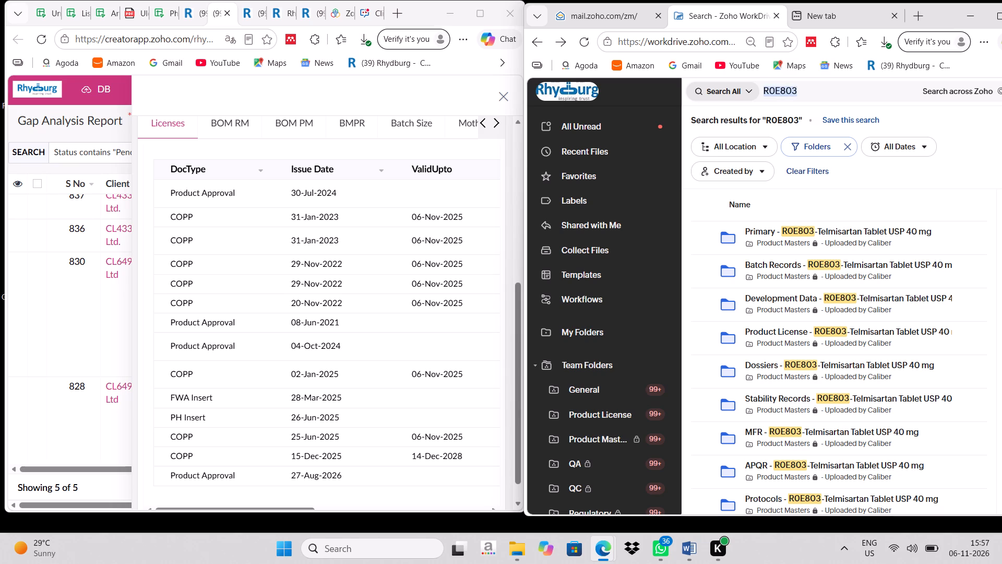
{"action": "key", "text": "Return"}
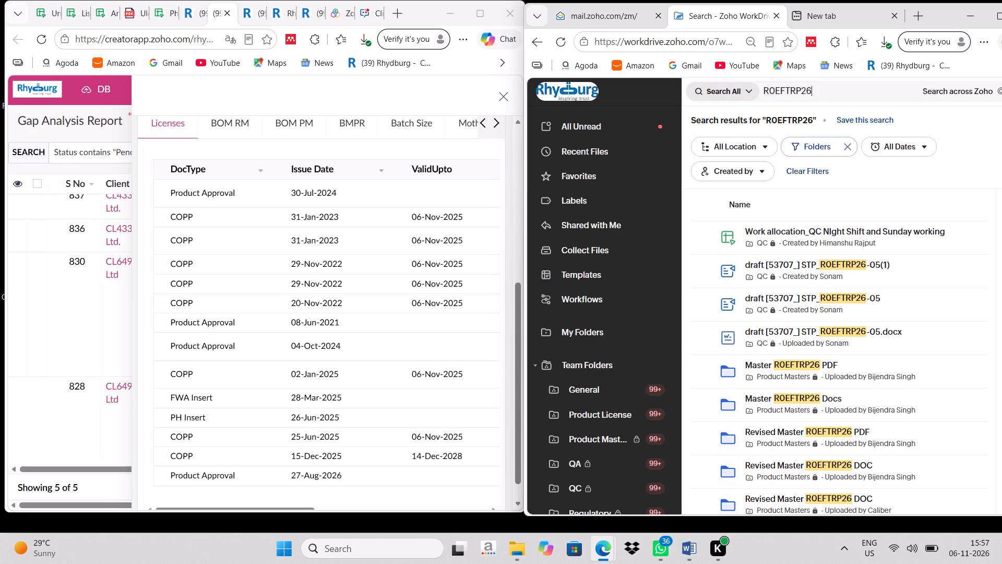
Close the product master details and open gap analysis record 828 for R0EFTRP26 for editing.
{"action": "left_click", "coordinate": [503, 96]}
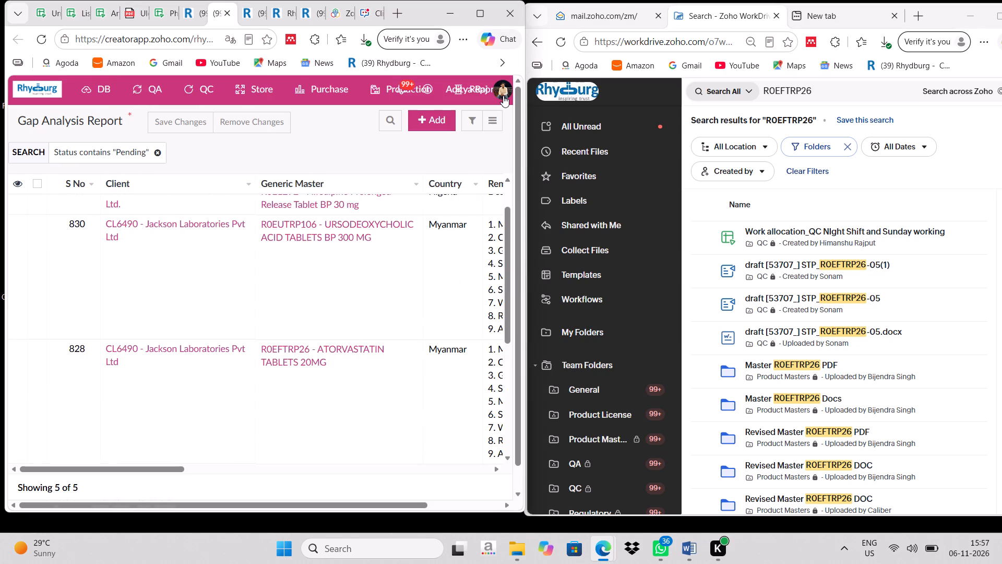
{"action": "left_click", "coordinate": [323, 362]}
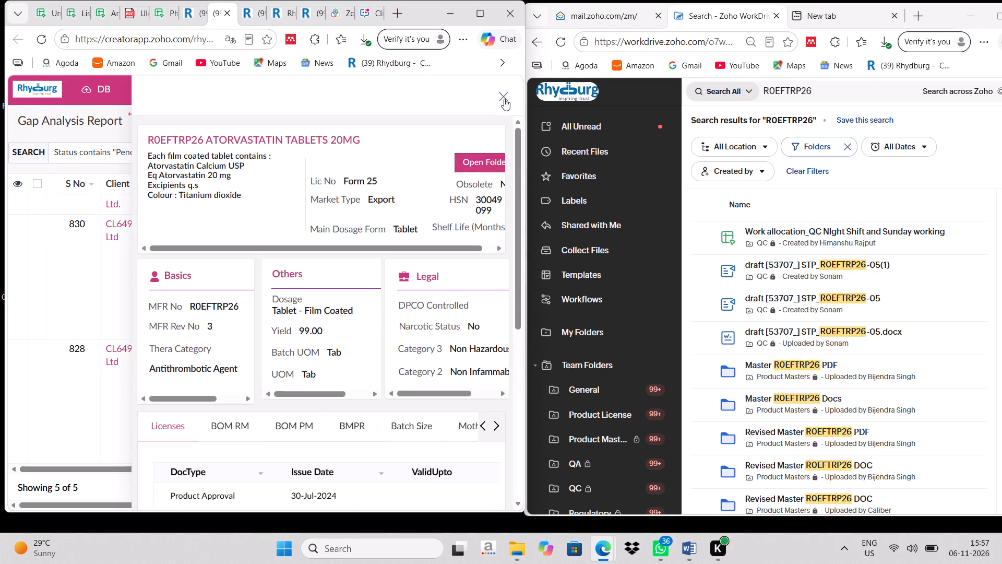
{"action": "left_click", "coordinate": [501, 100]}
{"action": "scroll", "coordinate": [424, 365], "scroll_direction": "right", "scroll_amount": 1}
{"action": "scroll", "coordinate": [424, 365], "scroll_direction": "left", "scroll_amount": 1}
{"action": "left_click", "coordinate": [424, 365]}
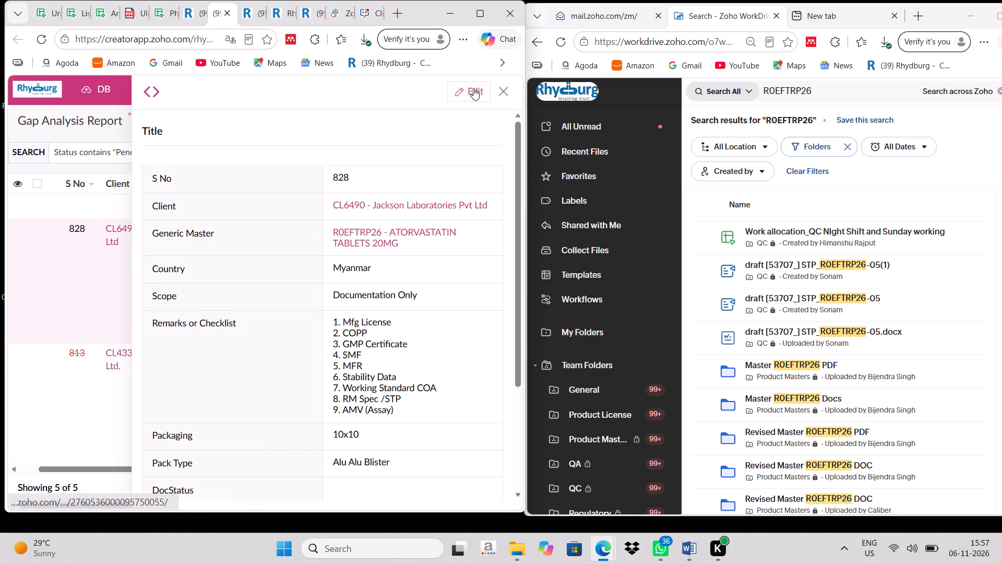
{"action": "left_click", "coordinate": [473, 88]}
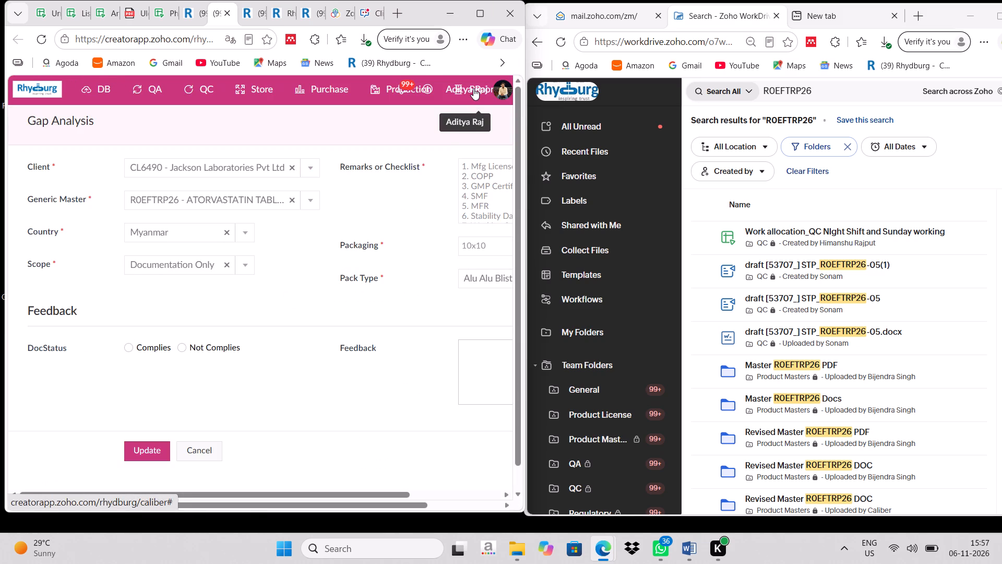
{"action": "scroll", "coordinate": [348, 358], "scroll_direction": "left", "scroll_amount": 1}
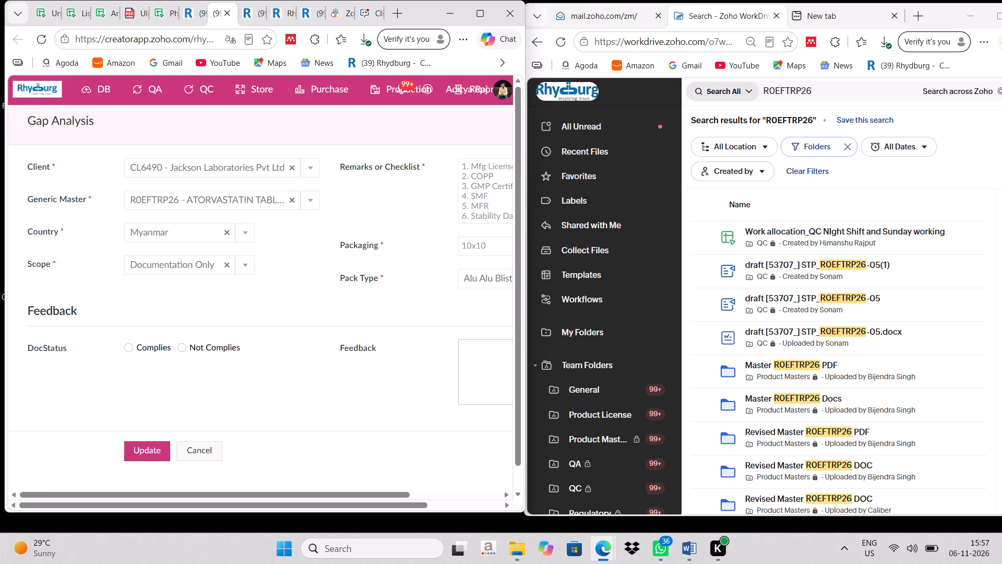
{"action": "scroll", "coordinate": [348, 358], "scroll_direction": "left", "scroll_amount": 1}
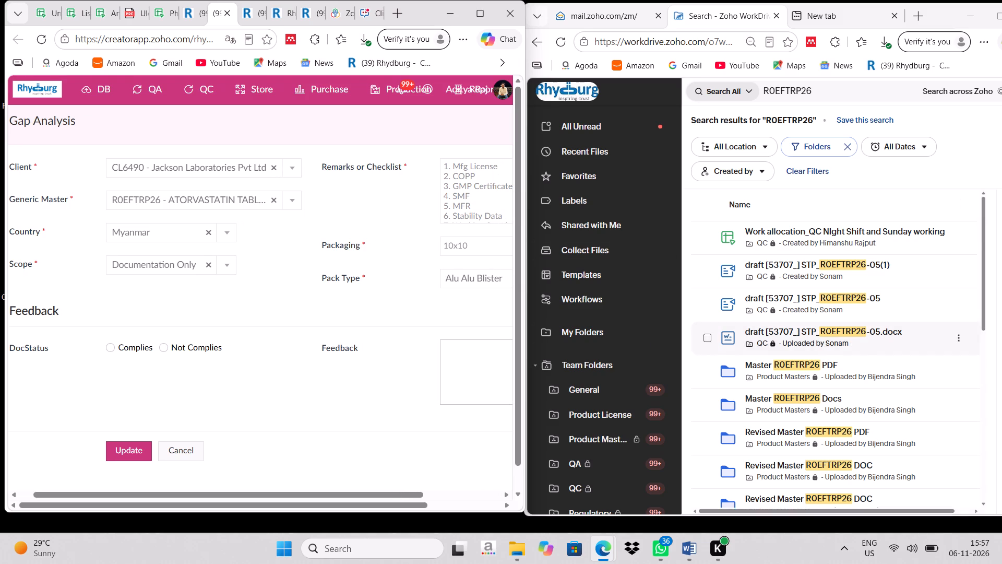
Replace the Folders filter on the R0EFTRP26 search results with the PDF file type.
{"action": "scroll", "coordinate": [855, 350], "scroll_direction": "down", "scroll_amount": 8}
{"action": "left_click", "coordinate": [846, 147]}
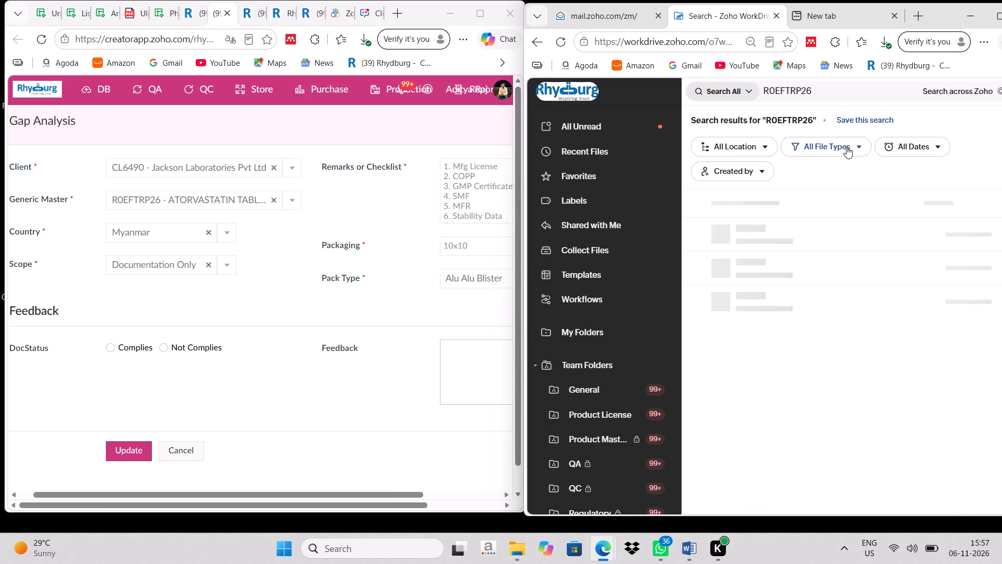
{"action": "left_click", "coordinate": [837, 149]}
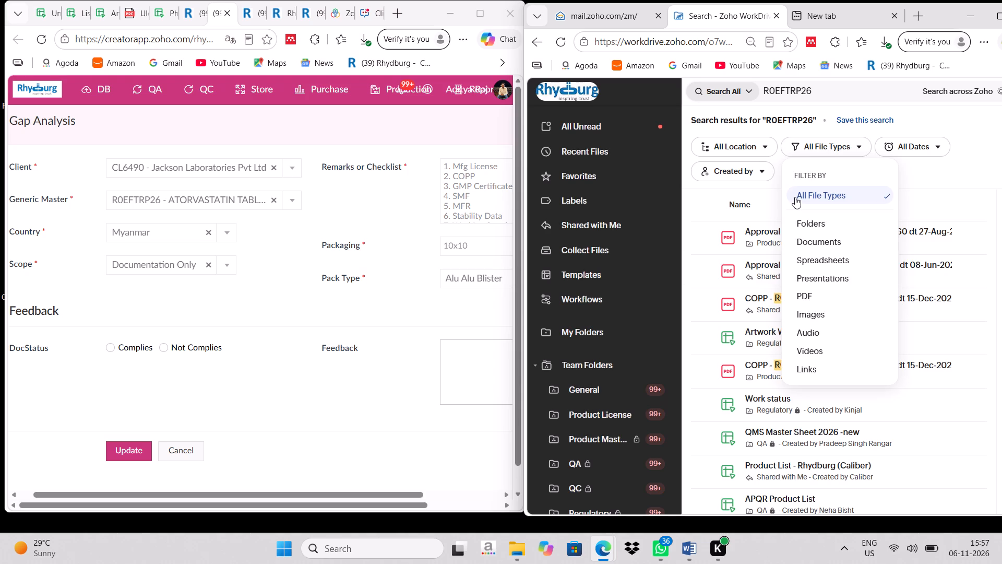
{"action": "left_click", "coordinate": [816, 297]}
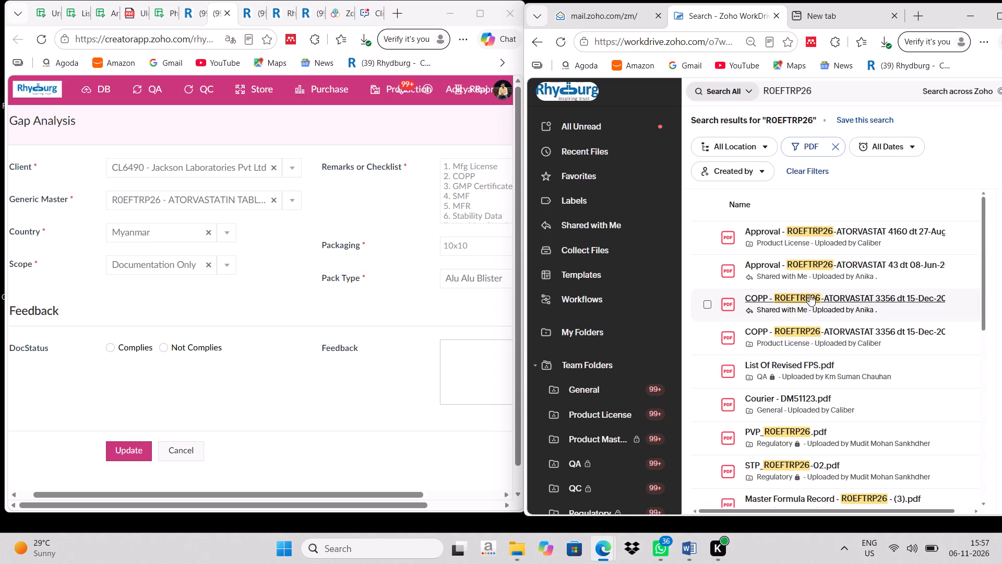
Enter "Mfg Lic (Available)" as the first feedback line of the R0EFTRP26 record.
{"action": "left_click", "coordinate": [482, 351]}
{"action": "type", "text": "Mfg Lic"}
{"action": "key", "text": "space"}
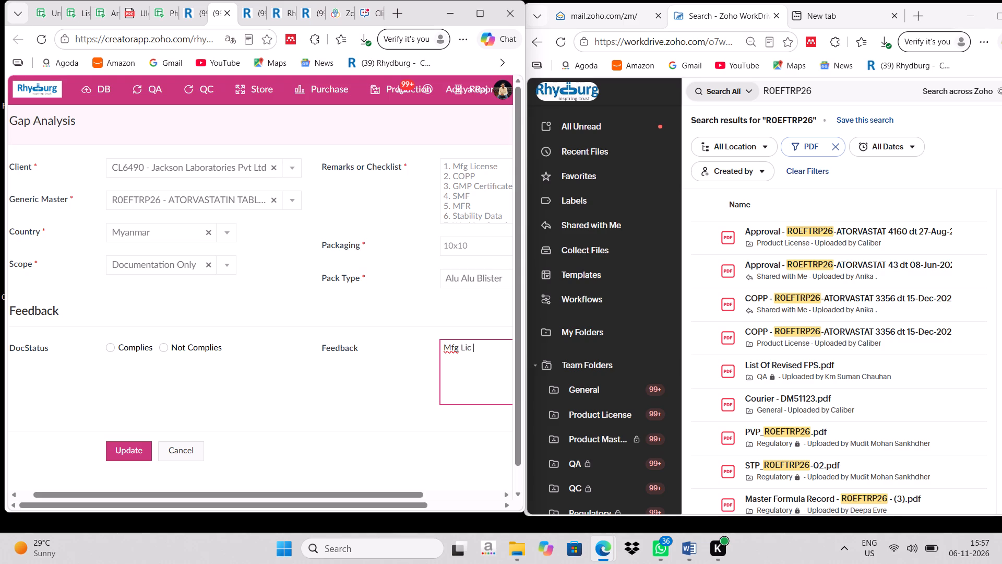
{"action": "key", "text": "shift+parenleft"}
{"action": "key", "text": "shift+a"}
{"action": "type", "text": "vailable"}
{"action": "key", "text": "shift+parenright"}
{"action": "key", "text": "Return"}
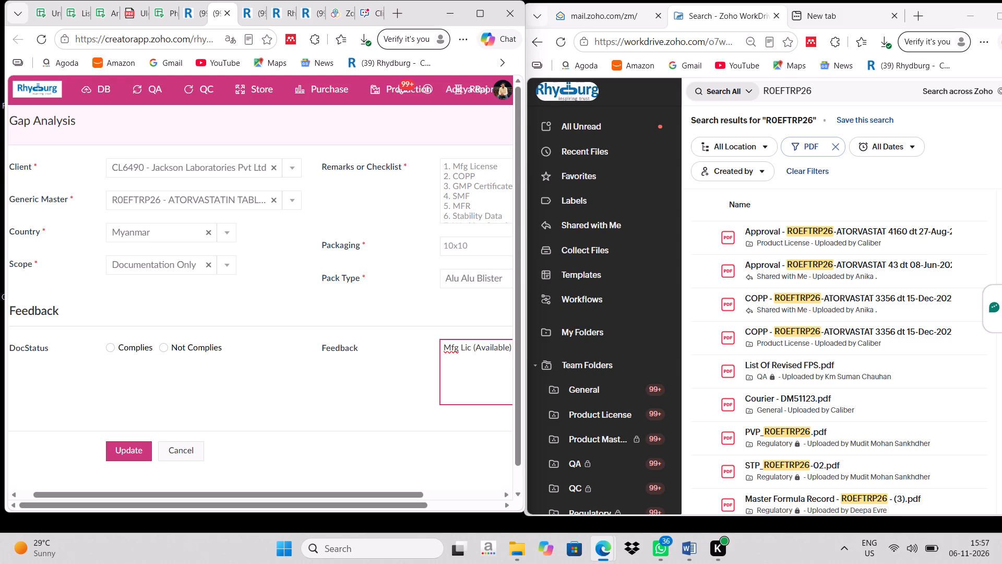
Add "COPP (Available)" as the second feedback line of the R0EFTRP26 gap analysis record.
{"action": "type", "text": "COPP (A"}
{"action": "type", "text": "vailable)"}
{"action": "key", "text": "Return"}
Check the R0EFTRP26 PDF results for the master formula record and add "MFR (Available)" as the third feedback line.
{"action": "left_click_drag", "start_coordinate": [390, 494], "coordinate": [434, 501]}
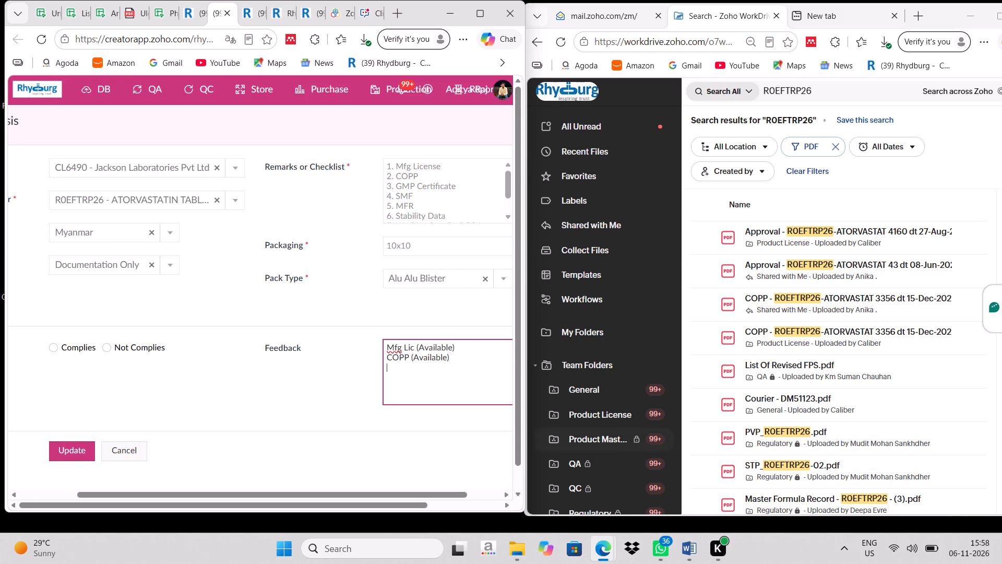
{"action": "scroll", "coordinate": [827, 392], "scroll_direction": "down", "scroll_amount": 3}
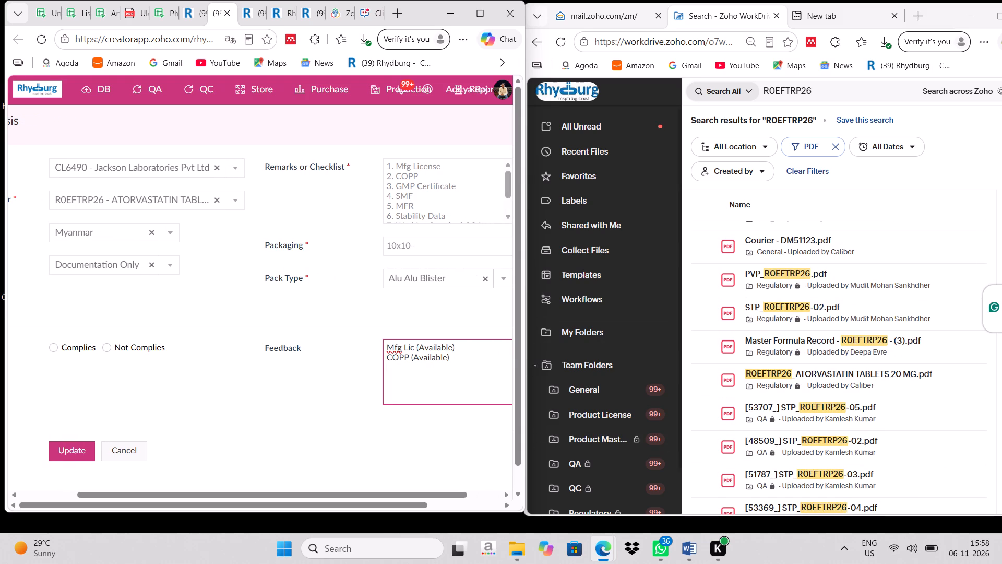
{"action": "left_click", "coordinate": [444, 358]}
{"action": "key", "text": "Right"}
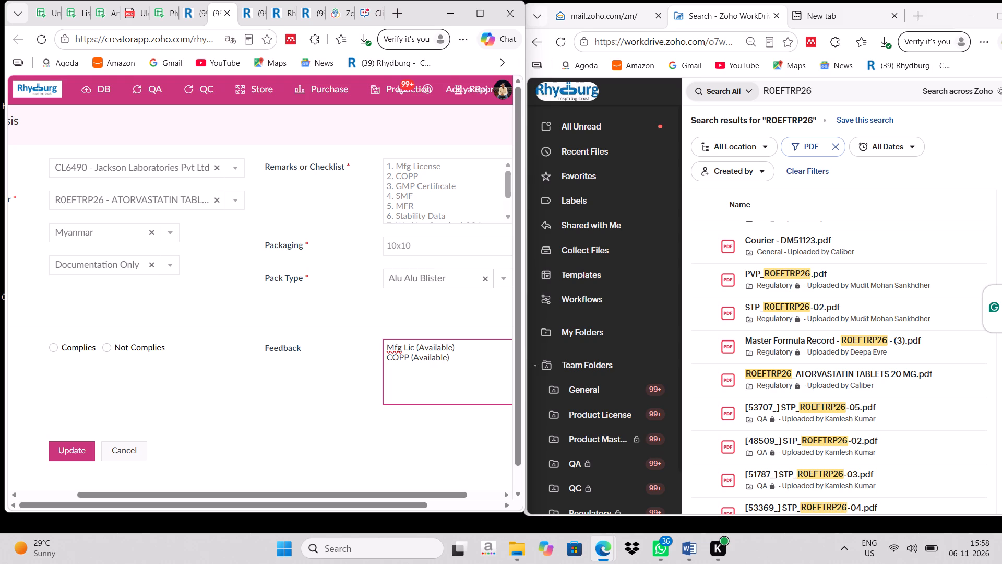
{"action": "key", "text": "Right"}
{"action": "key", "text": "Return"}
{"action": "type", "text": "MFR"}
{"action": "key", "text": "space"}
{"action": "type", "text": "(A"}
{"action": "type", "text": "vailable)"}
{"action": "key", "text": "Return"}
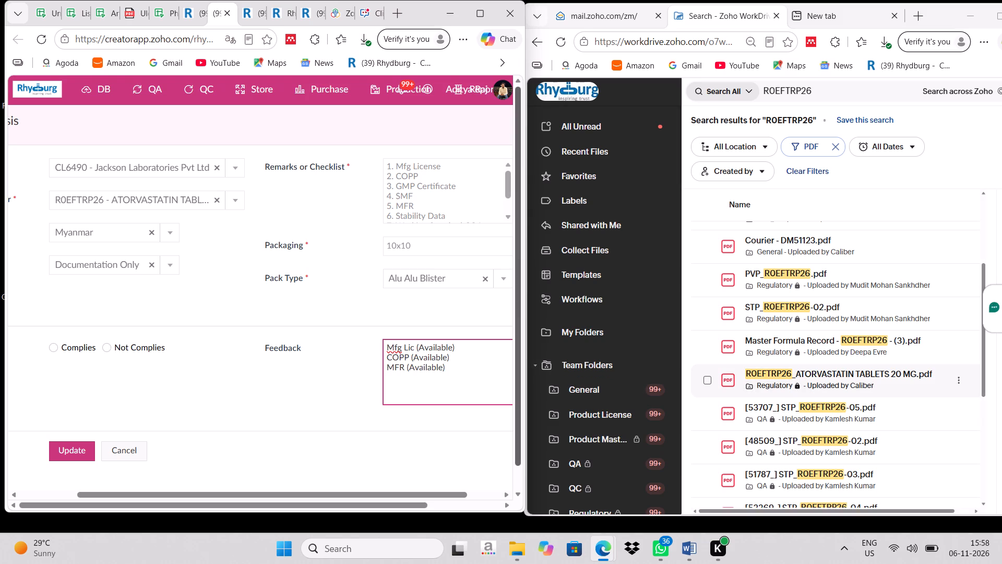
Examine the R0EFTRP26 PDF search results for further checklist documents such as analytical method validation files.
{"action": "scroll", "coordinate": [805, 371], "scroll_direction": "down", "scroll_amount": 3}
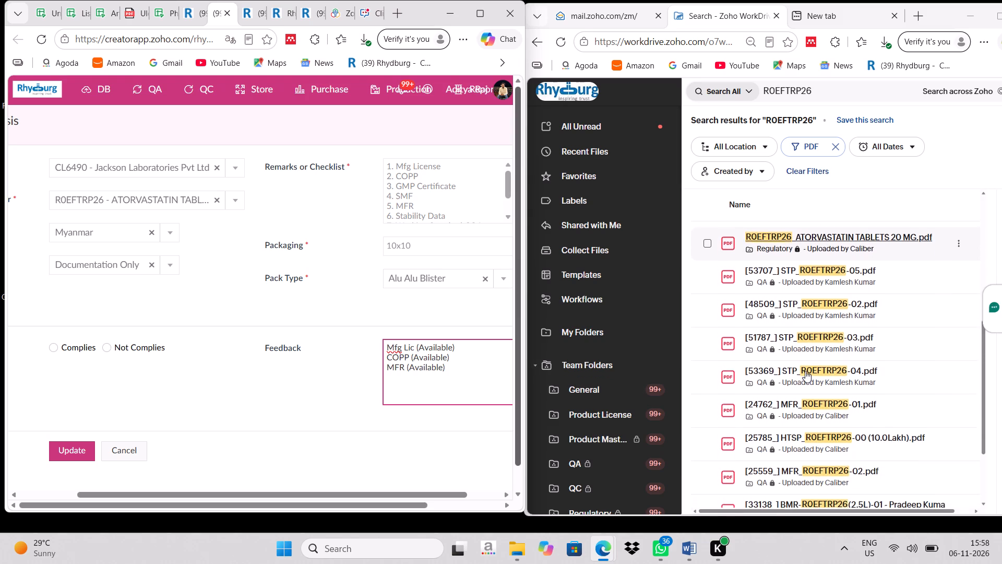
{"action": "scroll", "coordinate": [805, 371], "scroll_direction": "down", "scroll_amount": 4}
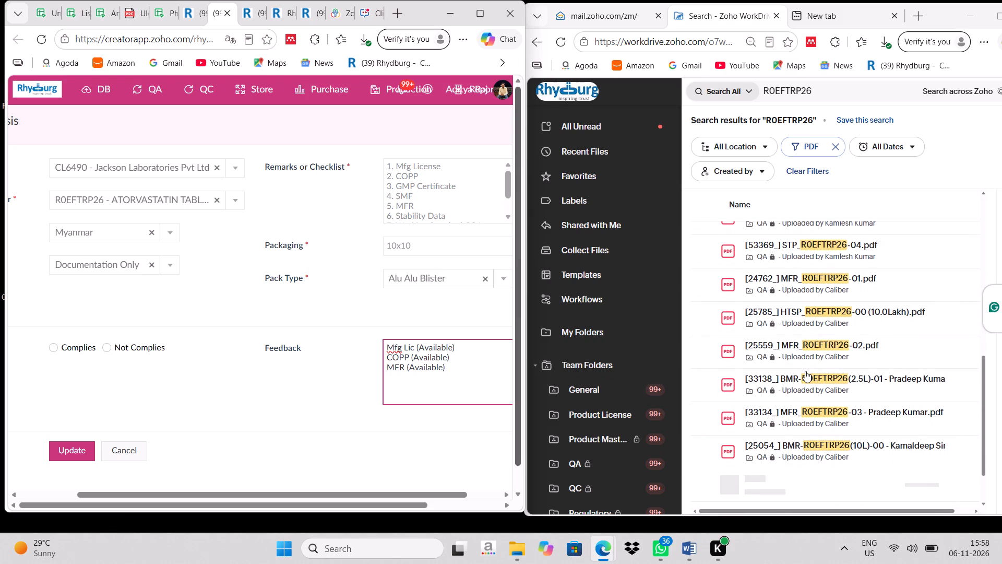
{"action": "scroll", "coordinate": [805, 371], "scroll_direction": "down", "scroll_amount": 1}
{"action": "scroll", "coordinate": [793, 413], "scroll_direction": "down", "scroll_amount": 2}
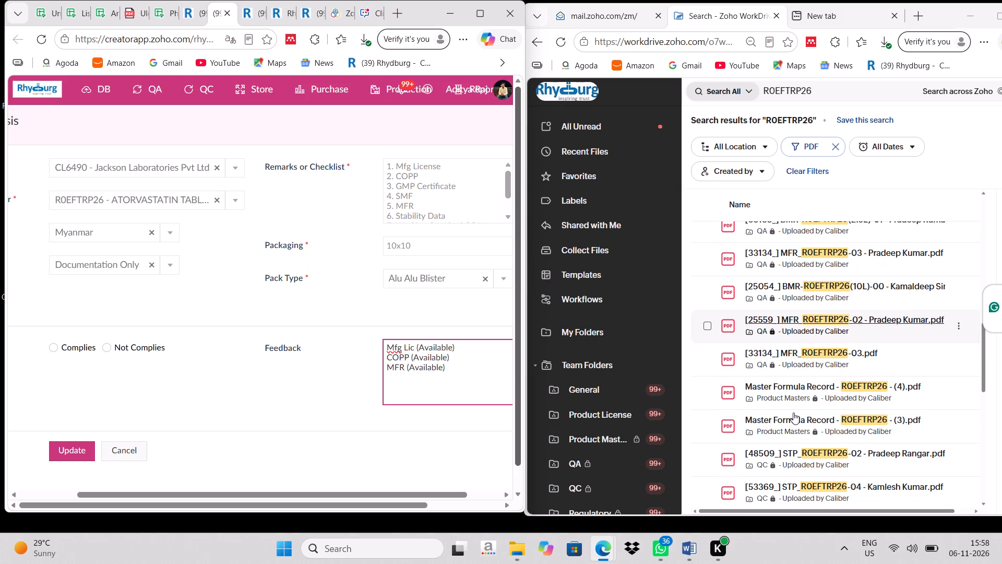
{"action": "scroll", "coordinate": [793, 413], "scroll_direction": "down", "scroll_amount": 4}
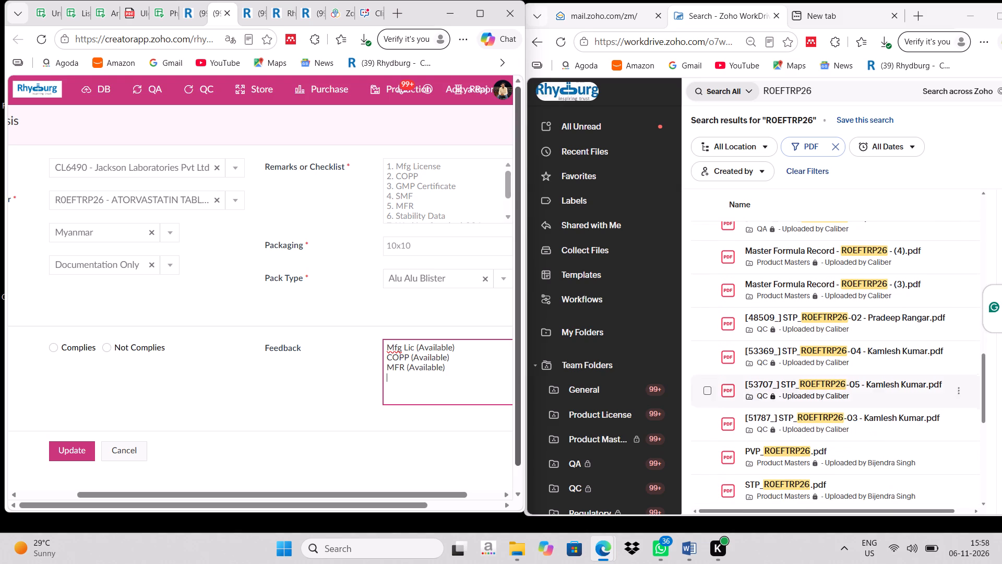
{"action": "scroll", "coordinate": [796, 400], "scroll_direction": "down", "scroll_amount": 5}
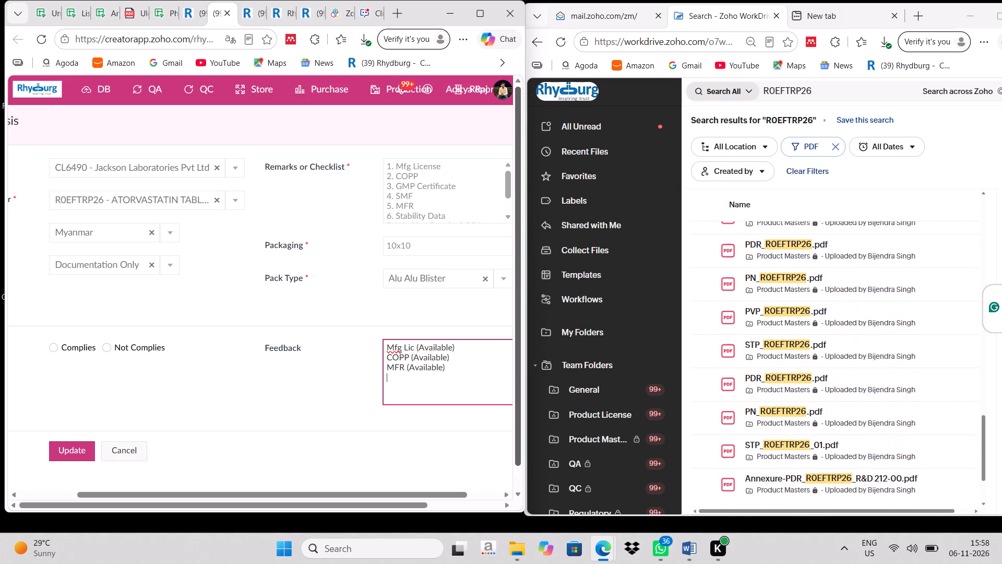
{"action": "scroll", "coordinate": [796, 400], "scroll_direction": "down", "scroll_amount": 4}
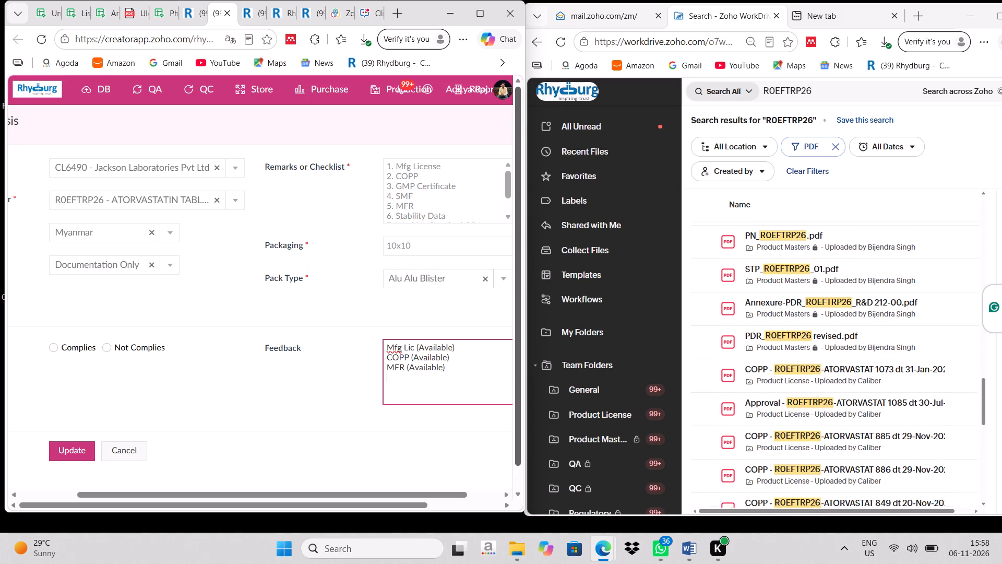
{"action": "scroll", "coordinate": [796, 400], "scroll_direction": "down", "scroll_amount": 5}
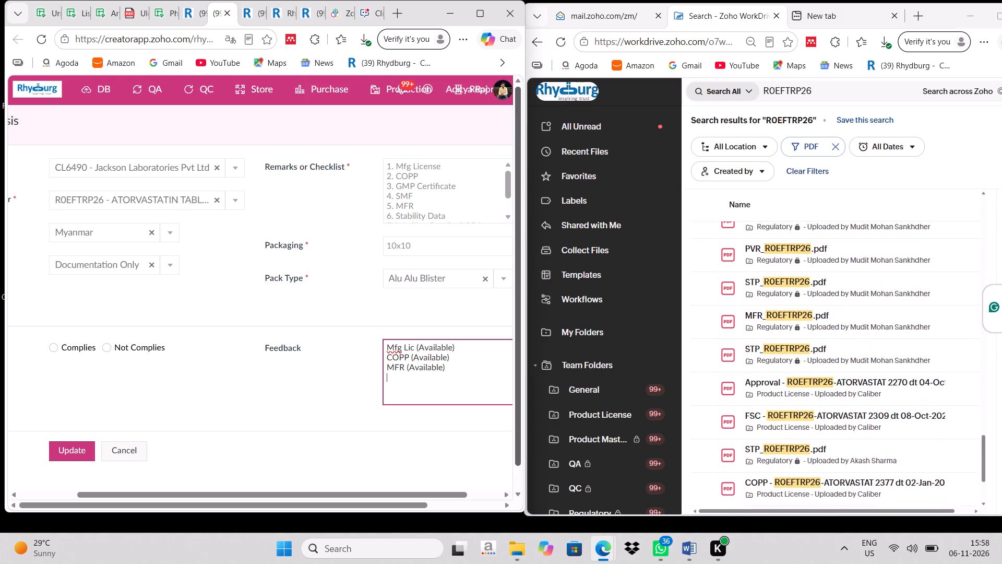
{"action": "scroll", "coordinate": [796, 400], "scroll_direction": "down", "scroll_amount": 5}
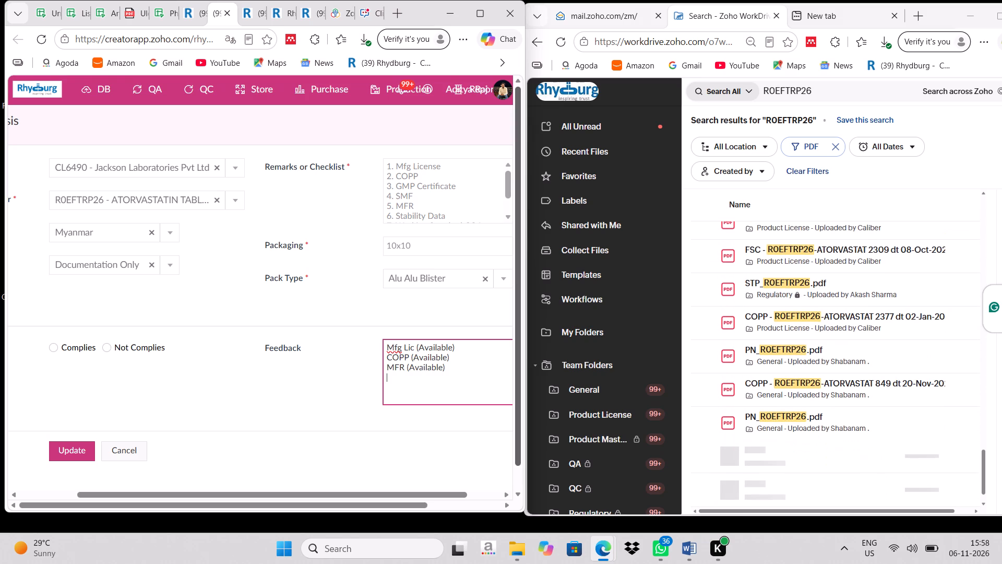
{"action": "scroll", "coordinate": [796, 400], "scroll_direction": "down", "scroll_amount": 3}
{"action": "scroll", "coordinate": [796, 400], "scroll_direction": "up", "scroll_amount": 1}
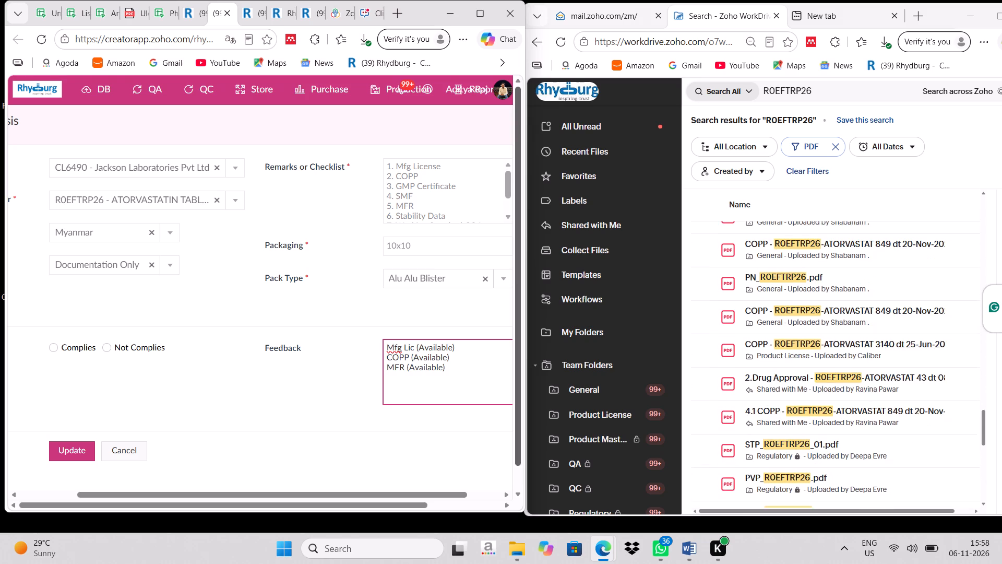
{"action": "scroll", "coordinate": [796, 400], "scroll_direction": "up", "scroll_amount": 1}
{"action": "scroll", "coordinate": [796, 400], "scroll_direction": "down", "scroll_amount": 7}
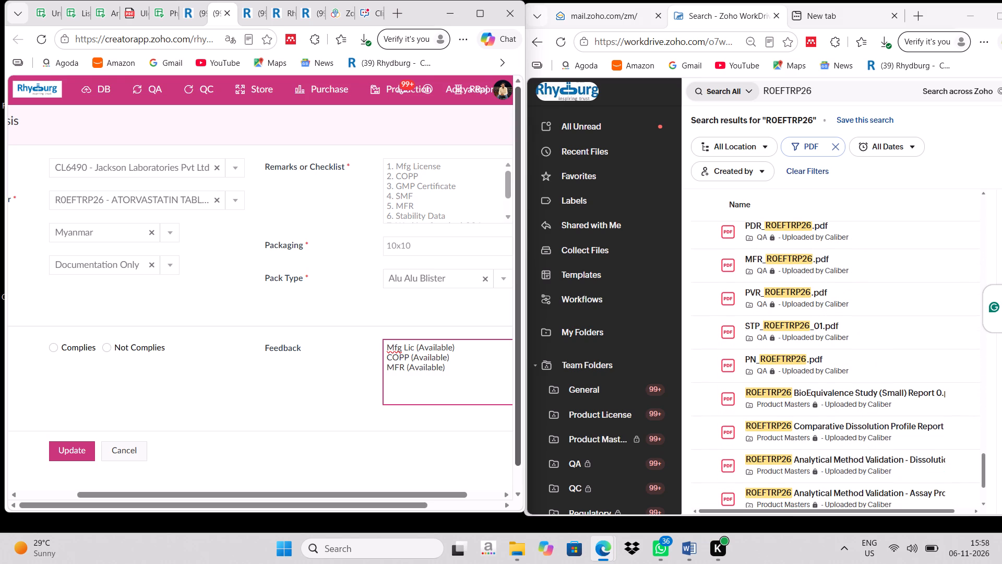
{"action": "scroll", "coordinate": [796, 400], "scroll_direction": "down", "scroll_amount": 4}
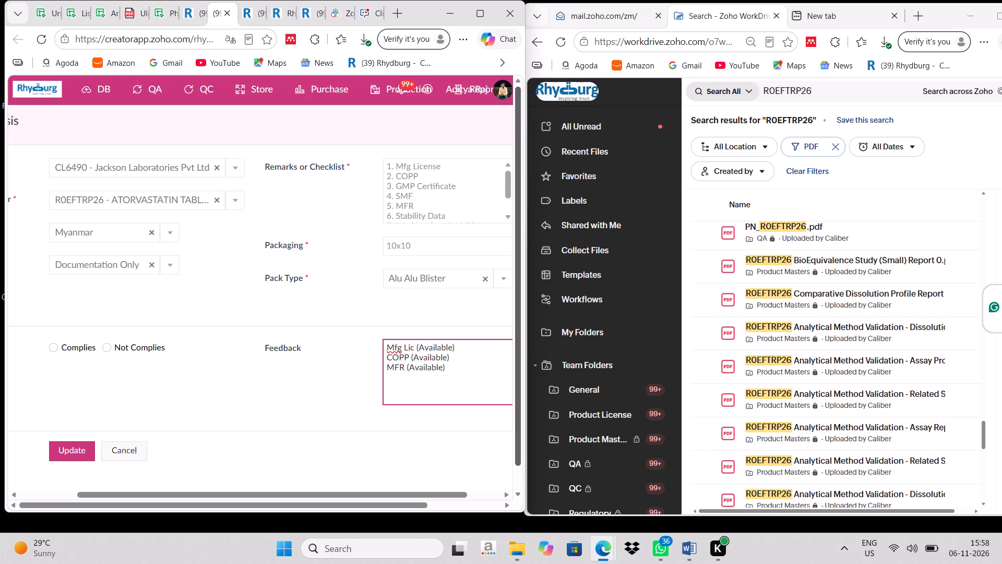
{"action": "scroll", "coordinate": [796, 400], "scroll_direction": "down", "scroll_amount": 2}
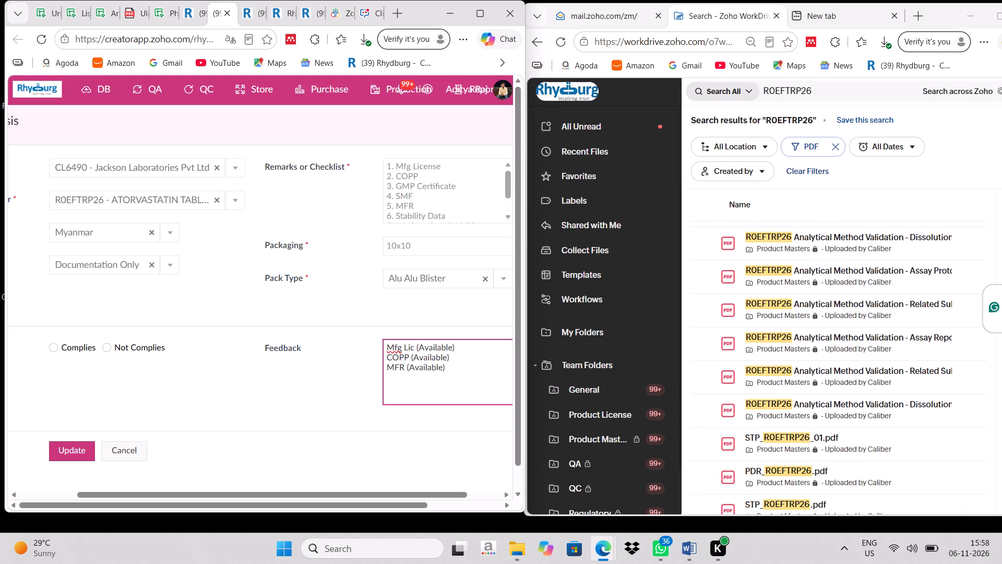
Add "AMV (Available)" as the feedback line below the MFR entry.
{"action": "type", "text": "AMV (Available)"}
Examine the remaining R0EFTRP26 PDF search results for the GMP certificate, site master file and working standard COA.
{"action": "scroll", "coordinate": [834, 434], "scroll_direction": "down", "scroll_amount": 1}
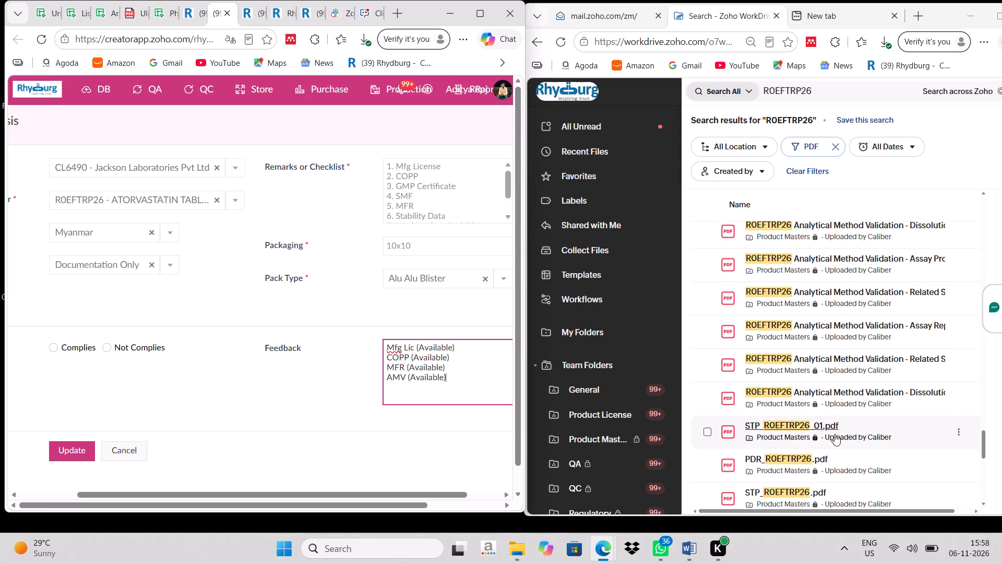
{"action": "scroll", "coordinate": [834, 434], "scroll_direction": "down", "scroll_amount": 6}
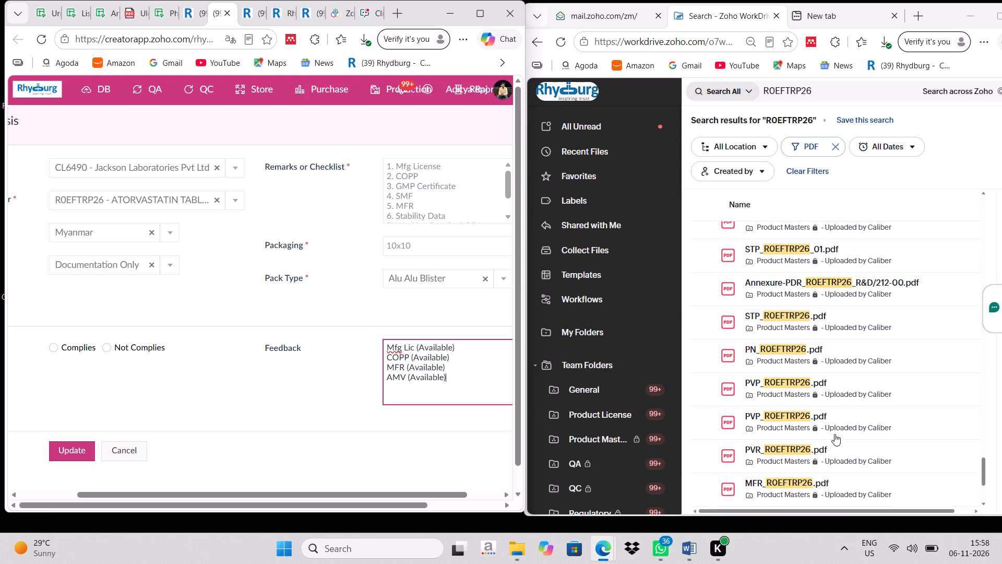
{"action": "scroll", "coordinate": [834, 434], "scroll_direction": "down", "scroll_amount": 3}
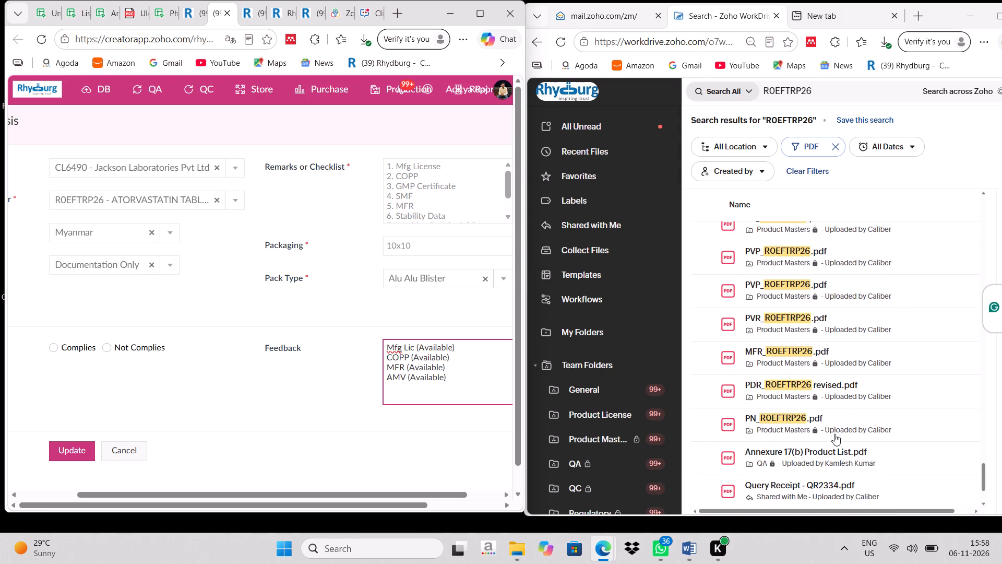
{"action": "scroll", "coordinate": [834, 434], "scroll_direction": "down", "scroll_amount": 2}
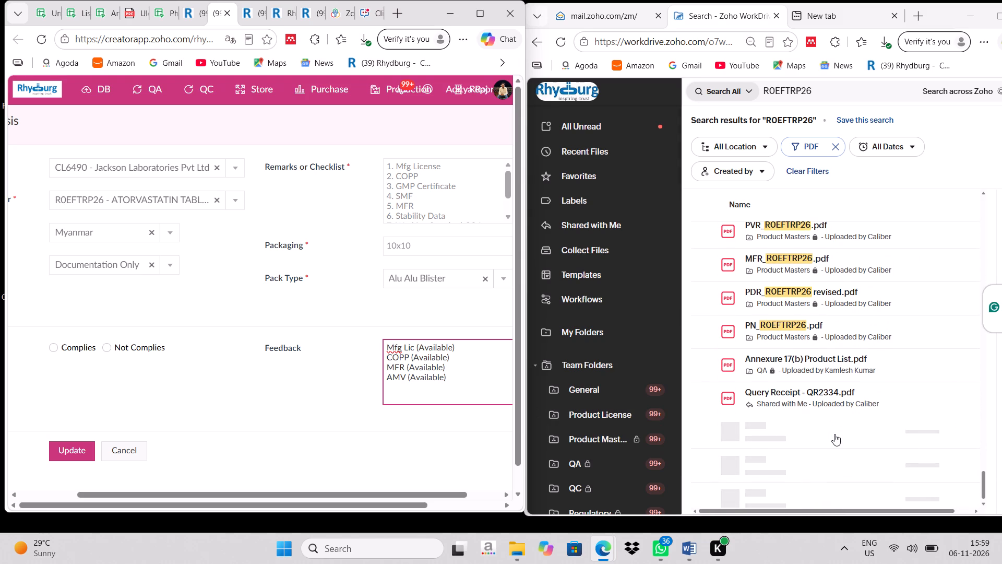
{"action": "scroll", "coordinate": [834, 434], "scroll_direction": "down", "scroll_amount": 3}
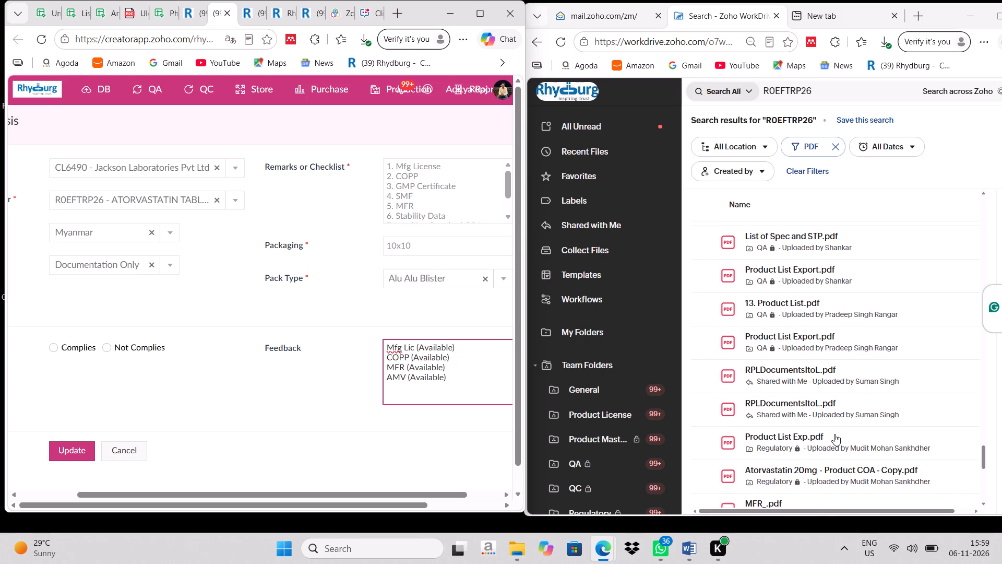
{"action": "scroll", "coordinate": [834, 434], "scroll_direction": "down", "scroll_amount": 4}
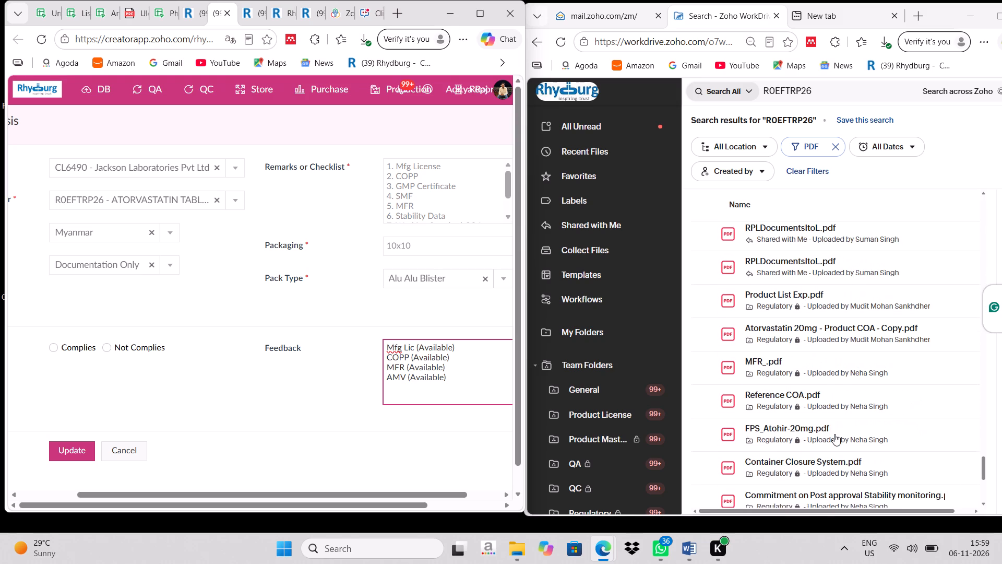
{"action": "scroll", "coordinate": [834, 434], "scroll_direction": "down", "scroll_amount": 3}
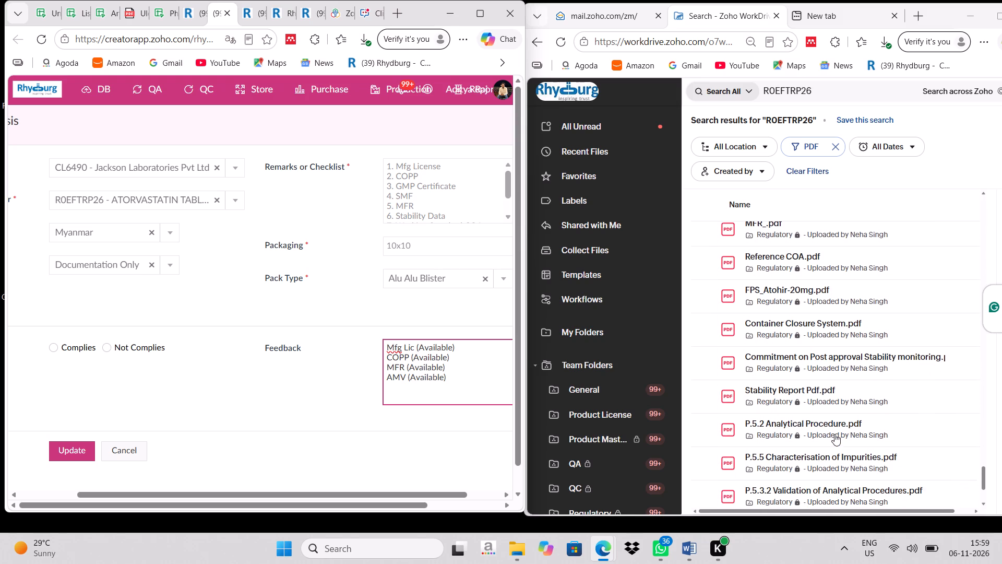
{"action": "scroll", "coordinate": [834, 434], "scroll_direction": "down", "scroll_amount": 3}
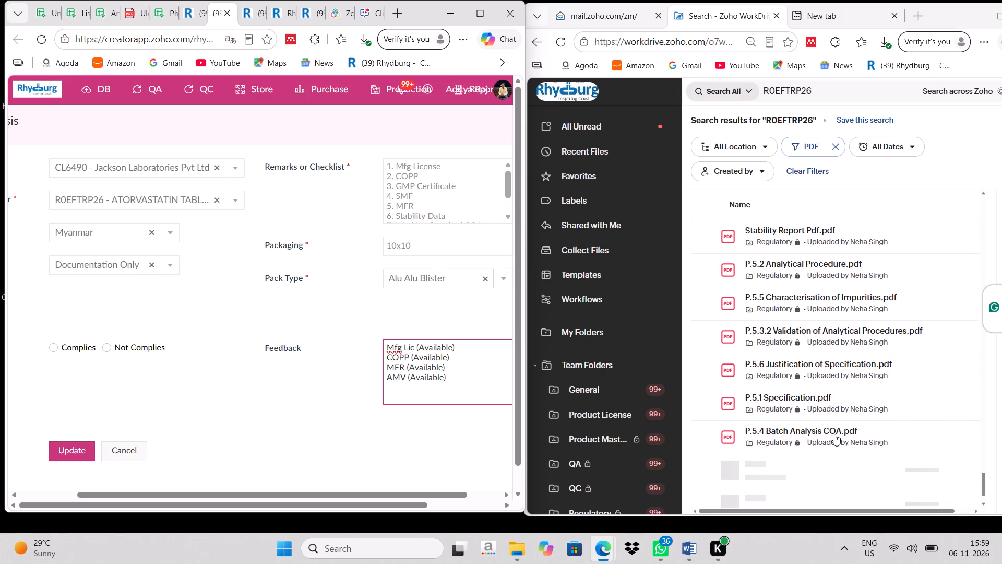
{"action": "scroll", "coordinate": [834, 434], "scroll_direction": "down", "scroll_amount": 4}
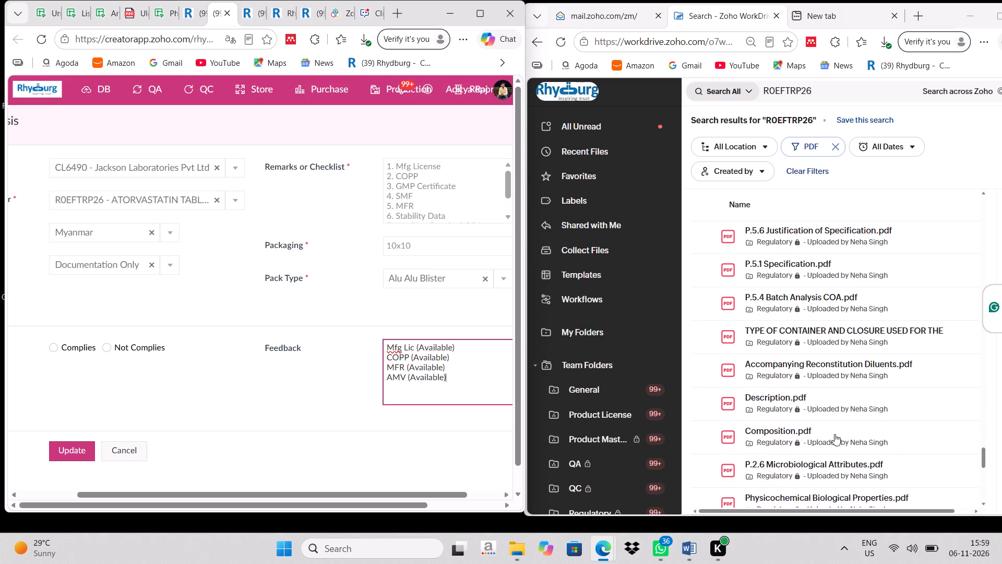
{"action": "scroll", "coordinate": [834, 434], "scroll_direction": "down", "scroll_amount": 6}
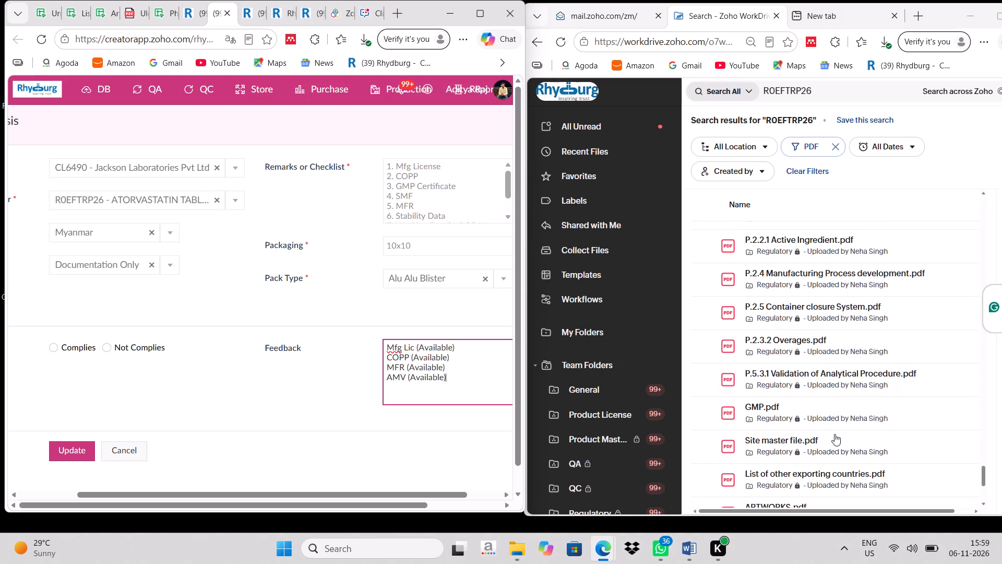
Add "GMP (Available)" as the feedback line below the AMV entry.
{"action": "left_click", "coordinate": [399, 394]}
{"action": "type", "text": "GMO"}
{"action": "key", "text": "BackSpace"}
{"action": "type", "text": "P ("}
{"action": "type", "text": "Available"}
{"action": "key", "text": "shift+parenright"}
{"action": "key", "text": "Return"}
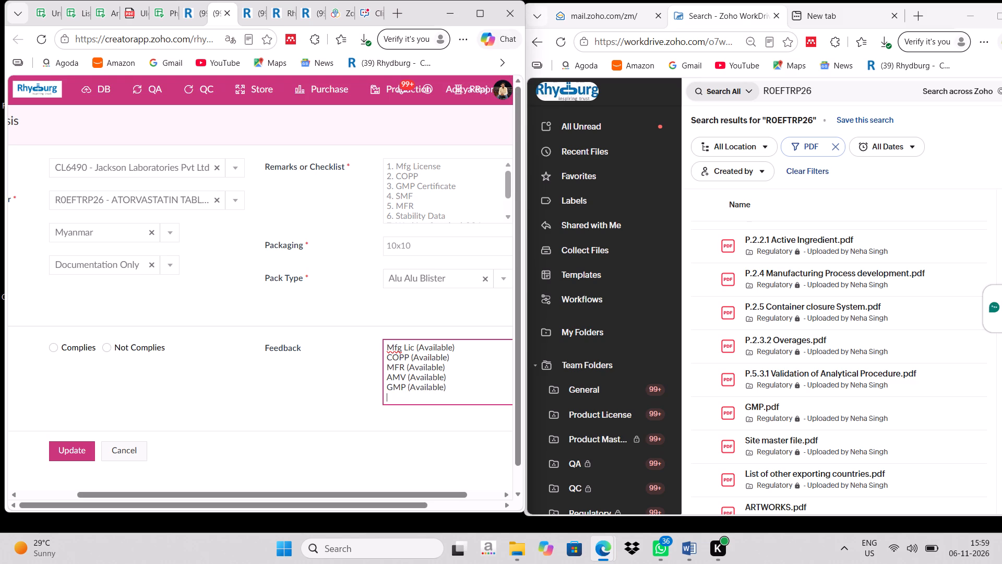
Add "SMF (Available)" as the feedback line below the GMP entry.
{"action": "type", "text": "SMF (Availablw"}
{"action": "key", "text": "BackSpace"}
{"action": "key", "text": "e"}
{"action": "key", "text": "shift+parenright"}
Add "WS COA (Available)" as the feedback line below the SMF entry.
{"action": "key", "text": "Return"}
{"action": "type", "text": "WS COA ("}
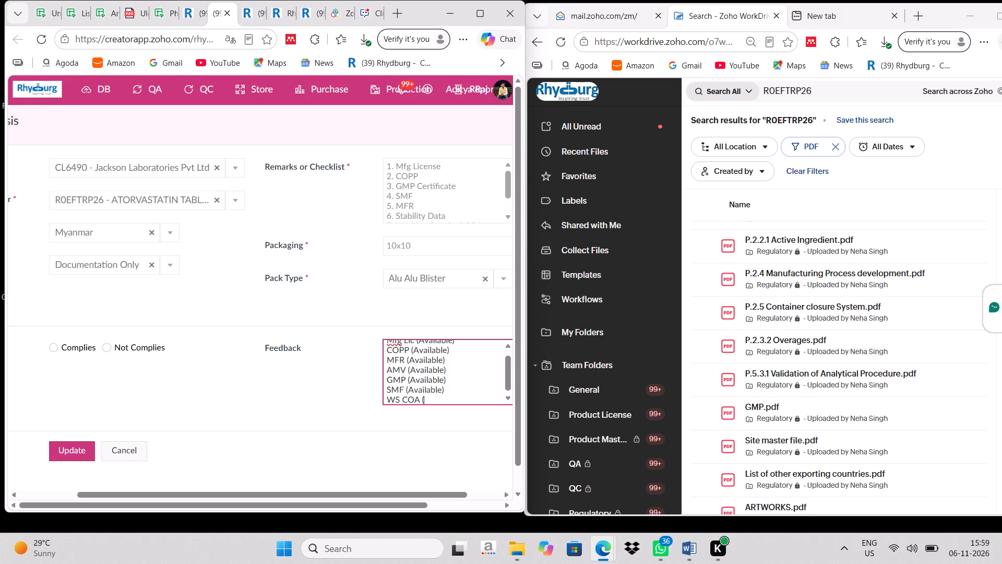
{"action": "type", "text": "Available)"}
Add "RM Spec/STP (Available)" as the feedback line below the WS COA entry.
{"action": "scroll", "coordinate": [403, 218], "scroll_direction": "down", "scroll_amount": 2}
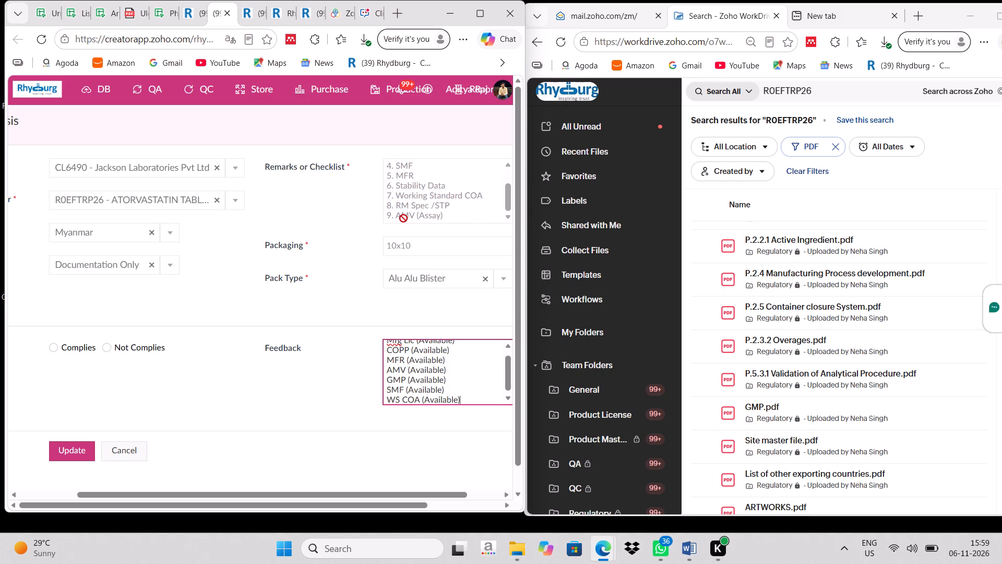
{"action": "key", "text": "Return"}
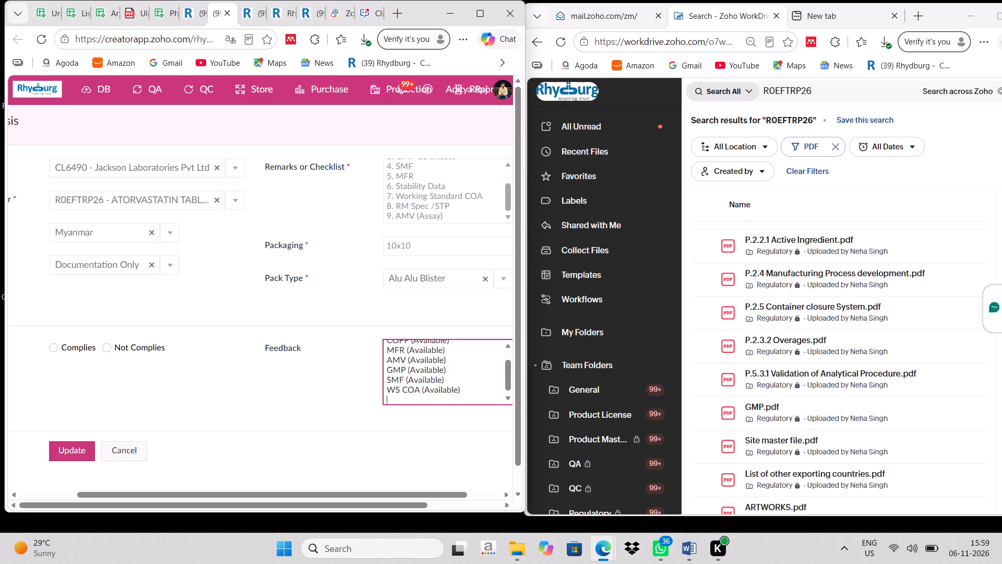
{"action": "type", "text": "RM"}
{"action": "key", "text": "space"}
{"action": "type", "text": "Spec"}
{"action": "key", "text": "space"}
{"action": "key", "text": "BackSpace"}
{"action": "type", "text": "/STP"}
{"action": "key", "text": "space"}
{"action": "type", "text": "(Available)"}
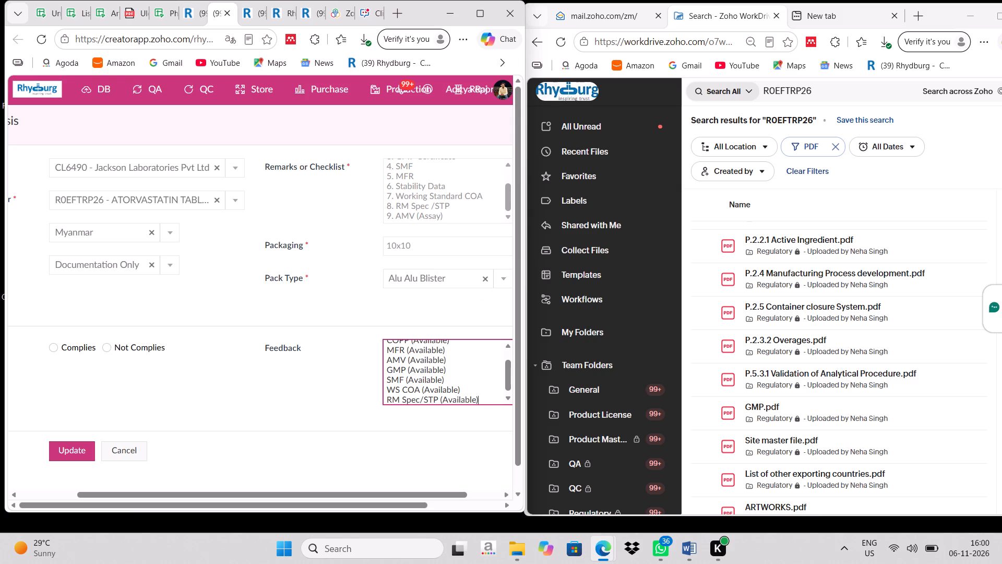
Review the feedback lines entered for R0EFTRP26 against the checklist items.
{"action": "key", "text": "Up"}
{"action": "key", "text": "Up"}
{"action": "key", "text": "Up"}
{"action": "key", "text": "Up"}
{"action": "key", "text": "Up"}
{"action": "key", "text": "Up"}
{"action": "key", "text": "Up"}
{"action": "key", "text": "Up"}
{"action": "key", "text": "Down"}
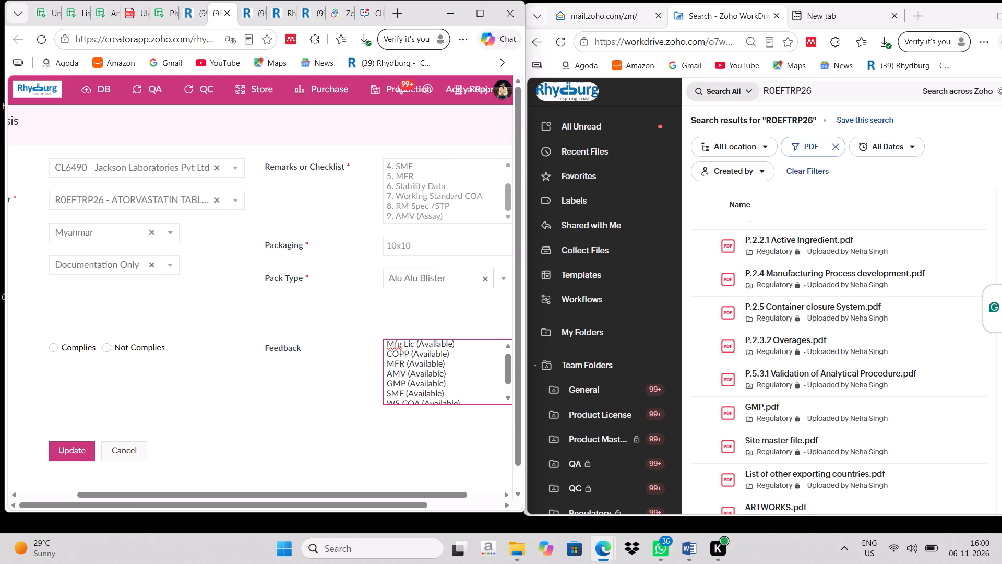
{"action": "key", "text": "Down"}
{"action": "key", "text": "Down"}
{"action": "key", "text": "Down"}
{"action": "key", "text": "Down"}
{"action": "key", "text": "Down"}
{"action": "key", "text": "Down"}
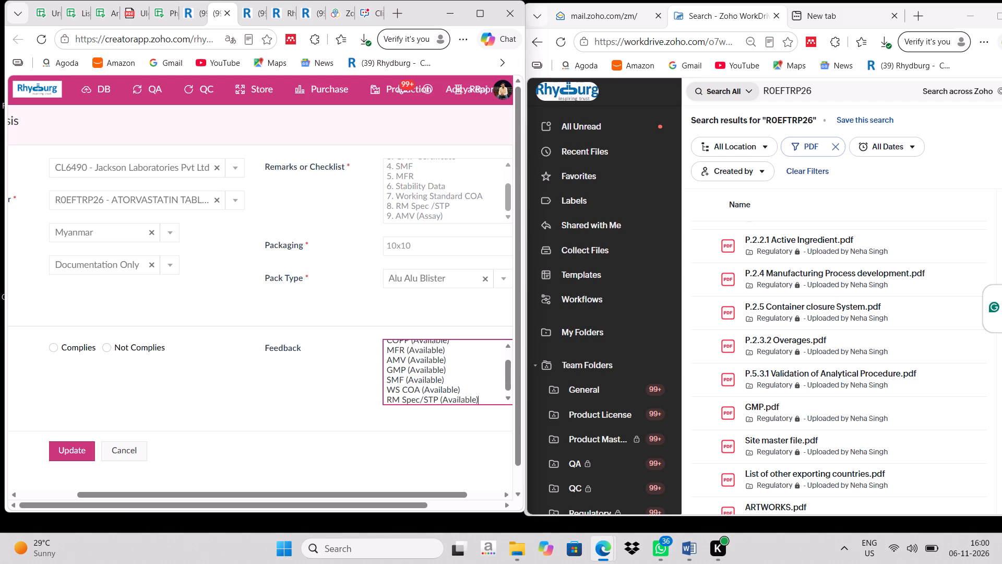
{"action": "key", "text": "Down"}
Add "Stabilitya Data (Available)" as the feedback line below the RM Spec/STP entry.
{"action": "key", "text": "Return"}
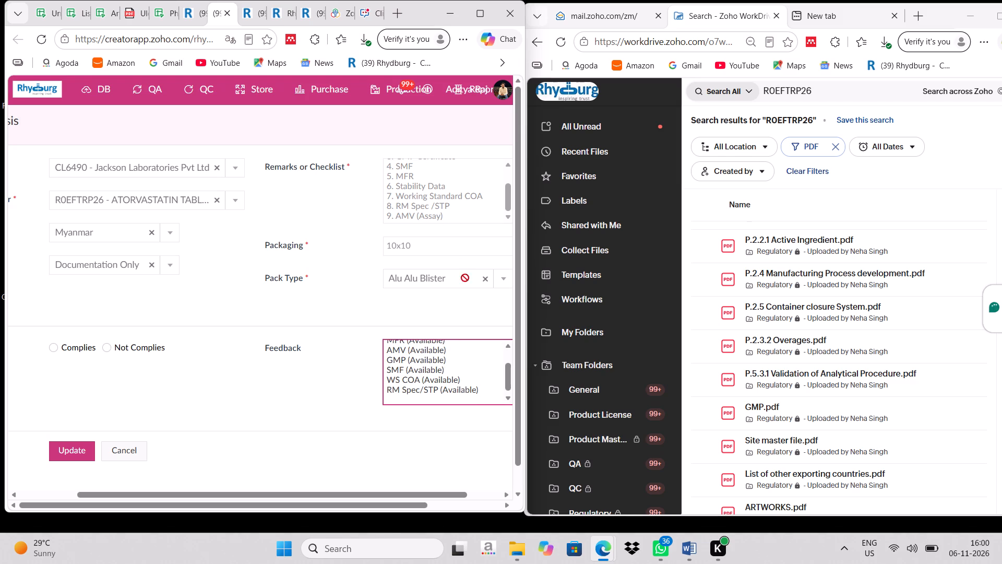
{"action": "scroll", "coordinate": [423, 207], "scroll_direction": "down", "scroll_amount": 1}
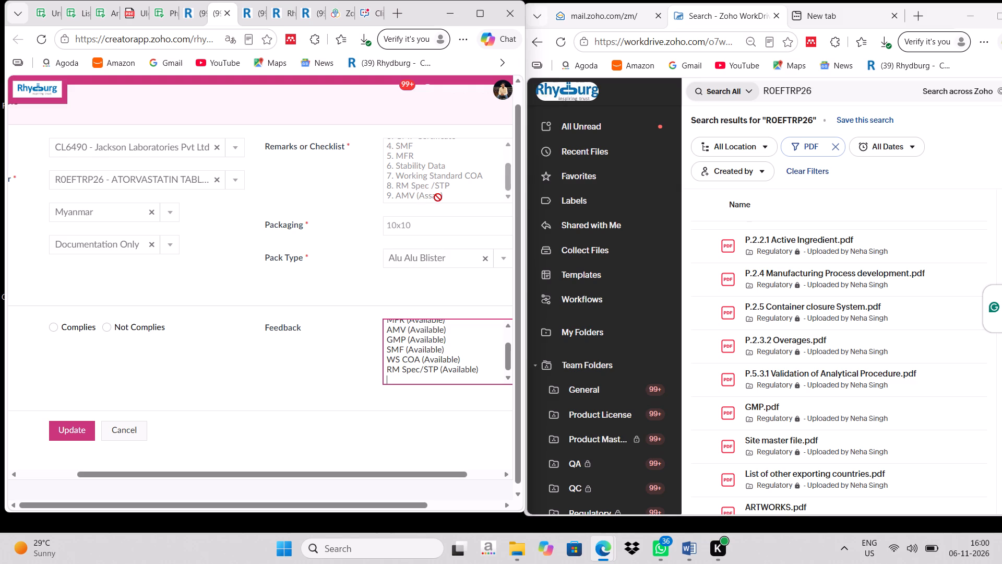
{"action": "scroll", "coordinate": [438, 197], "scroll_direction": "up", "scroll_amount": 1}
{"action": "scroll", "coordinate": [419, 338], "scroll_direction": "up", "scroll_amount": 1}
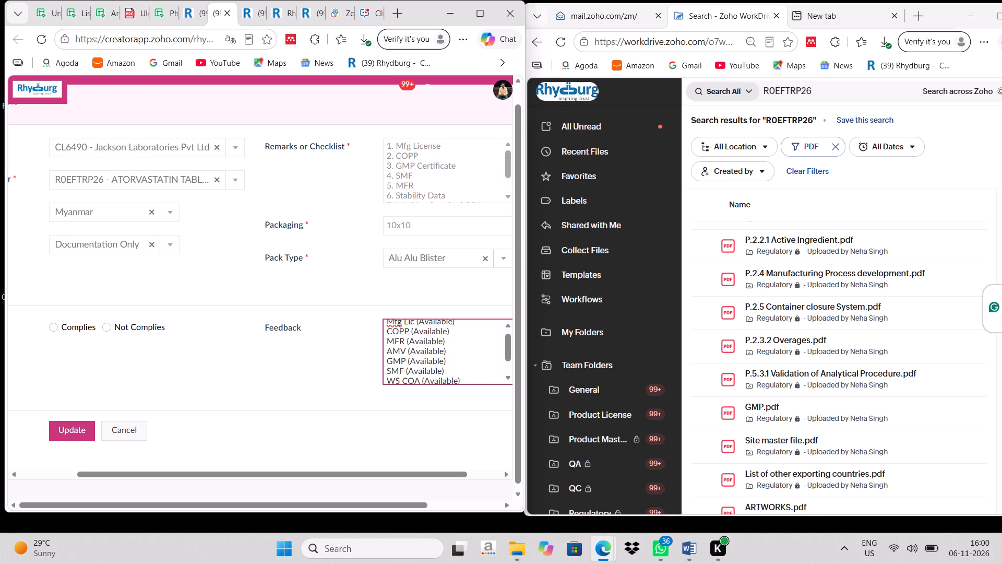
{"action": "scroll", "coordinate": [419, 338], "scroll_direction": "up", "scroll_amount": 1}
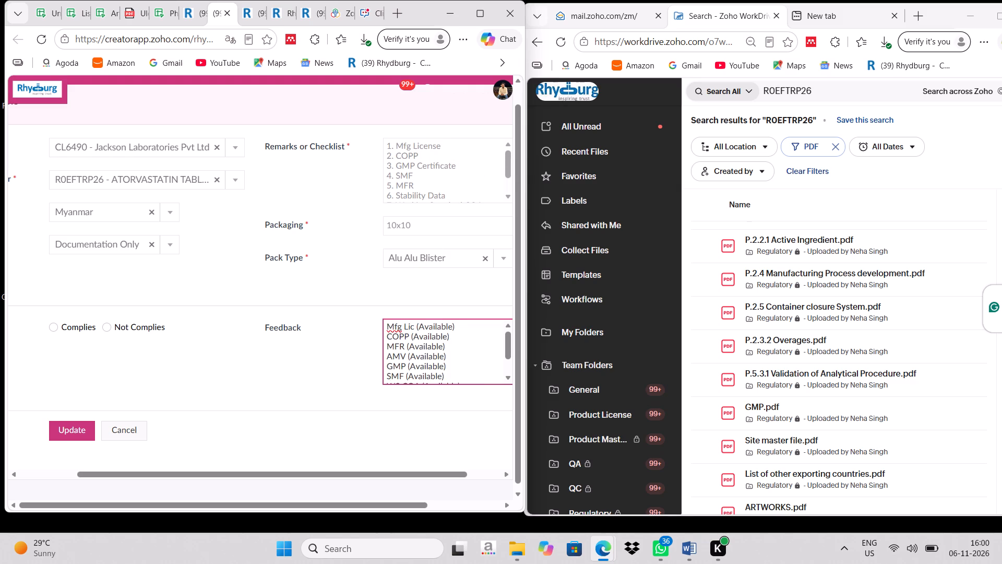
{"action": "scroll", "coordinate": [423, 349], "scroll_direction": "down", "scroll_amount": 1}
{"action": "type", "text": "Stabilitya Data"}
{"action": "key", "text": "space"}
{"action": "type", "text": "(Avai"}
{"action": "type", "text": "lable)"}
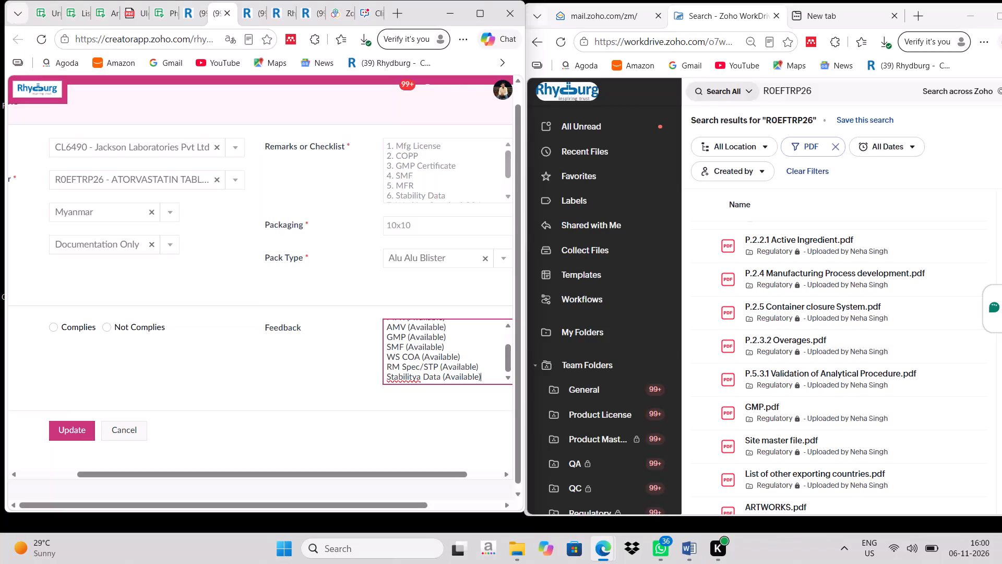
Set the R0EFTRP26 record's DocStatus to Complies and update the record.
{"action": "left_click", "coordinate": [54, 328]}
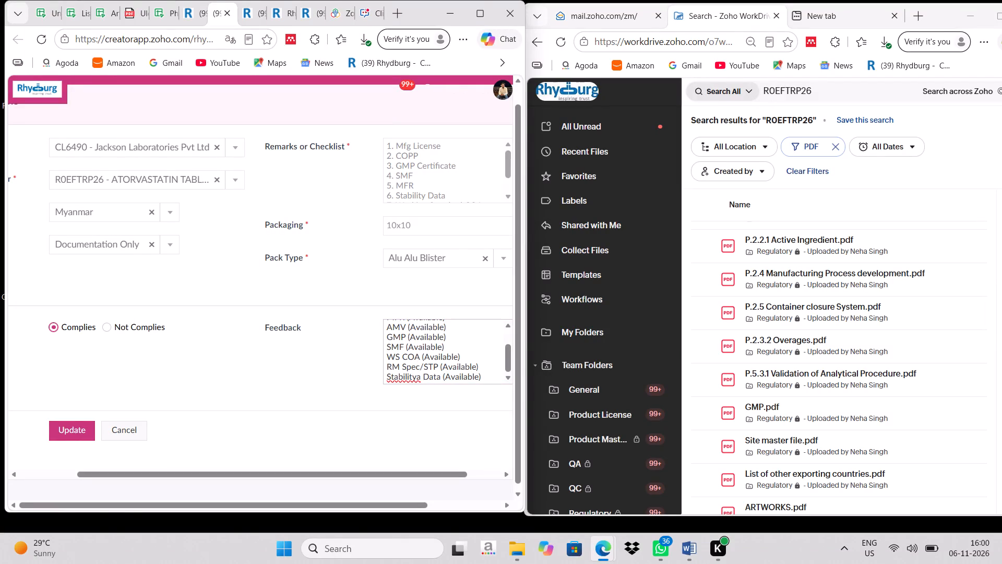
{"action": "left_click", "coordinate": [76, 428]}
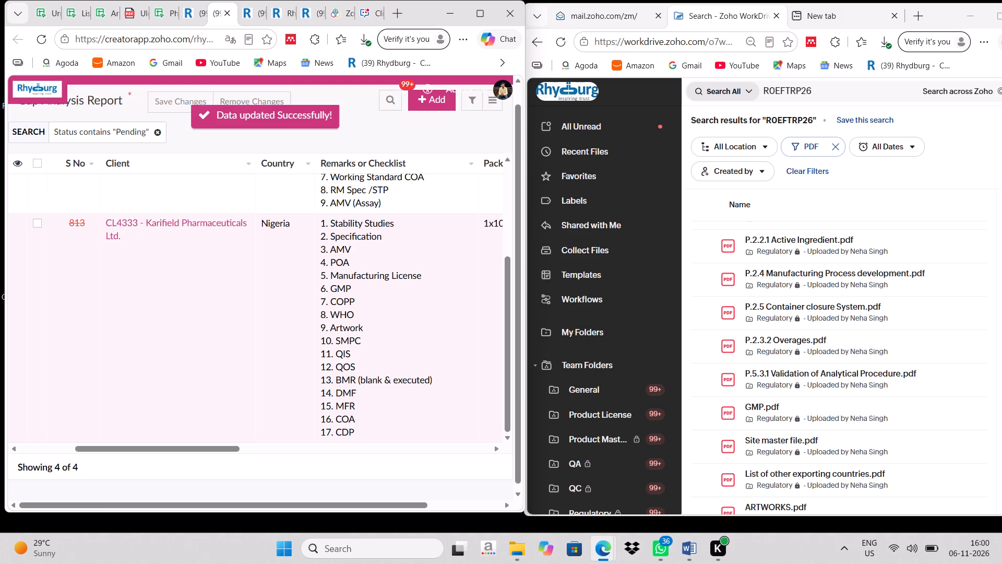
Copy the product code R0EUTRP106 from Jackson Laboratories' pending Myanmar record and search WorkDrive's PDFs for it.
{"action": "scroll", "coordinate": [313, 330], "scroll_direction": "up", "scroll_amount": 6}
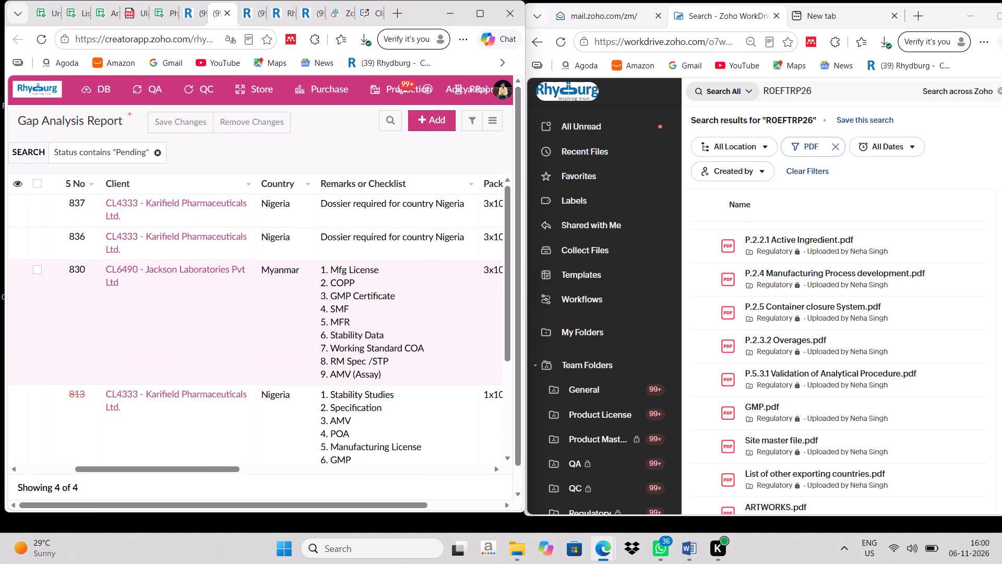
{"action": "scroll", "coordinate": [289, 326], "scroll_direction": "right", "scroll_amount": 3}
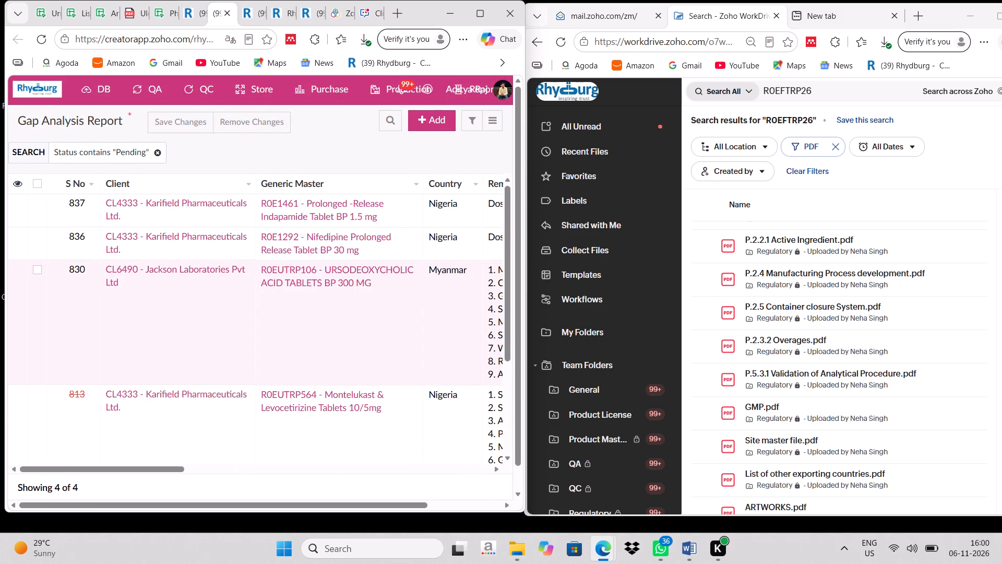
{"action": "scroll", "coordinate": [289, 326], "scroll_direction": "right", "scroll_amount": 1}
{"action": "left_click_drag", "start_coordinate": [263, 271], "coordinate": [281, 274]}
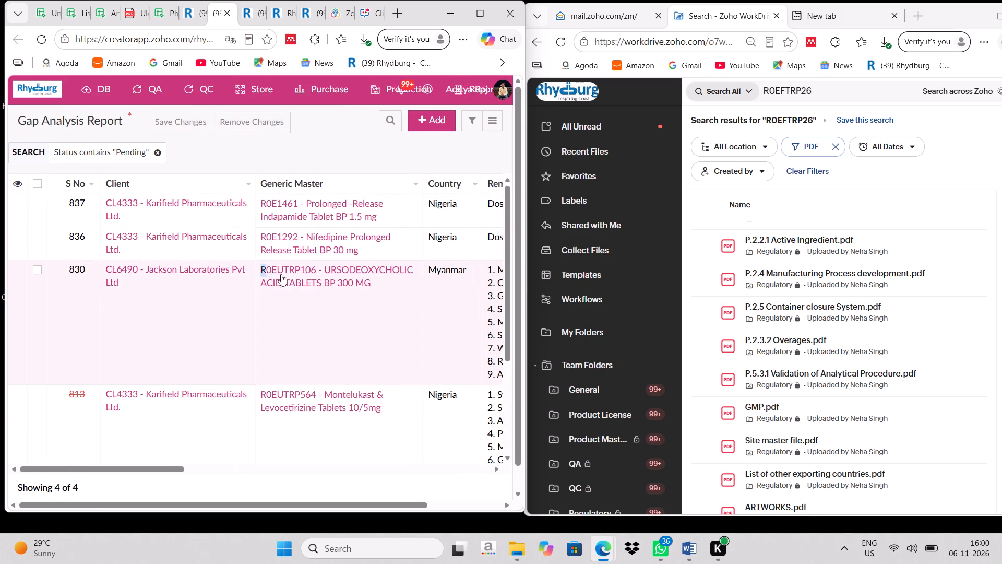
{"action": "left_click_drag", "start_coordinate": [281, 274], "coordinate": [315, 274]}
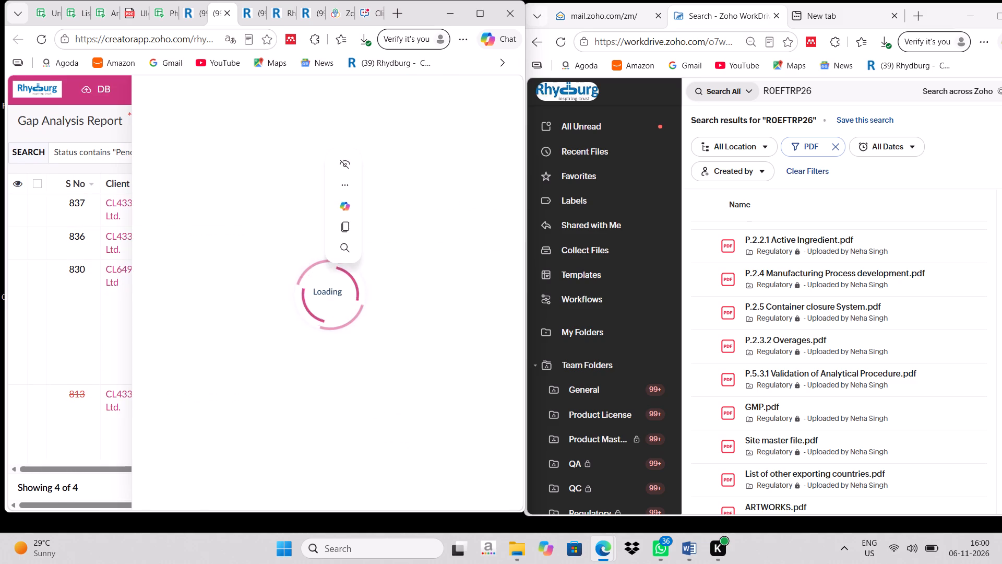
{"action": "left_click", "coordinate": [347, 221]}
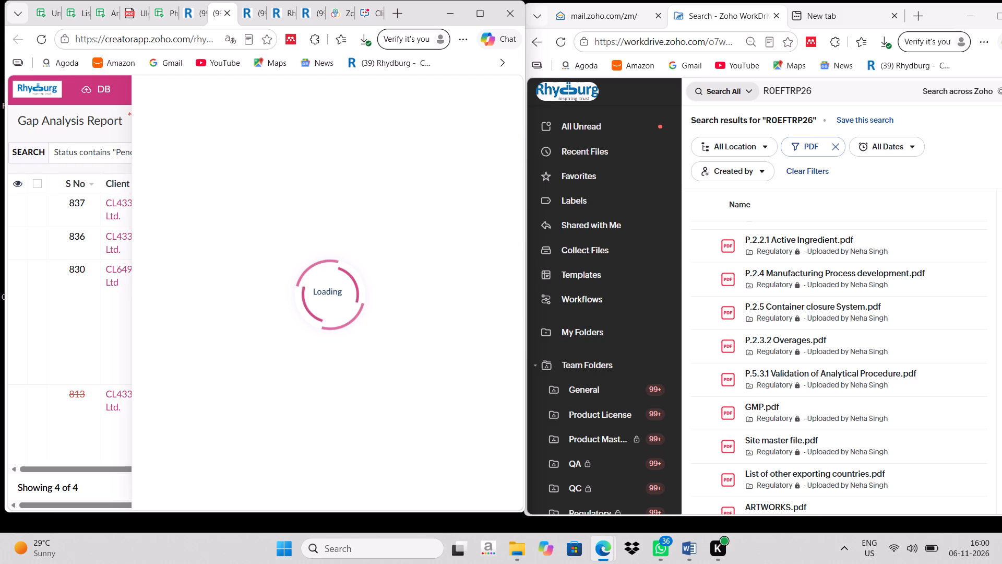
{"action": "left_click", "coordinate": [833, 90]}
{"action": "left_click_drag", "start_coordinate": [833, 90], "coordinate": [769, 89]}
{"action": "key", "text": "ctrl+v"}
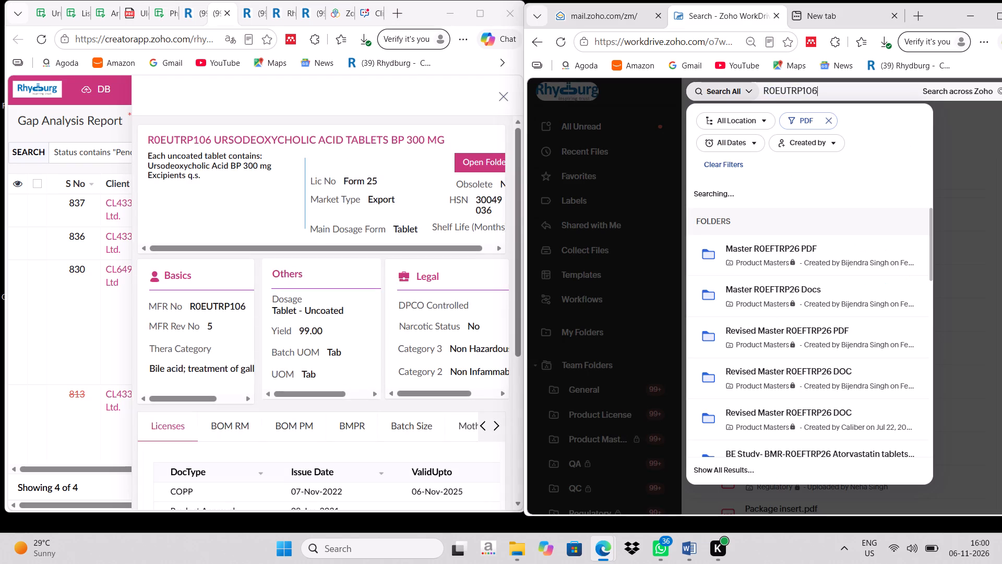
{"action": "key", "text": "Return"}
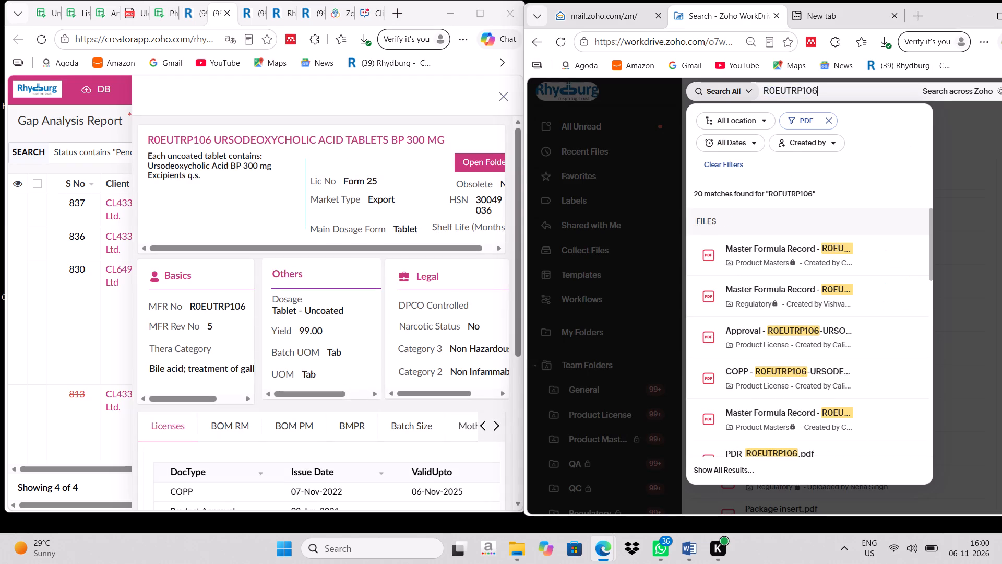
{"action": "left_click", "coordinate": [502, 93]}
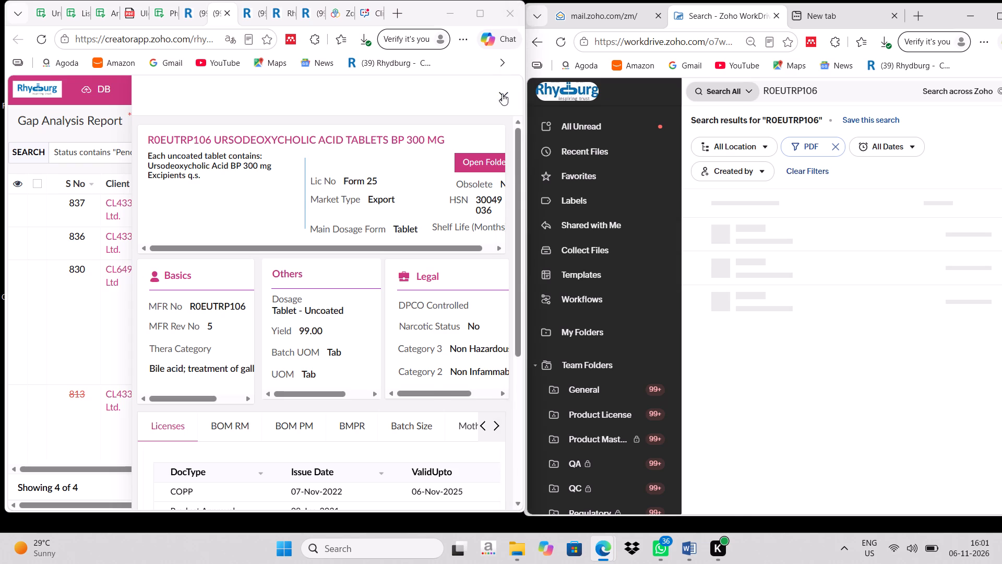
Open gap analysis record 830 for Jackson Laboratories' Ursodeoxycholic Acid tablets for editing.
{"action": "scroll", "coordinate": [403, 285], "scroll_direction": "left", "scroll_amount": 2}
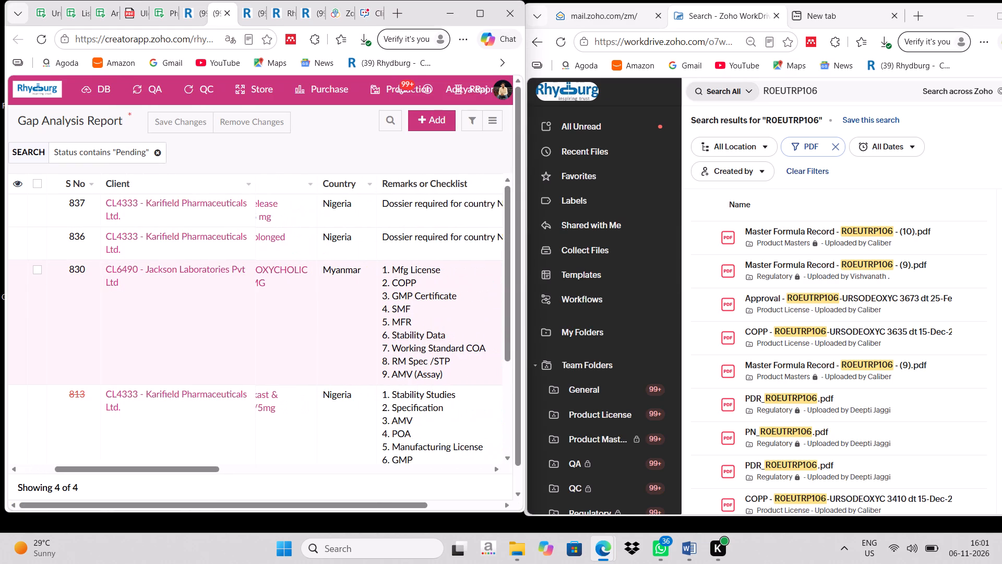
{"action": "left_click", "coordinate": [403, 285]}
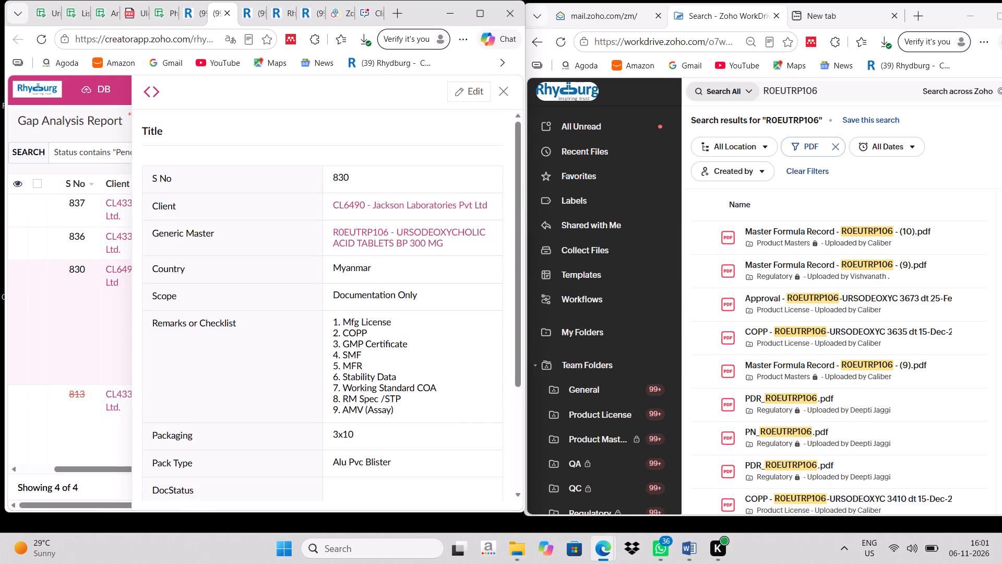
{"action": "left_click", "coordinate": [467, 96]}
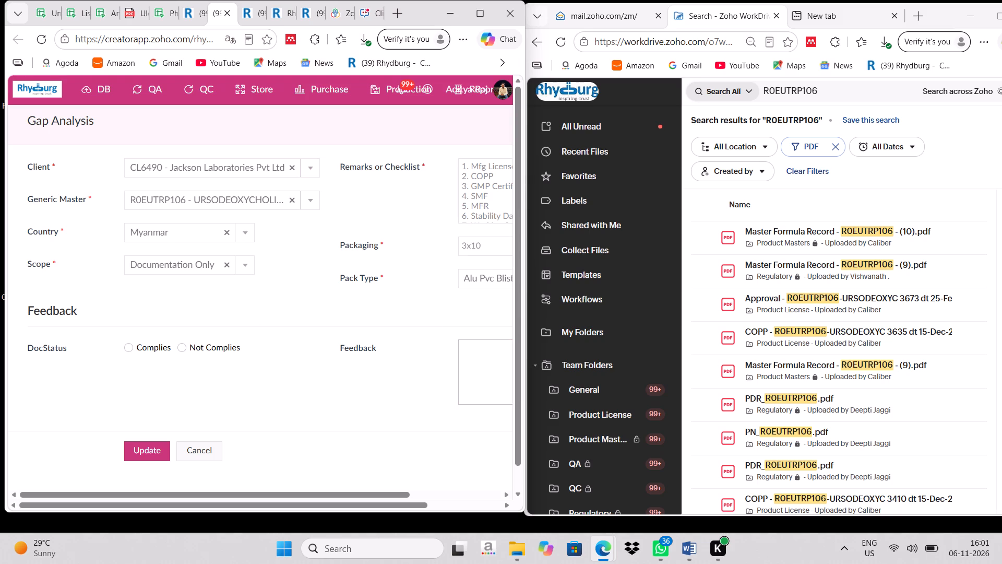
{"action": "left_click_drag", "start_coordinate": [380, 493], "coordinate": [420, 501]}
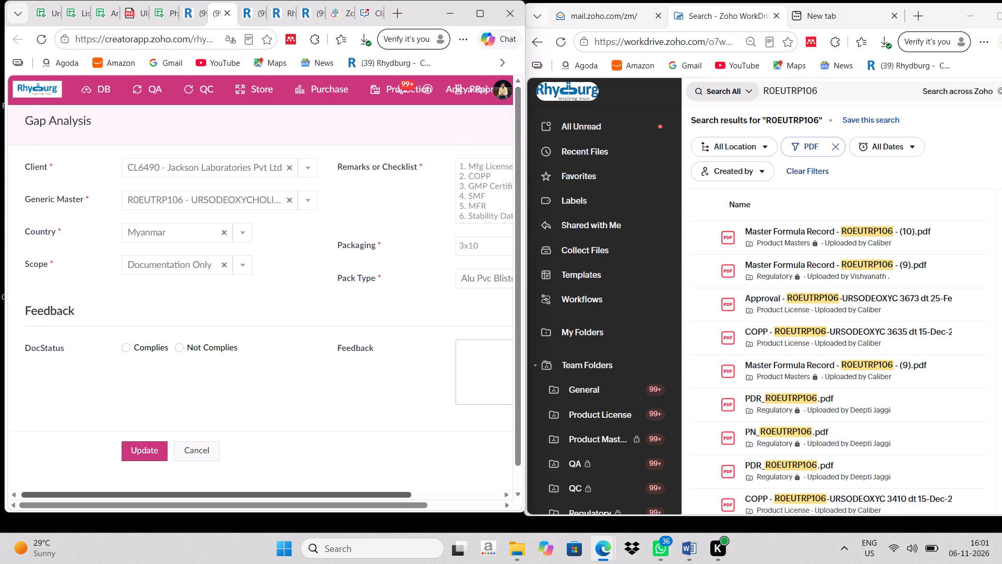
{"action": "left_click_drag", "start_coordinate": [420, 501], "coordinate": [461, 512]}
Enter "Mfg Lic (Available)" as the first feedback line of the R0EUTRP106 record.
{"action": "left_click", "coordinate": [410, 376]}
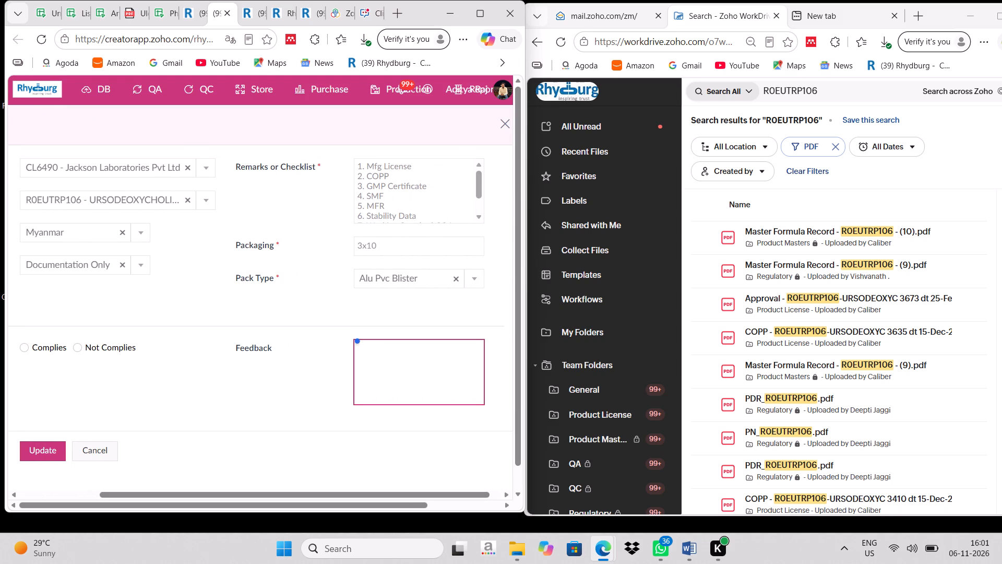
{"action": "type", "text": "MF"}
{"action": "key", "text": "BackSpace"}
{"action": "key", "text": "BackSpace"}
{"action": "type", "text": "fg"}
{"action": "key", "text": "space"}
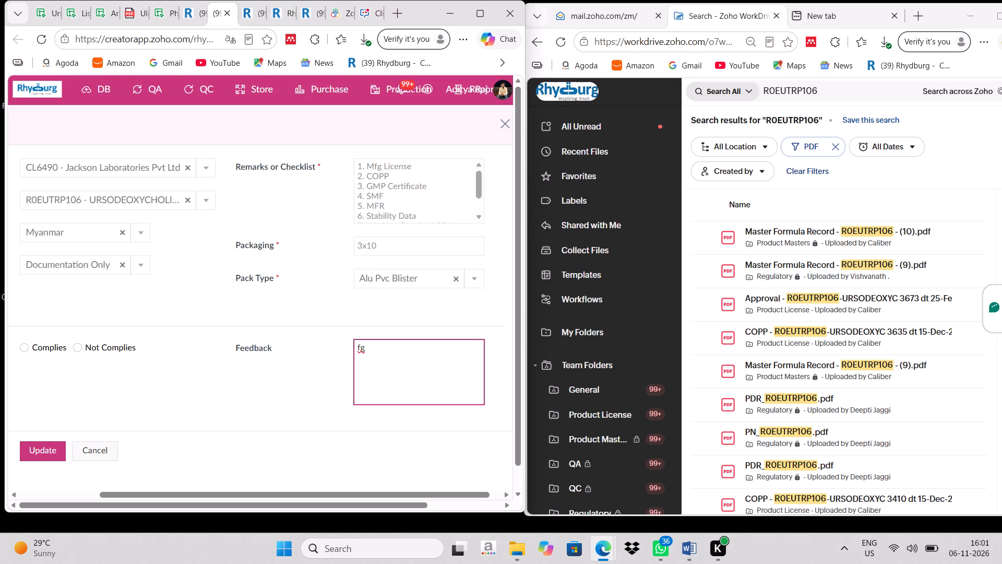
{"action": "key", "text": "BackSpace"}
{"action": "key", "text": "BackSpace"}
{"action": "key", "text": "BackSpace"}
{"action": "key", "text": "BackSpace"}
{"action": "type", "text": "Mfg Lic (Available"}
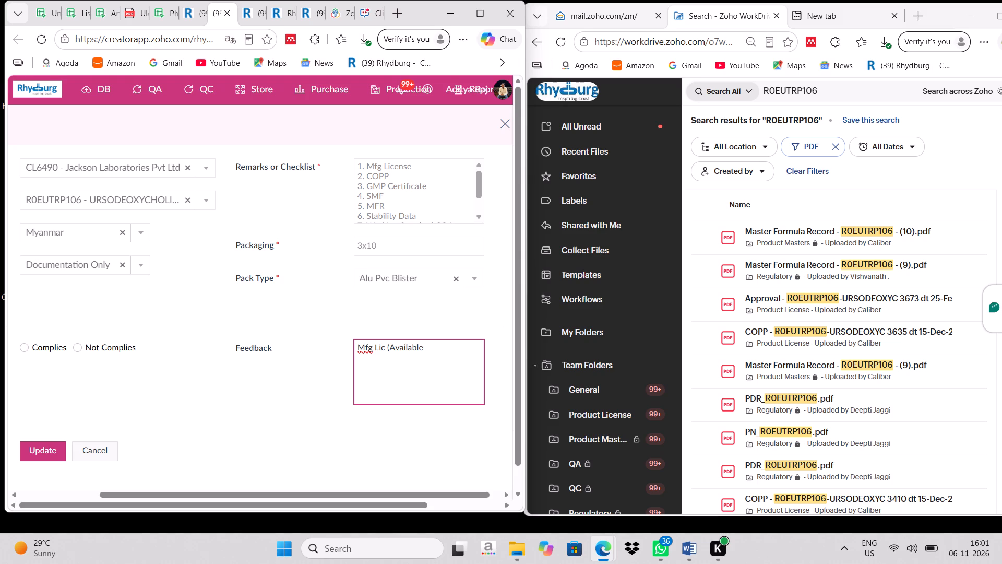
{"action": "key", "text": "shift+parenright"}
Add "COPP (Available)" as the feedback line below the Mfg Lic entry.
{"action": "key", "text": "Return"}
{"action": "type", "text": "COPP (Available"}
{"action": "key", "text": "shift+parenright"}
Add "MFR (Available)" as the feedback line below the COPP entry.
{"action": "key", "text": "Return"}
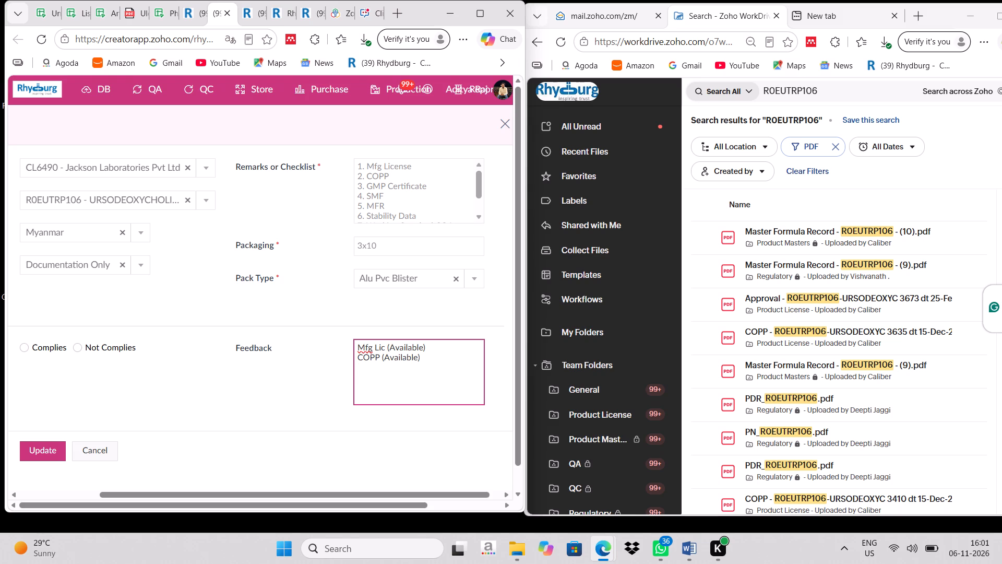
{"action": "type", "text": "MFR (Available)"}
Examine the PDF search results for R0EUTRP106 for the remaining checklist documents, such as analytical method validation and stability data.
{"action": "scroll", "coordinate": [822, 397], "scroll_direction": "down", "scroll_amount": 1}
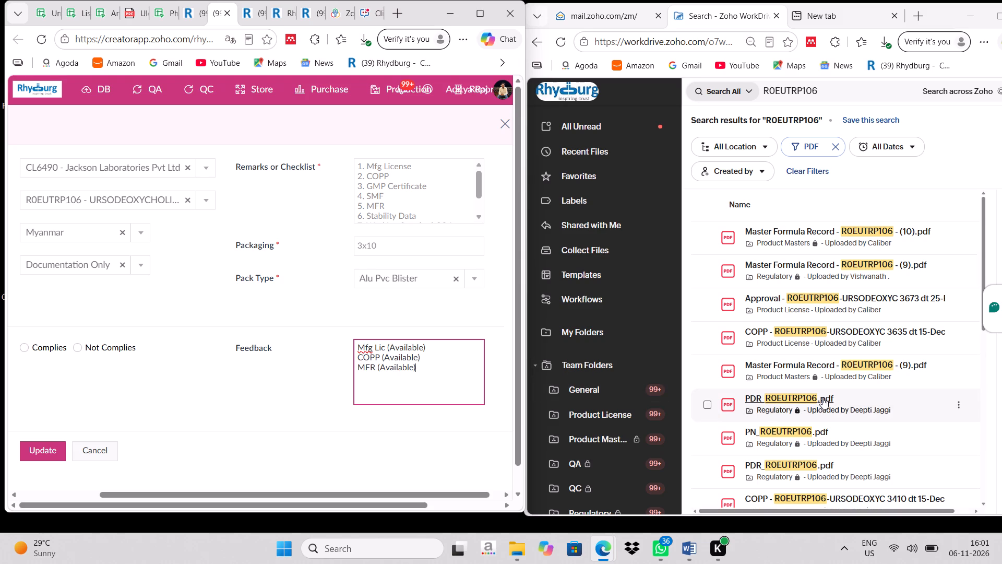
{"action": "scroll", "coordinate": [822, 397], "scroll_direction": "down", "scroll_amount": 4}
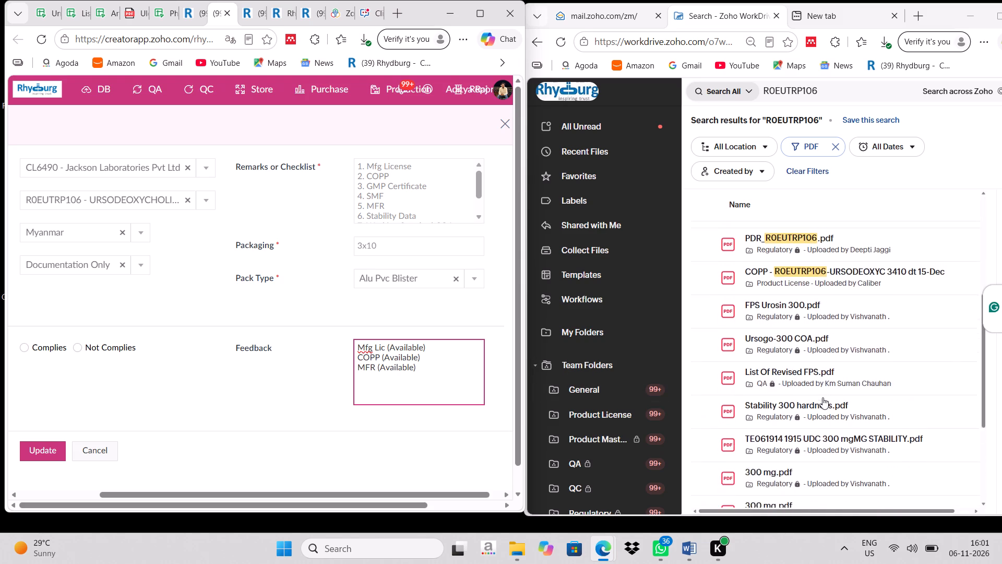
{"action": "scroll", "coordinate": [822, 397], "scroll_direction": "down", "scroll_amount": 3}
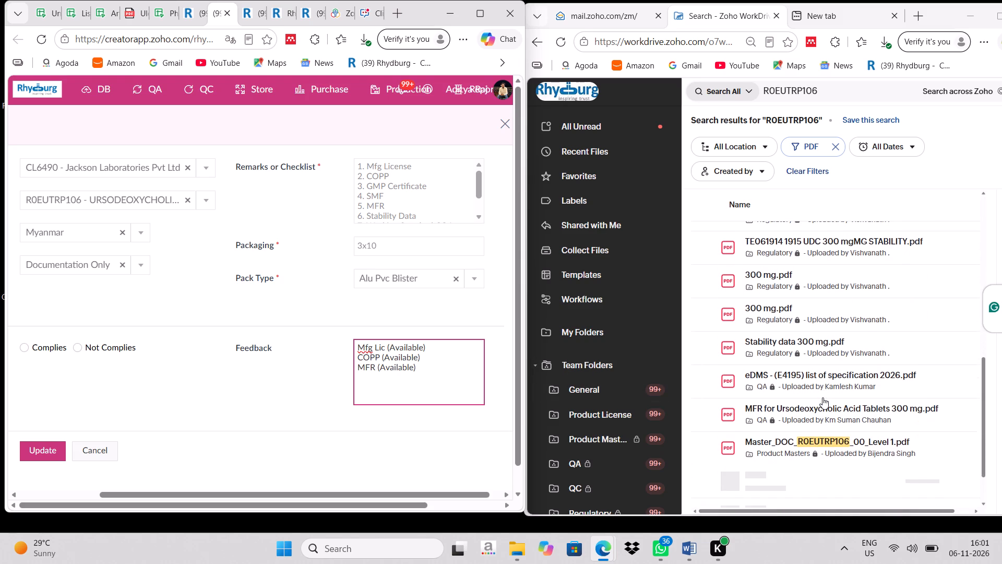
{"action": "scroll", "coordinate": [822, 397], "scroll_direction": "down", "scroll_amount": 2}
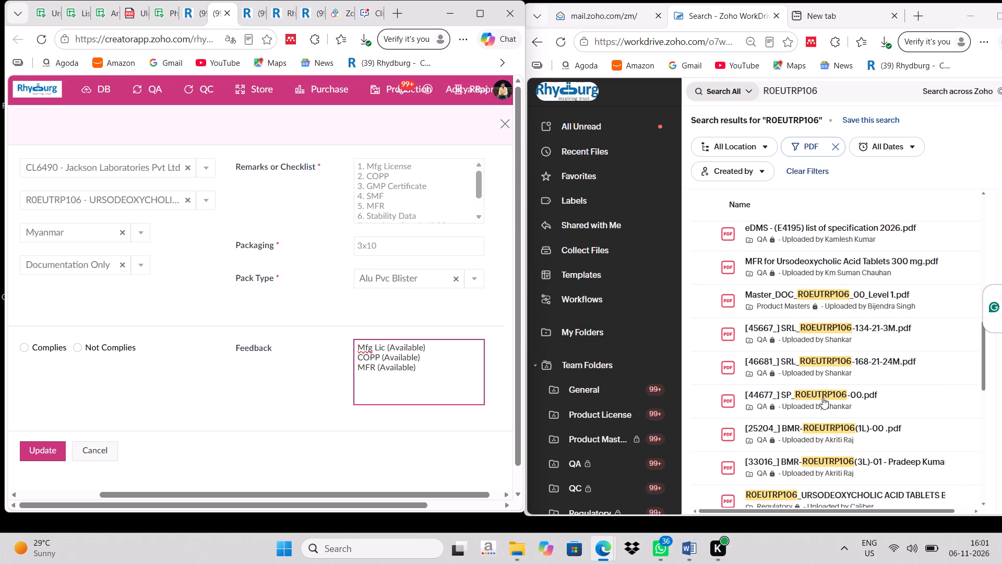
{"action": "scroll", "coordinate": [822, 397], "scroll_direction": "down", "scroll_amount": 3}
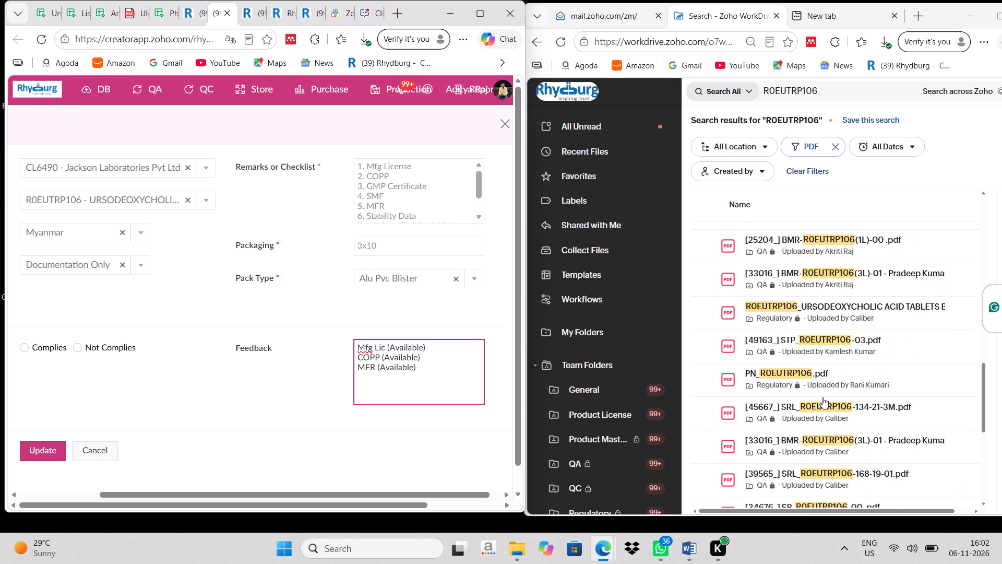
{"action": "scroll", "coordinate": [822, 397], "scroll_direction": "down", "scroll_amount": 3}
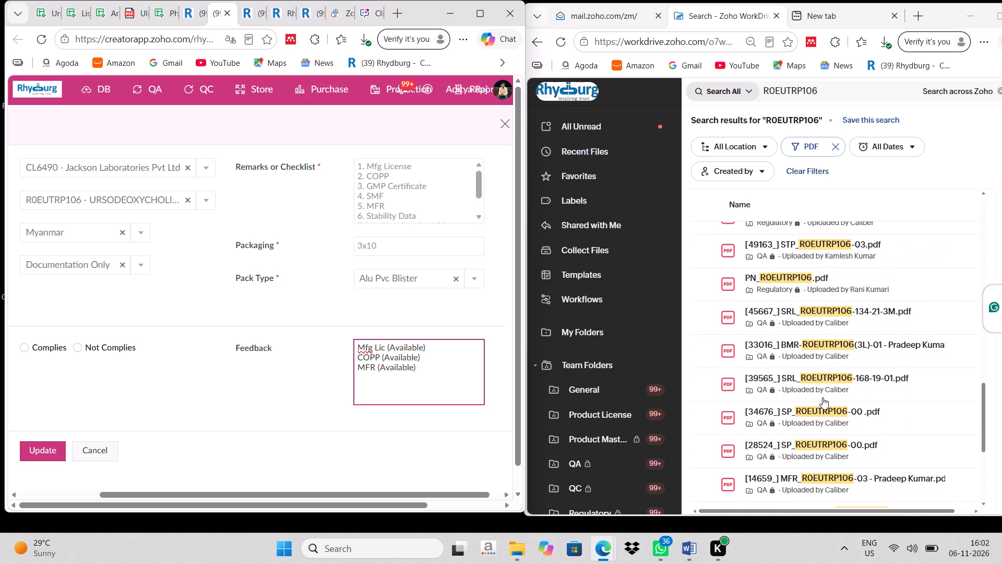
{"action": "scroll", "coordinate": [822, 397], "scroll_direction": "down", "scroll_amount": 3}
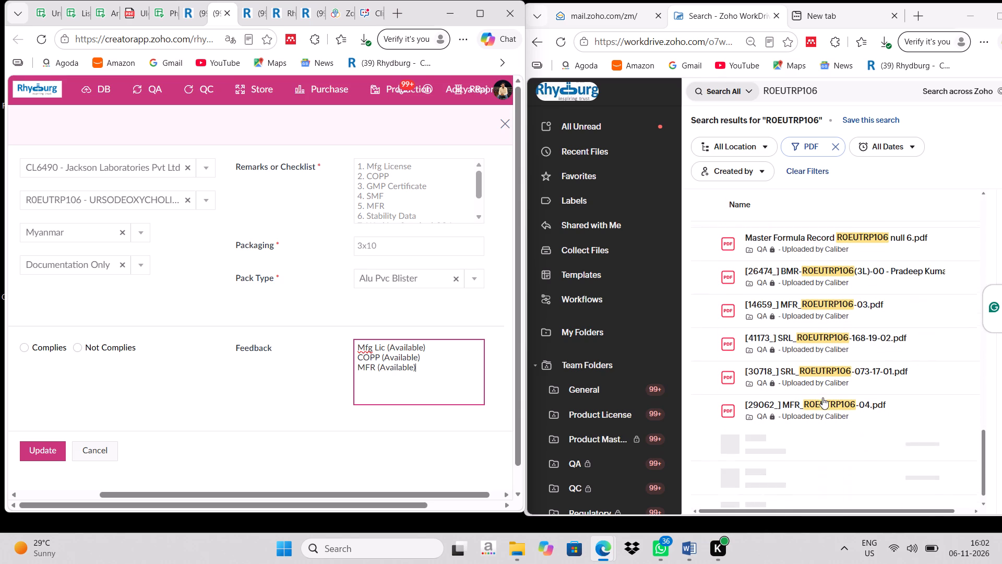
{"action": "scroll", "coordinate": [822, 397], "scroll_direction": "down", "scroll_amount": 5}
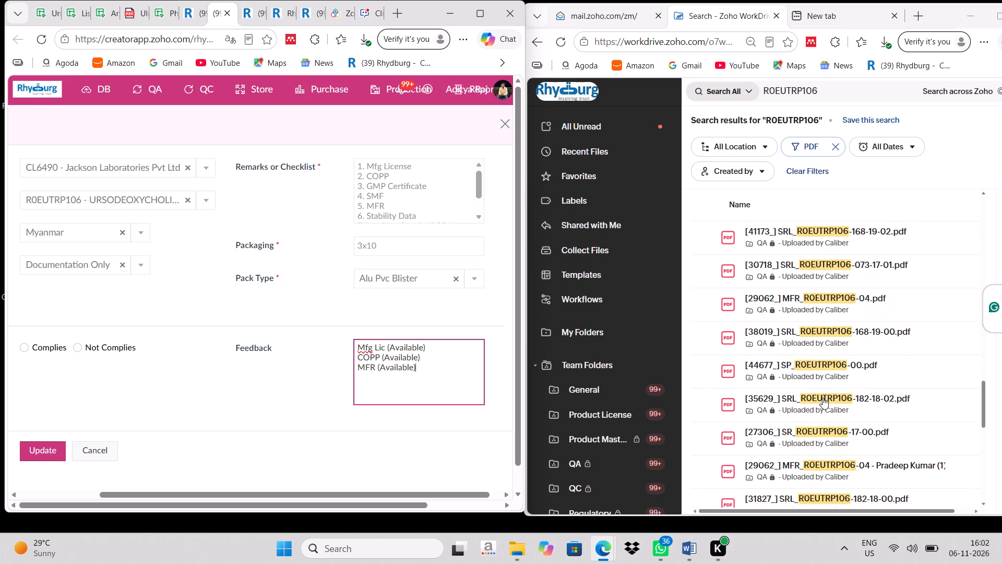
{"action": "scroll", "coordinate": [822, 397], "scroll_direction": "down", "scroll_amount": 4}
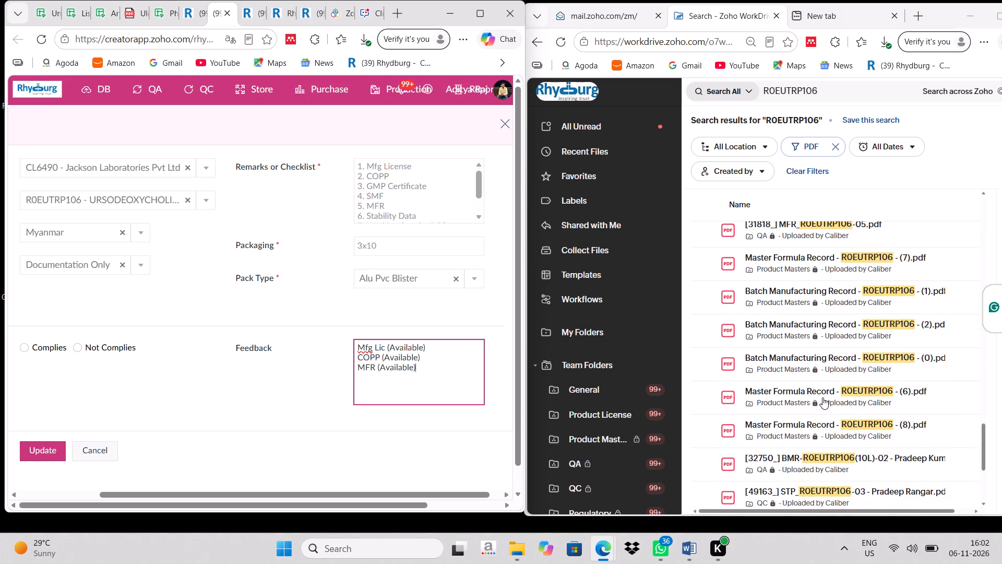
{"action": "scroll", "coordinate": [822, 397], "scroll_direction": "down", "scroll_amount": 3}
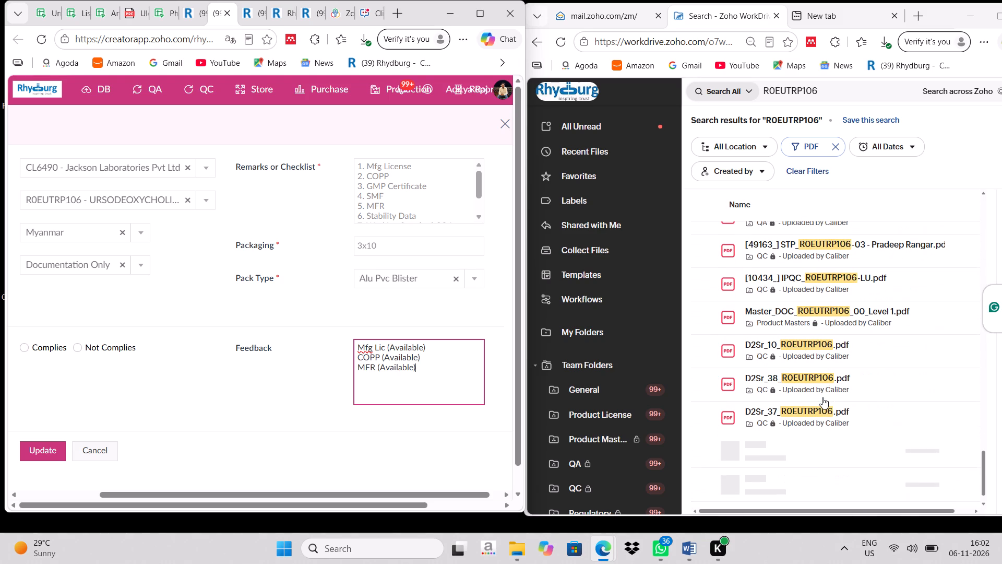
{"action": "scroll", "coordinate": [822, 397], "scroll_direction": "down", "scroll_amount": 3}
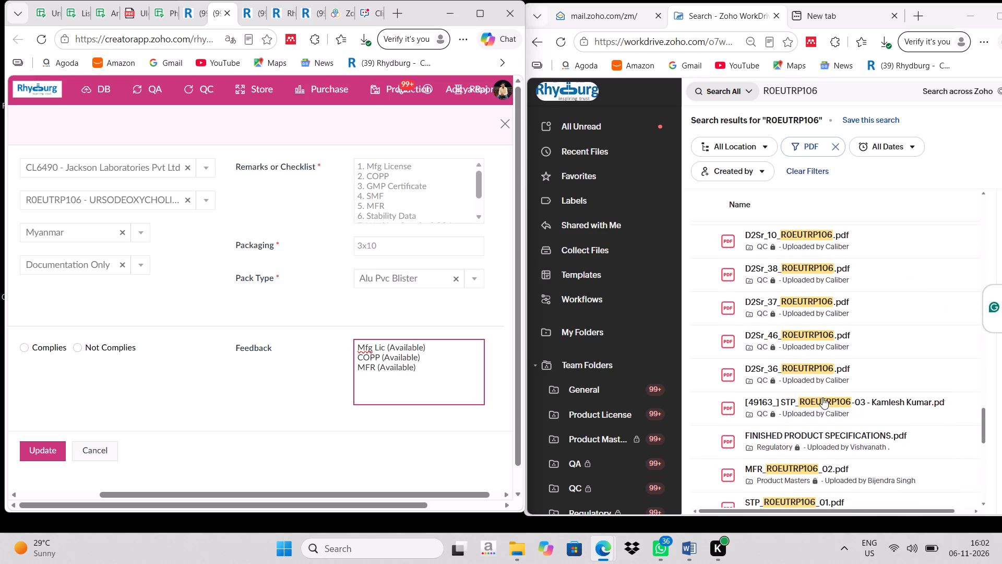
{"action": "scroll", "coordinate": [822, 397], "scroll_direction": "down", "scroll_amount": 3}
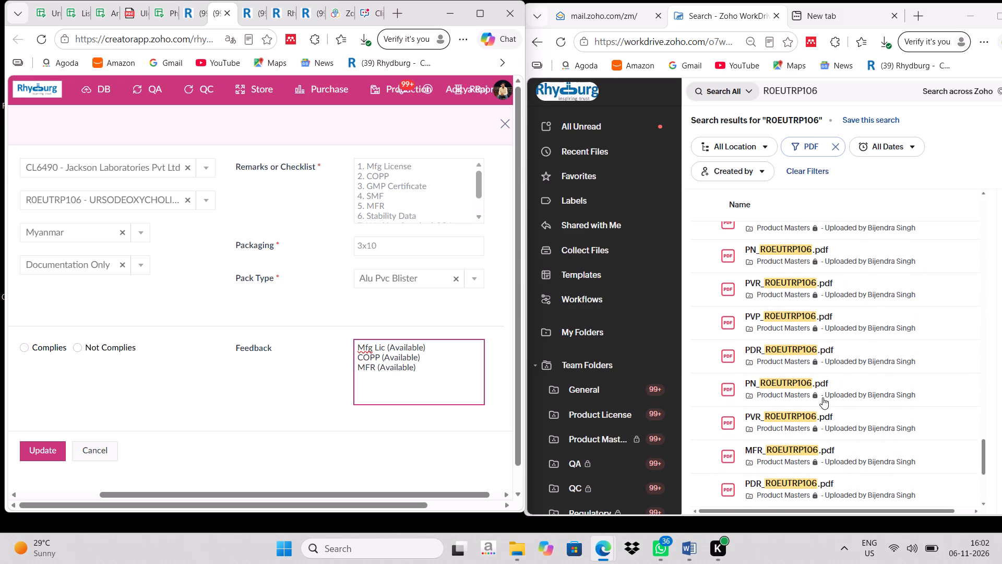
{"action": "scroll", "coordinate": [822, 397], "scroll_direction": "down", "scroll_amount": 3}
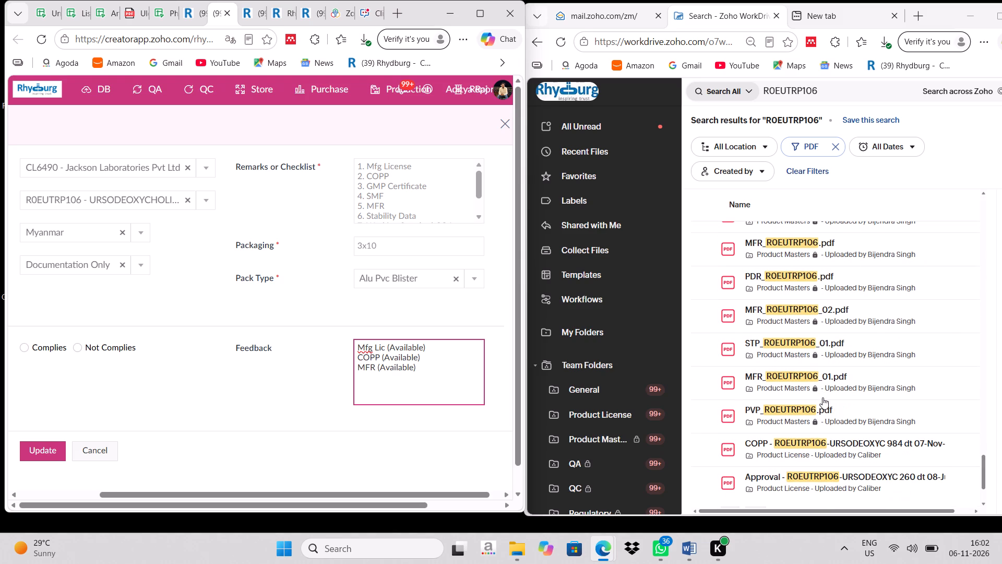
{"action": "scroll", "coordinate": [822, 397], "scroll_direction": "down", "scroll_amount": 3}
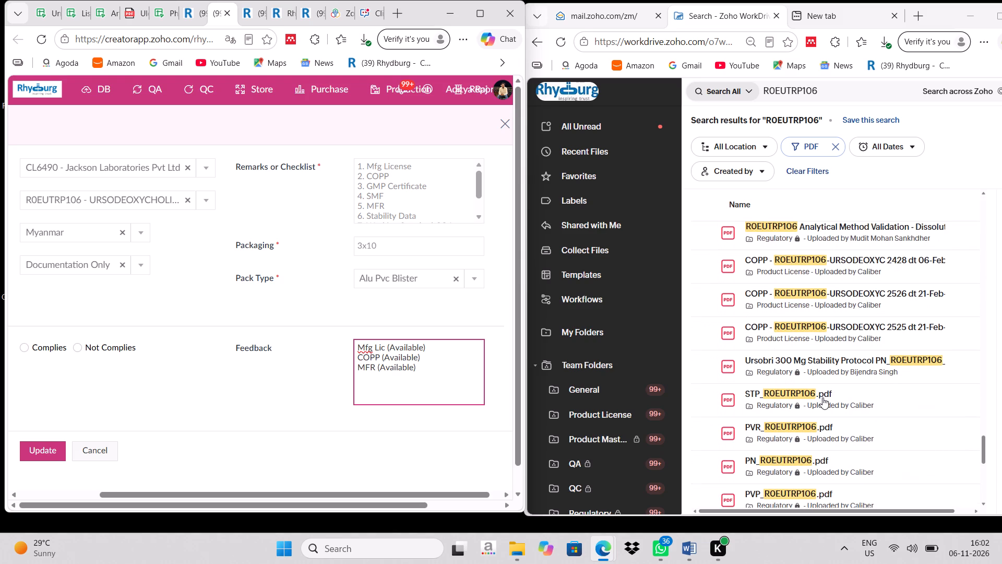
{"action": "scroll", "coordinate": [822, 397], "scroll_direction": "down", "scroll_amount": 4}
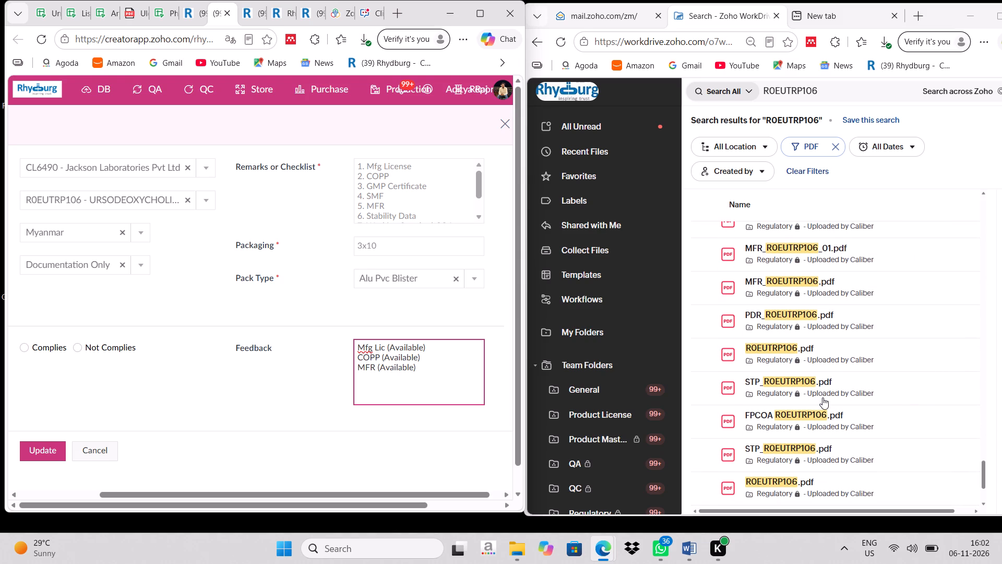
{"action": "scroll", "coordinate": [822, 397], "scroll_direction": "down", "scroll_amount": 1}
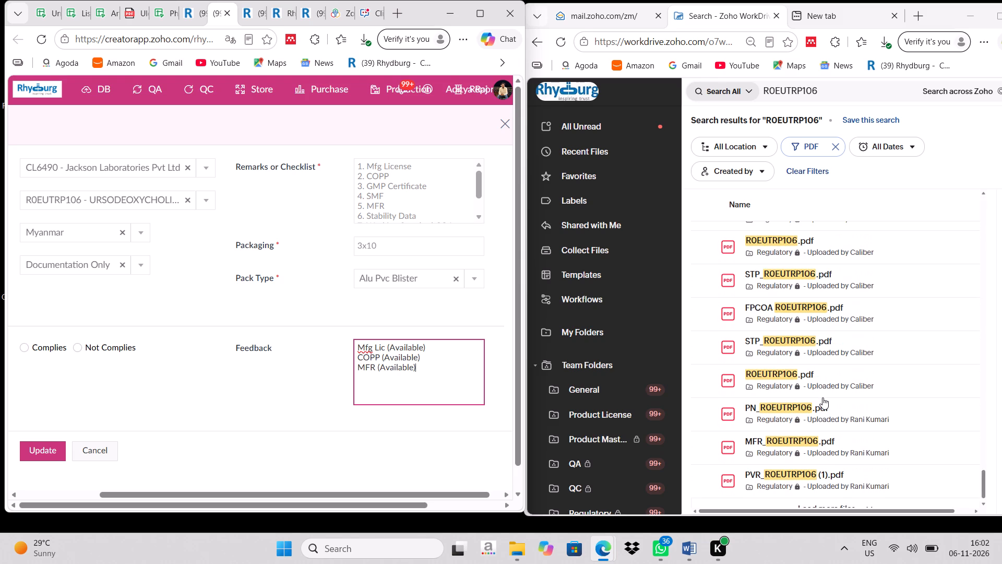
{"action": "scroll", "coordinate": [822, 397], "scroll_direction": "down", "scroll_amount": 3}
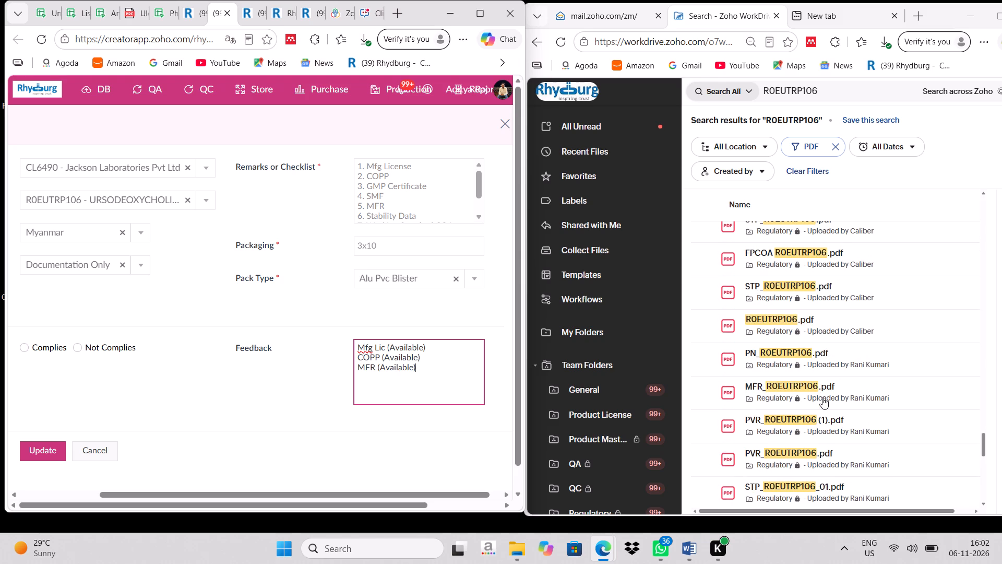
{"action": "scroll", "coordinate": [822, 397], "scroll_direction": "down", "scroll_amount": 4}
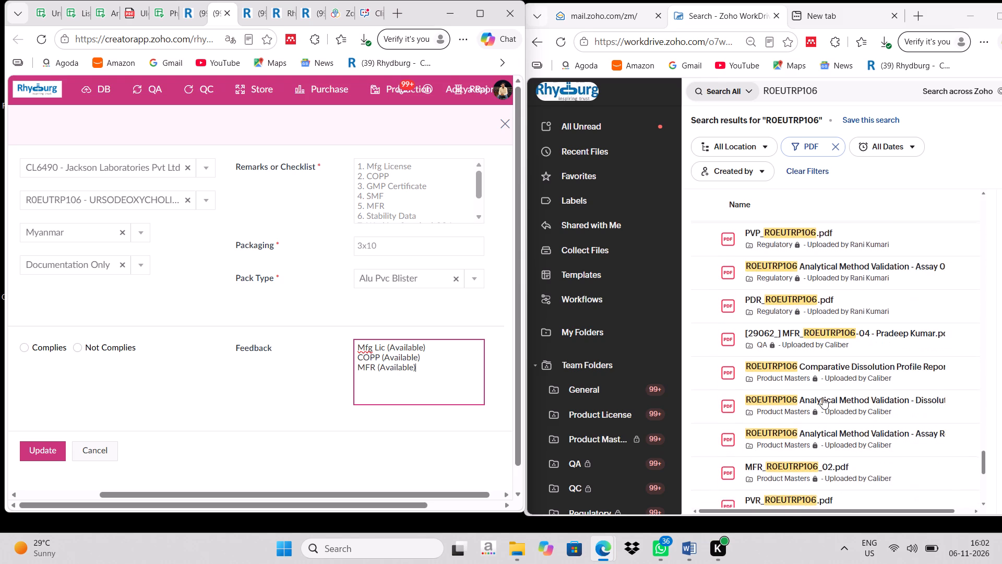
{"action": "scroll", "coordinate": [822, 397], "scroll_direction": "down", "scroll_amount": 4}
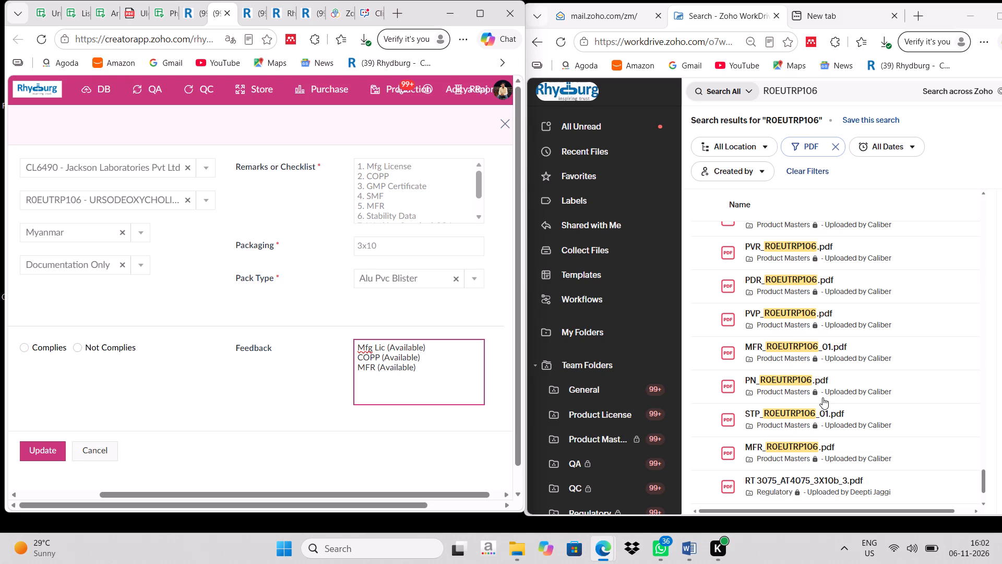
Add "AMV (Available)" as the feedback line below the MFR entry.
{"action": "key", "text": "Return"}
{"action": "type", "text": "AMV (Available0"}
{"action": "key", "text": "BackSpace"}
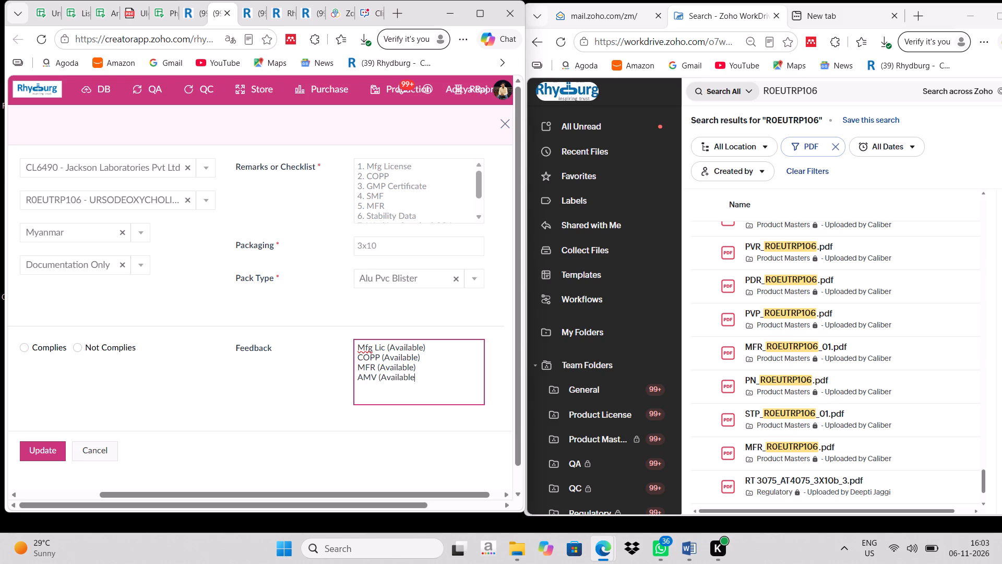
{"action": "key", "text": "shift+parenright"}
Add "Stability Data (Available)" as the feedback line below the AMV entry.
{"action": "key", "text": "Return"}
{"action": "scroll", "coordinate": [803, 390], "scroll_direction": "down", "scroll_amount": 3}
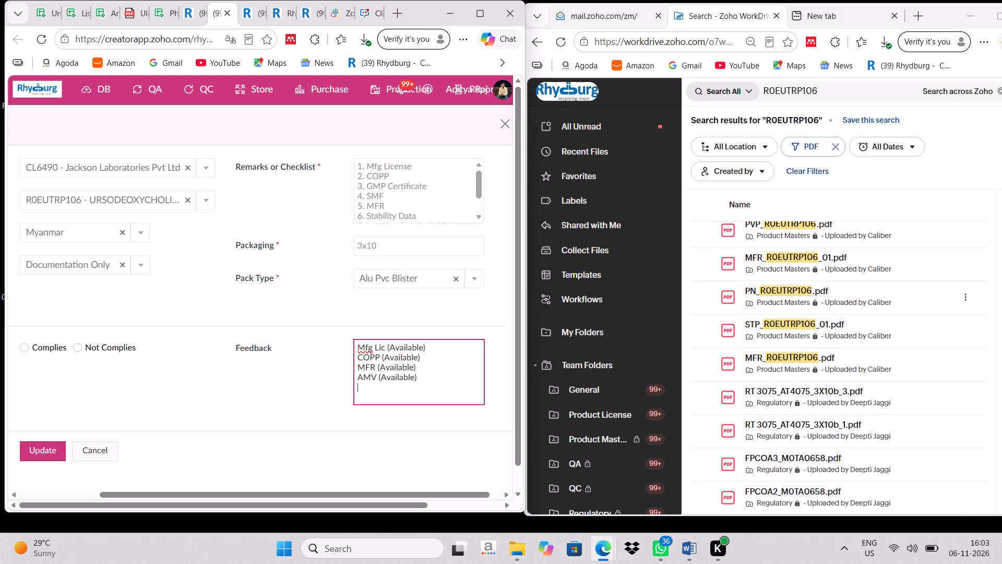
{"action": "type", "text": "Stability Data"}
{"action": "key", "text": "space"}
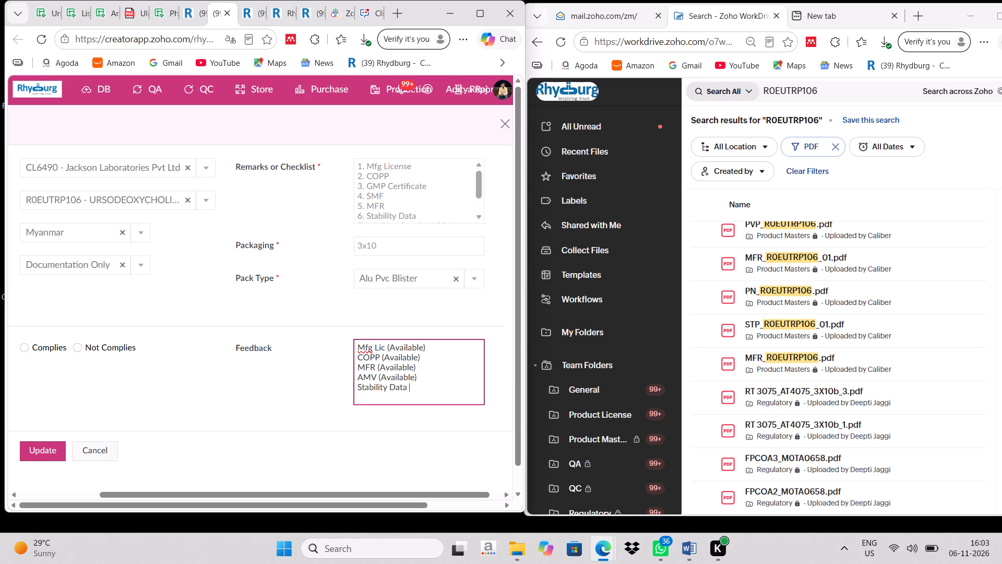
{"action": "key", "text": "shift+parenleft"}
{"action": "type", "text": "Available"}
{"action": "key", "text": "shift+parenright"}
Examine the rest of the PDF search results for R0EUTRP106, through the end of the list, for the remaining checklist documents.
{"action": "scroll", "coordinate": [803, 395], "scroll_direction": "down", "scroll_amount": 4}
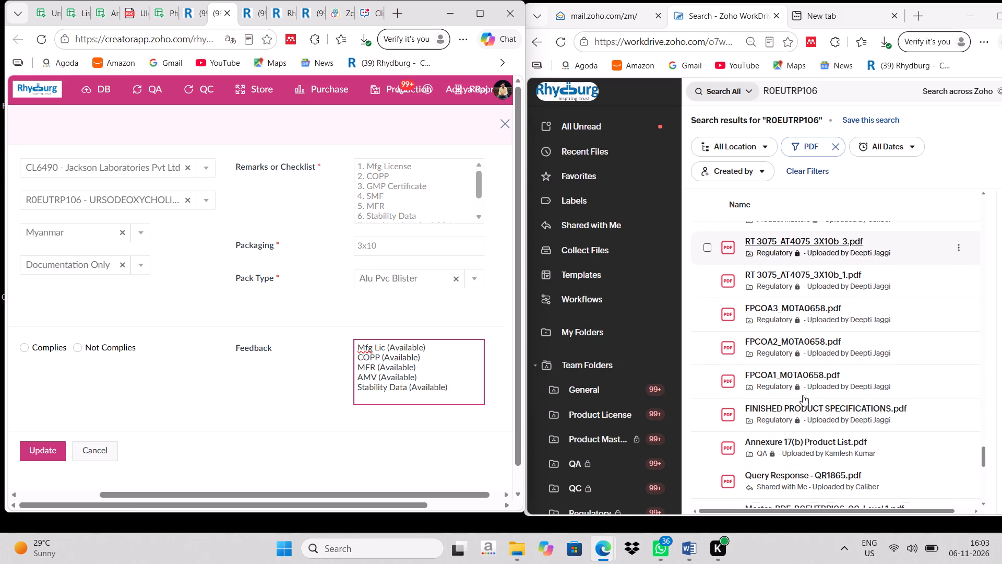
{"action": "scroll", "coordinate": [803, 395], "scroll_direction": "down", "scroll_amount": 7}
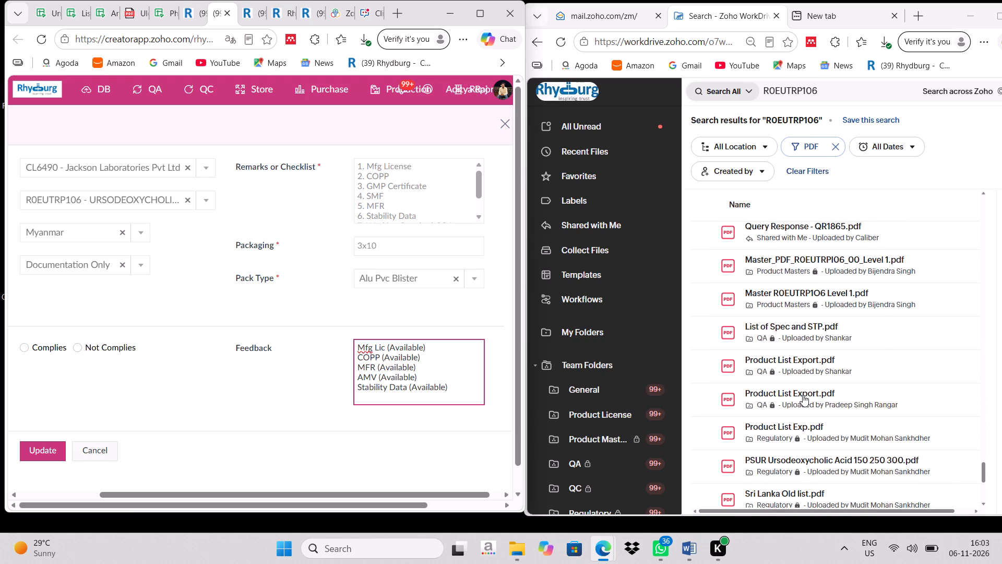
{"action": "scroll", "coordinate": [831, 444], "scroll_direction": "down", "scroll_amount": 5}
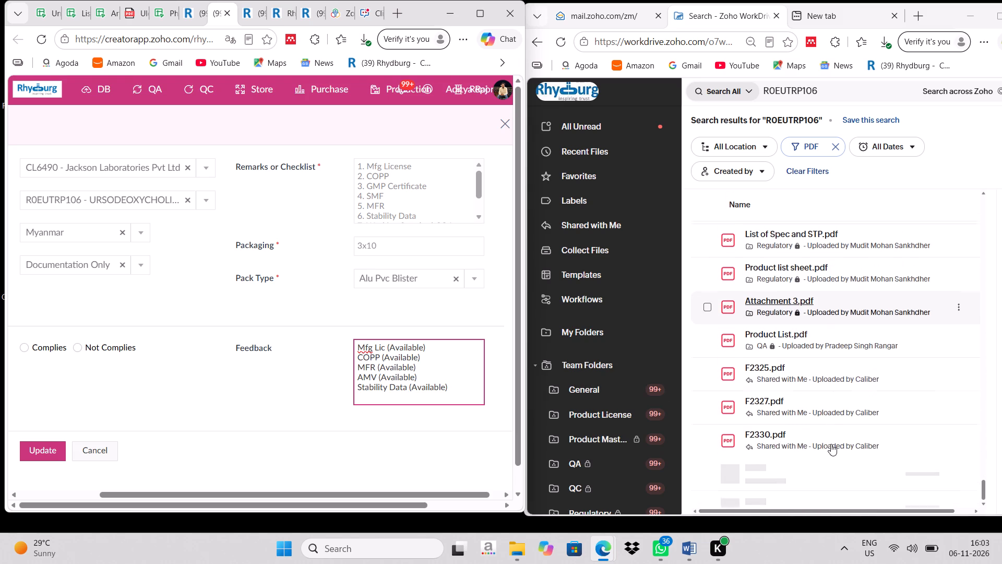
{"action": "scroll", "coordinate": [831, 444], "scroll_direction": "down", "scroll_amount": 2}
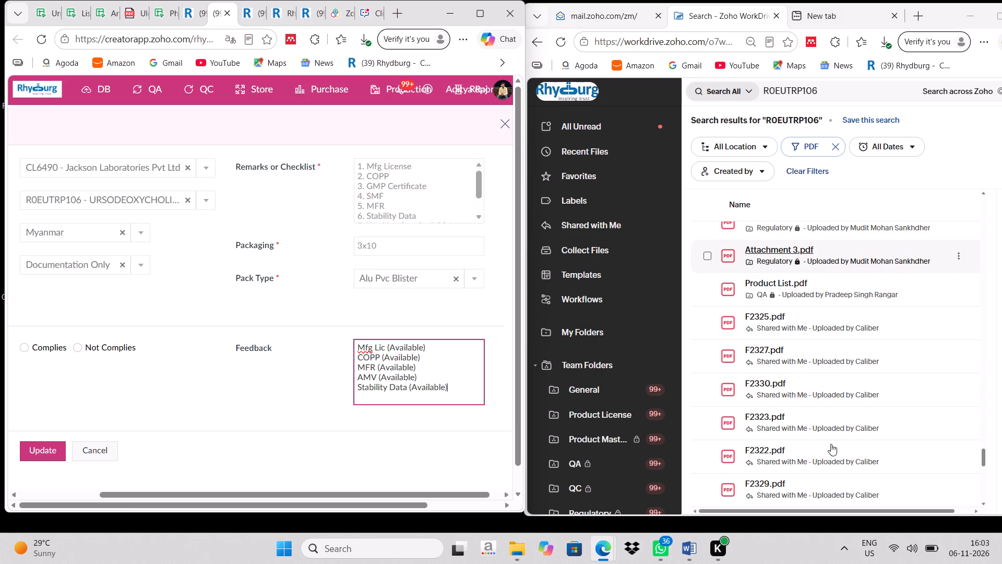
{"action": "scroll", "coordinate": [831, 444], "scroll_direction": "down", "scroll_amount": 5}
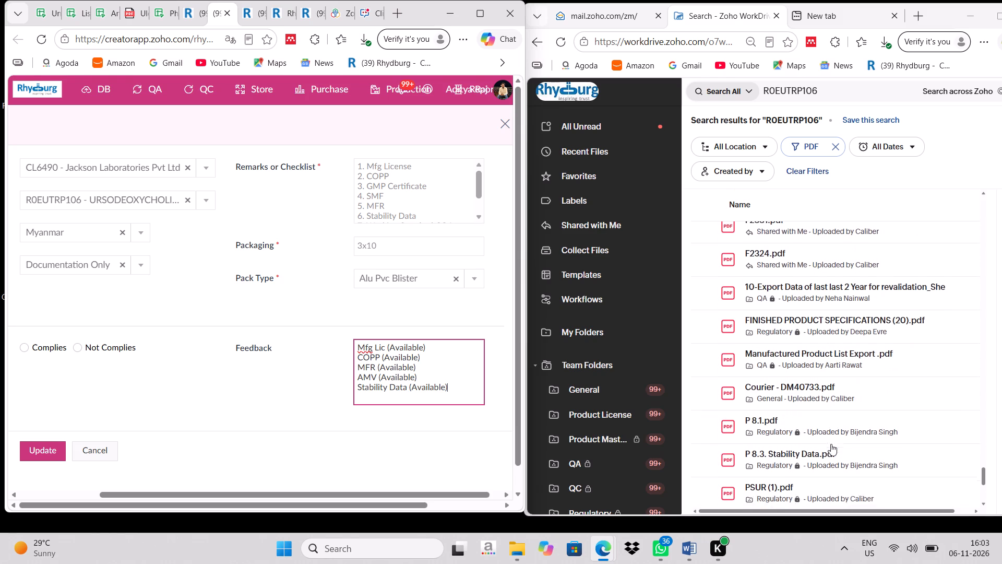
{"action": "scroll", "coordinate": [831, 444], "scroll_direction": "down", "scroll_amount": 5}
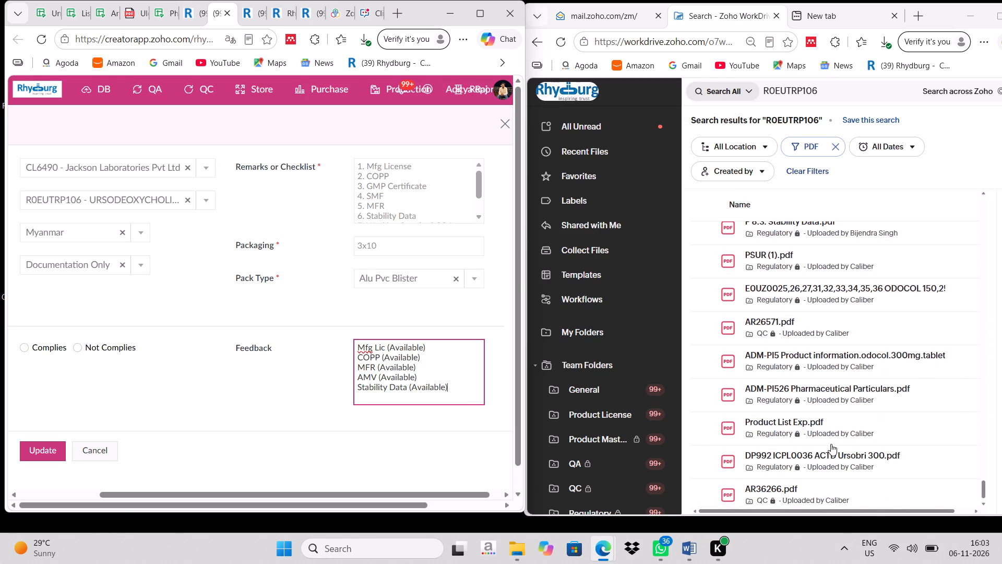
{"action": "scroll", "coordinate": [831, 444], "scroll_direction": "down", "scroll_amount": 3}
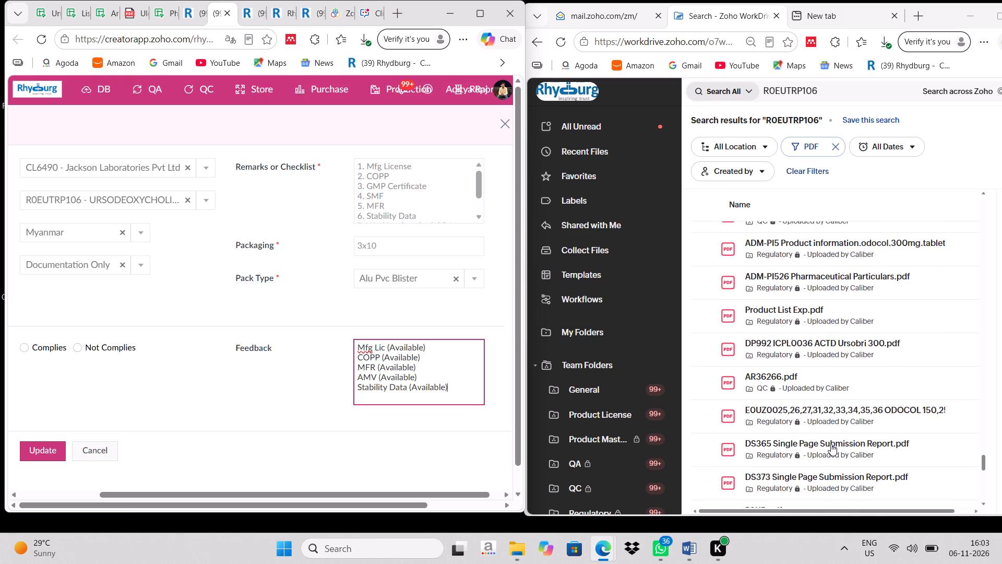
{"action": "scroll", "coordinate": [831, 444], "scroll_direction": "down", "scroll_amount": 5}
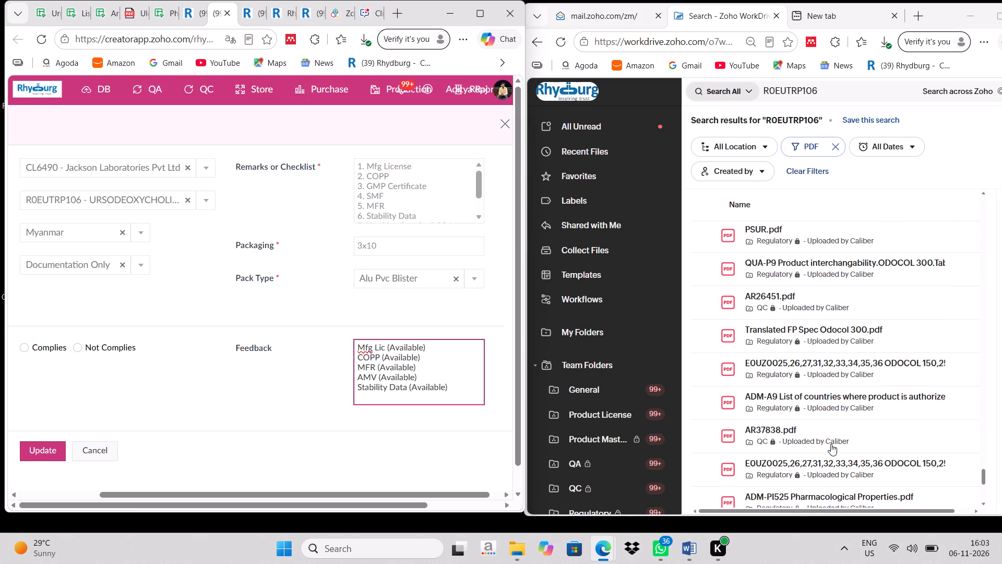
{"action": "scroll", "coordinate": [831, 444], "scroll_direction": "down", "scroll_amount": 3}
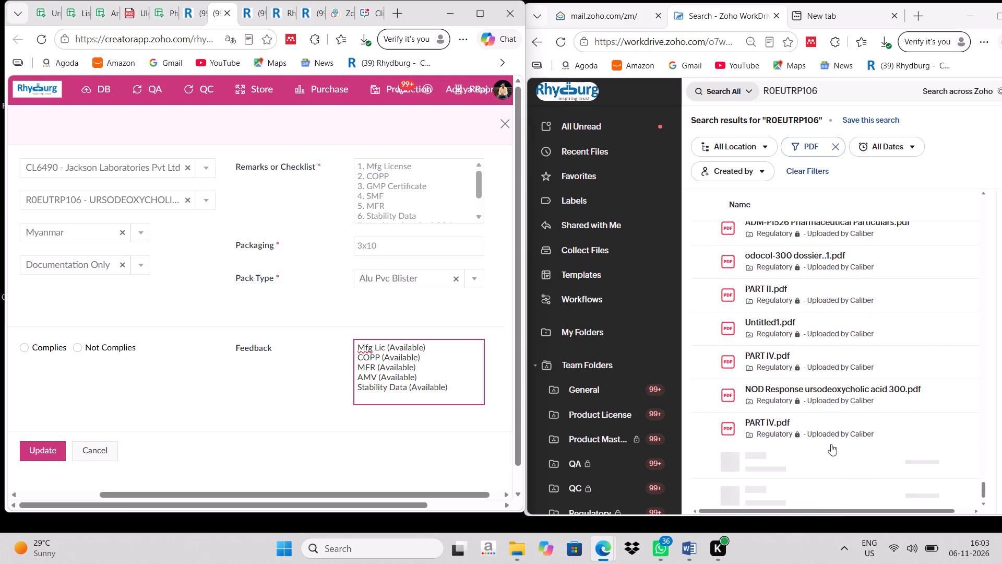
{"action": "scroll", "coordinate": [831, 444], "scroll_direction": "down", "scroll_amount": 4}
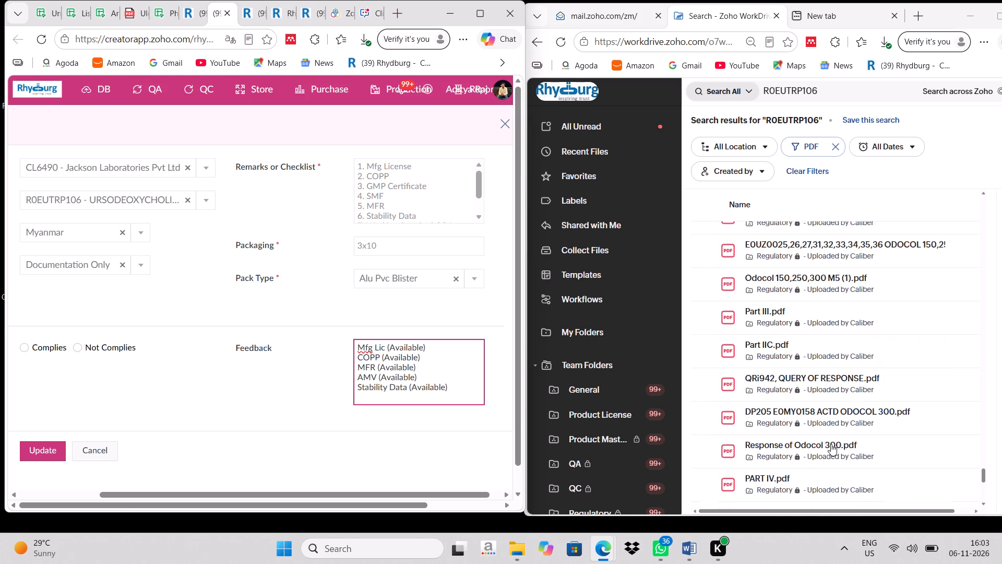
{"action": "scroll", "coordinate": [831, 444], "scroll_direction": "down", "scroll_amount": 3}
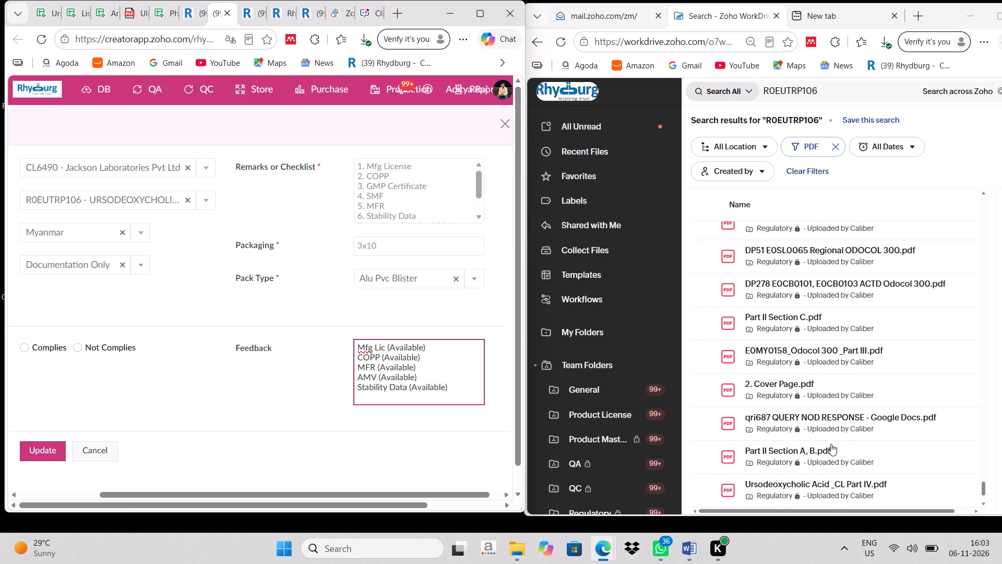
{"action": "scroll", "coordinate": [831, 444], "scroll_direction": "down", "scroll_amount": 3}
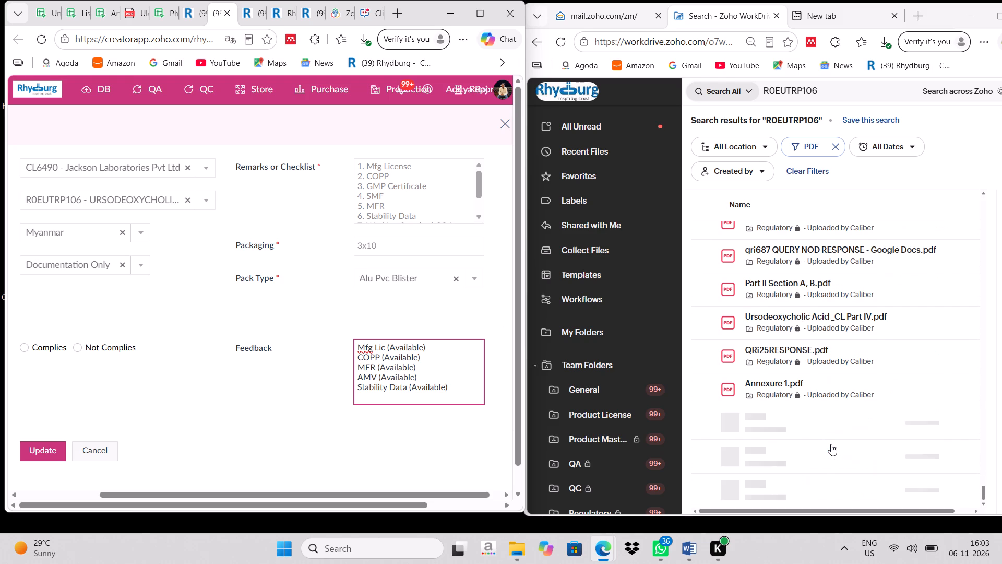
{"action": "scroll", "coordinate": [831, 444], "scroll_direction": "down", "scroll_amount": 3}
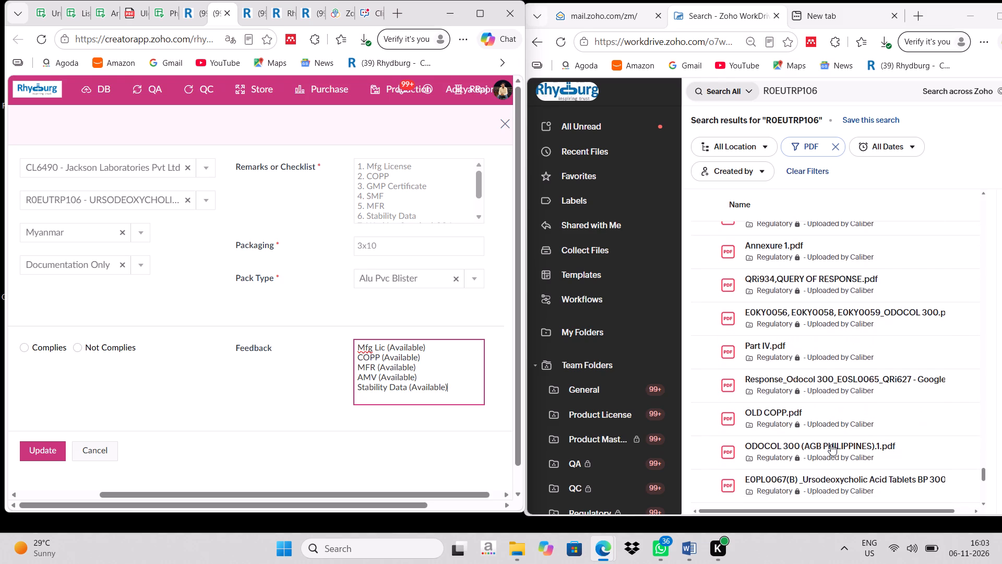
{"action": "scroll", "coordinate": [831, 444], "scroll_direction": "down", "scroll_amount": 4}
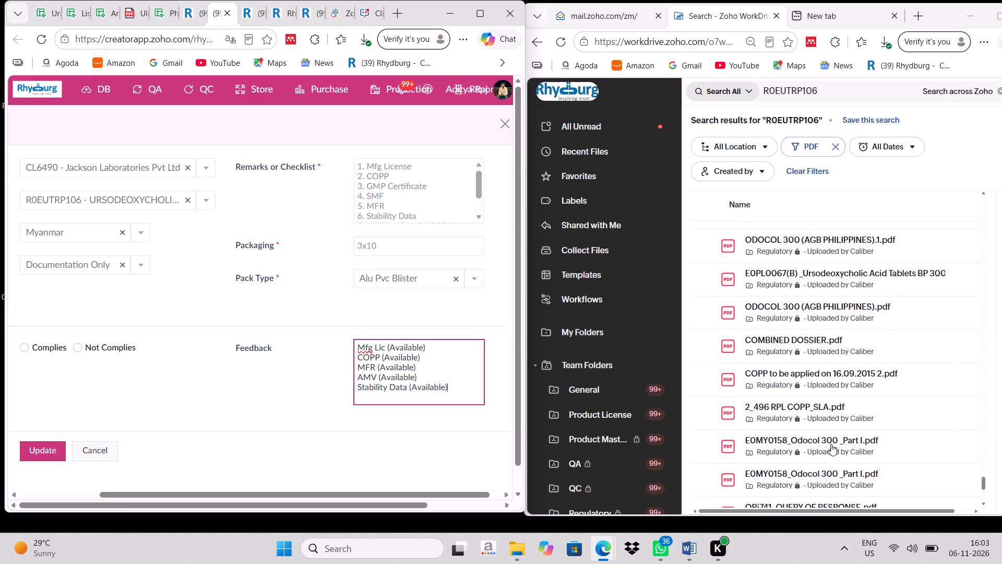
{"action": "scroll", "coordinate": [831, 444], "scroll_direction": "down", "scroll_amount": 2}
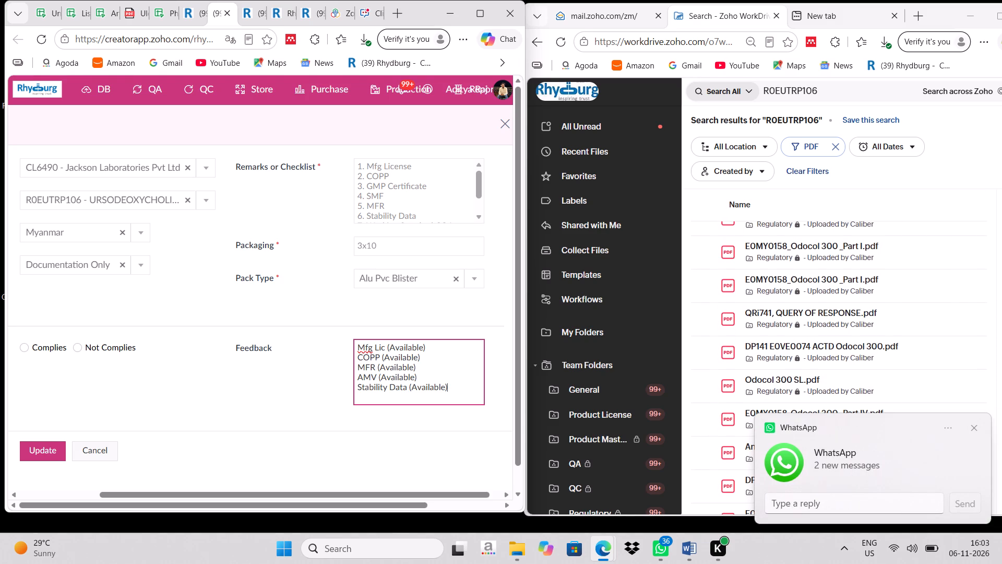
{"action": "left_click", "coordinate": [972, 426]}
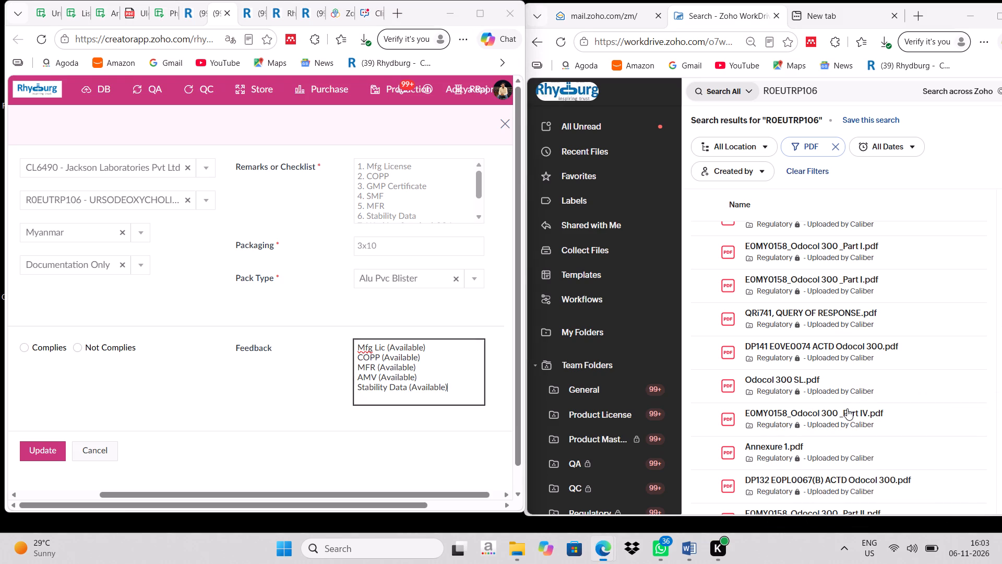
{"action": "scroll", "coordinate": [847, 408], "scroll_direction": "down", "scroll_amount": 1}
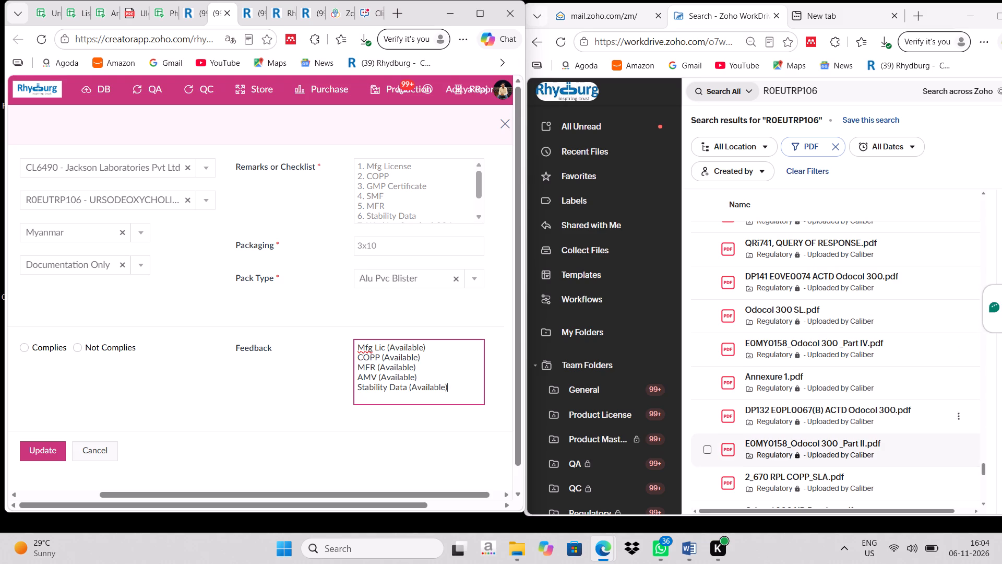
{"action": "scroll", "coordinate": [848, 433], "scroll_direction": "down", "scroll_amount": 3}
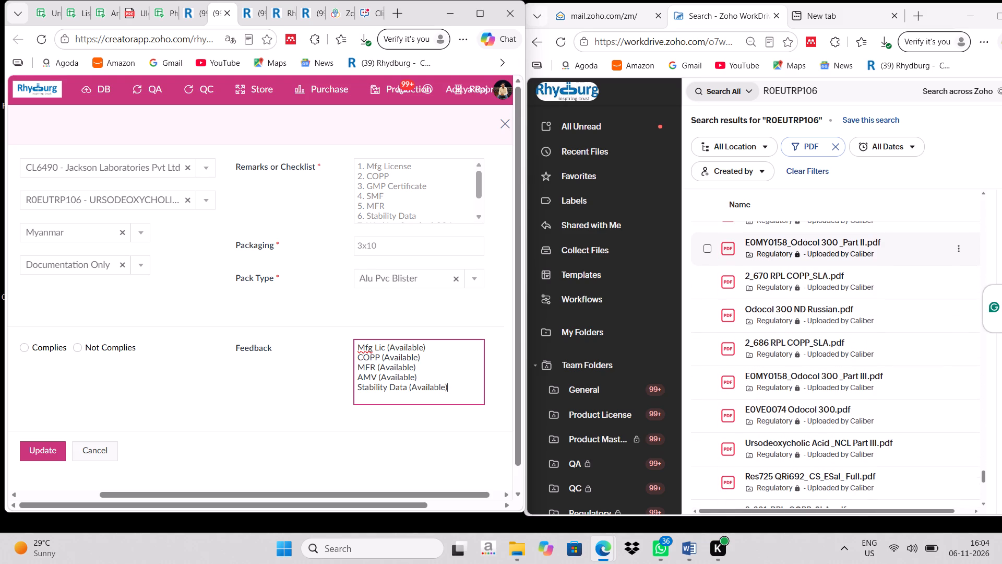
{"action": "scroll", "coordinate": [848, 433], "scroll_direction": "down", "scroll_amount": 3}
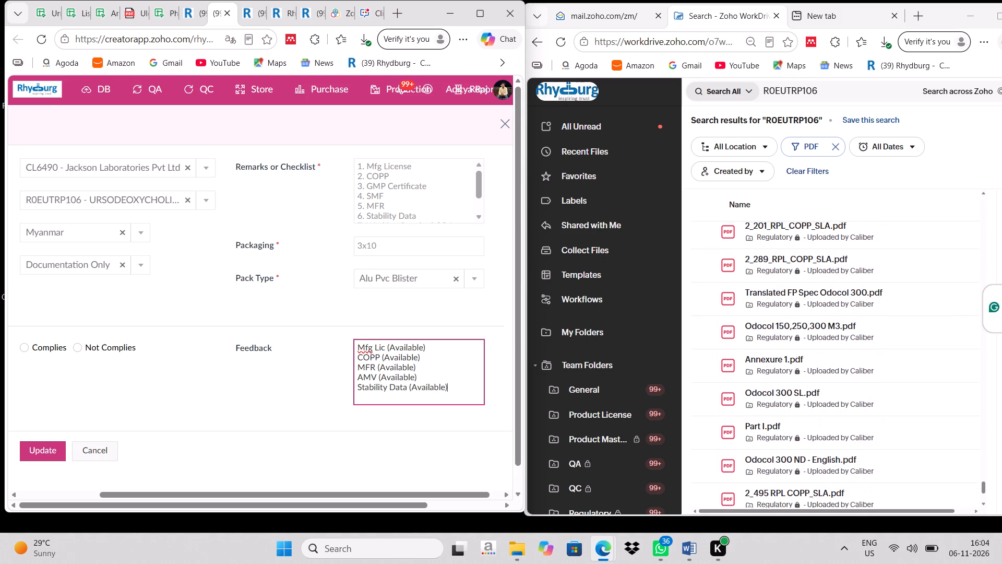
{"action": "scroll", "coordinate": [848, 433], "scroll_direction": "down", "scroll_amount": 4}
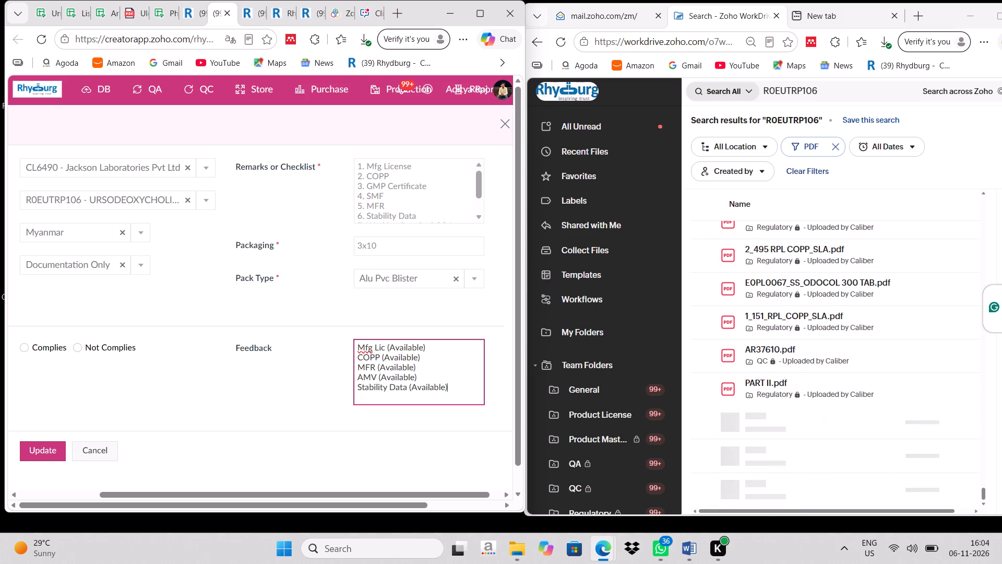
{"action": "scroll", "coordinate": [848, 433], "scroll_direction": "down", "scroll_amount": 4}
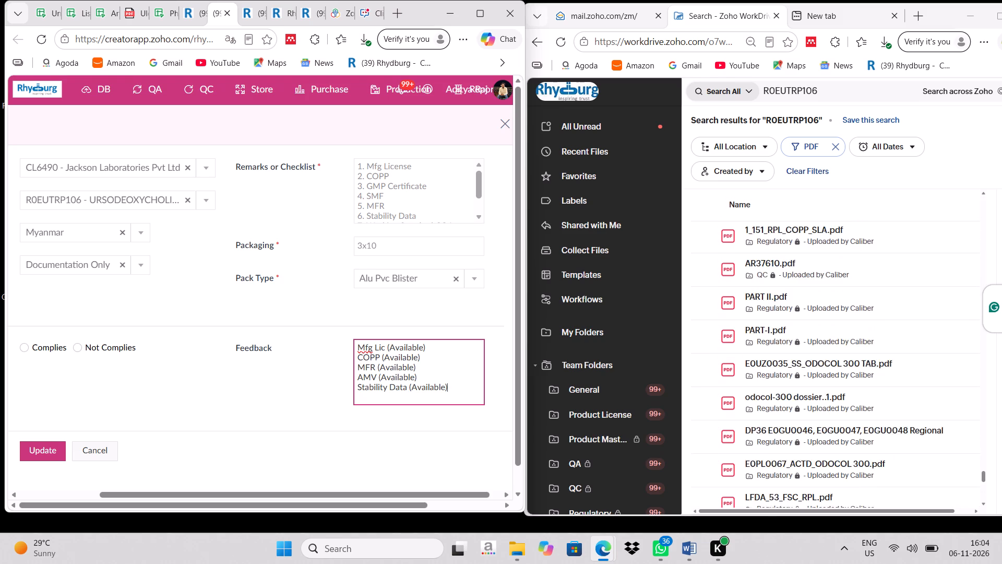
{"action": "scroll", "coordinate": [848, 433], "scroll_direction": "down", "scroll_amount": 4}
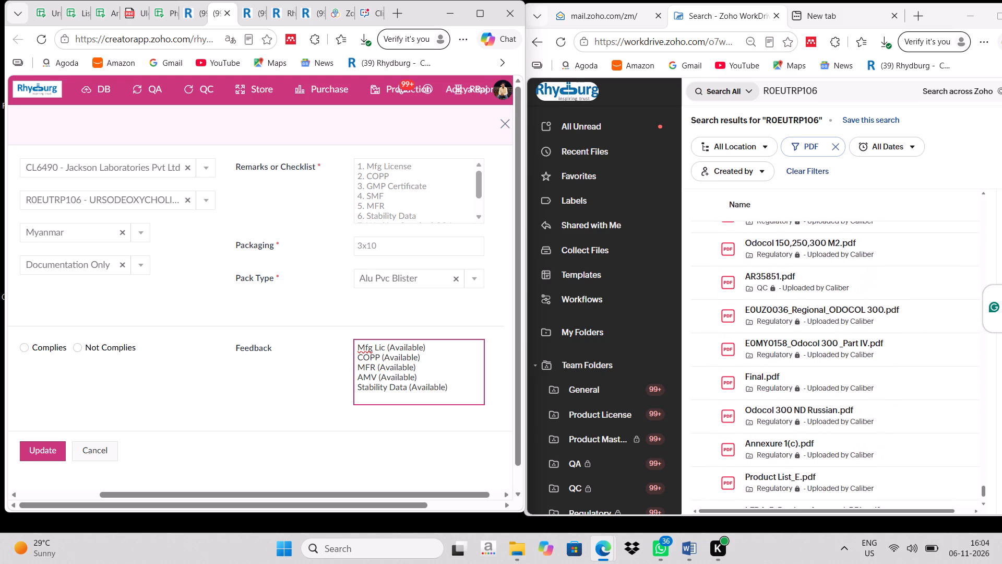
{"action": "scroll", "coordinate": [848, 433], "scroll_direction": "down", "scroll_amount": 4}
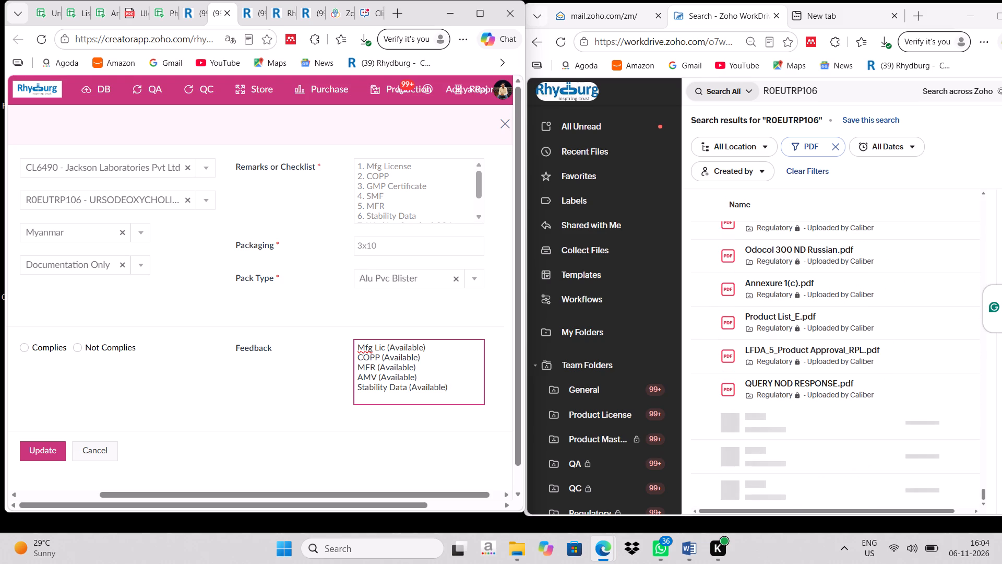
{"action": "scroll", "coordinate": [848, 433], "scroll_direction": "down", "scroll_amount": 7}
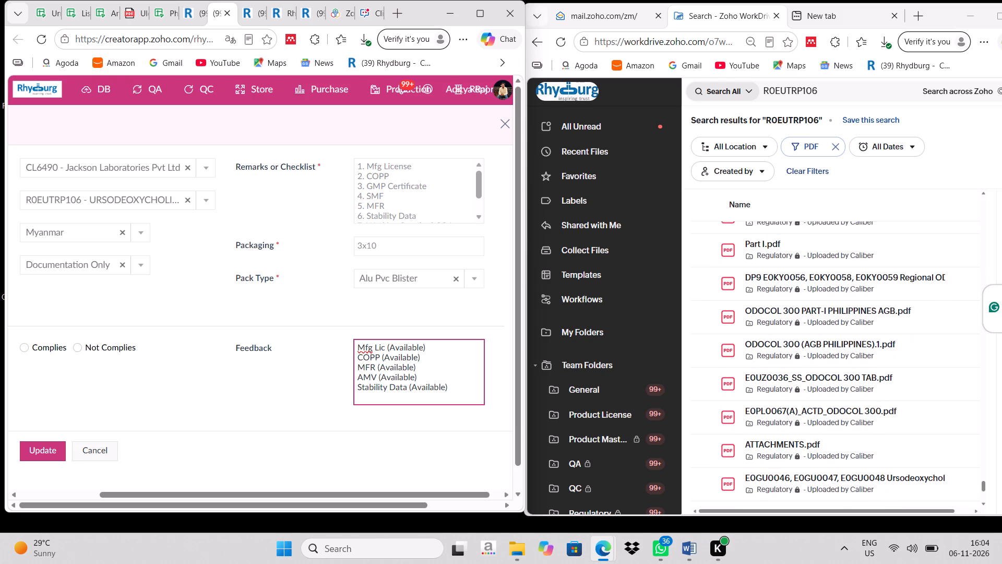
{"action": "scroll", "coordinate": [848, 433], "scroll_direction": "down", "scroll_amount": 5}
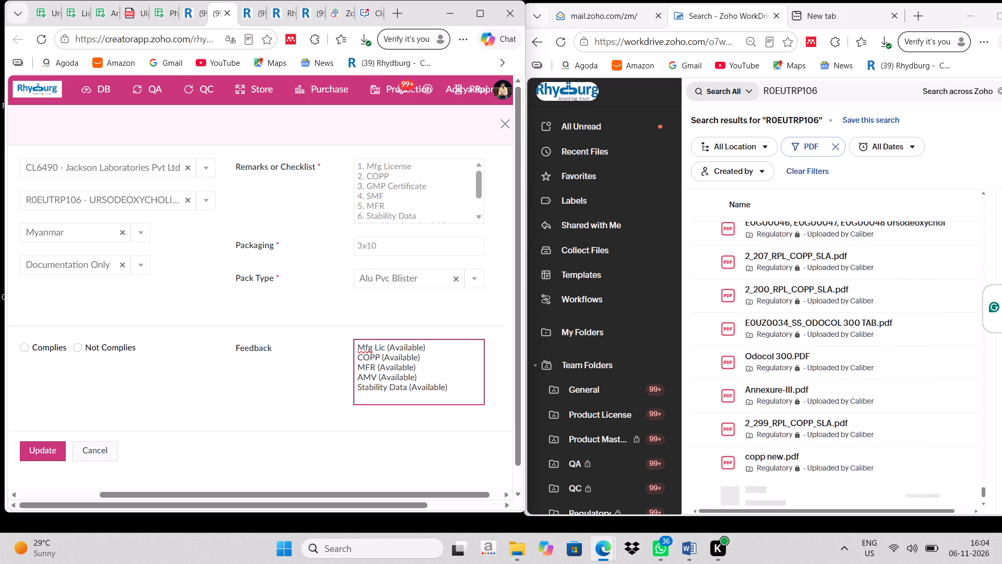
{"action": "scroll", "coordinate": [848, 433], "scroll_direction": "down", "scroll_amount": 20}
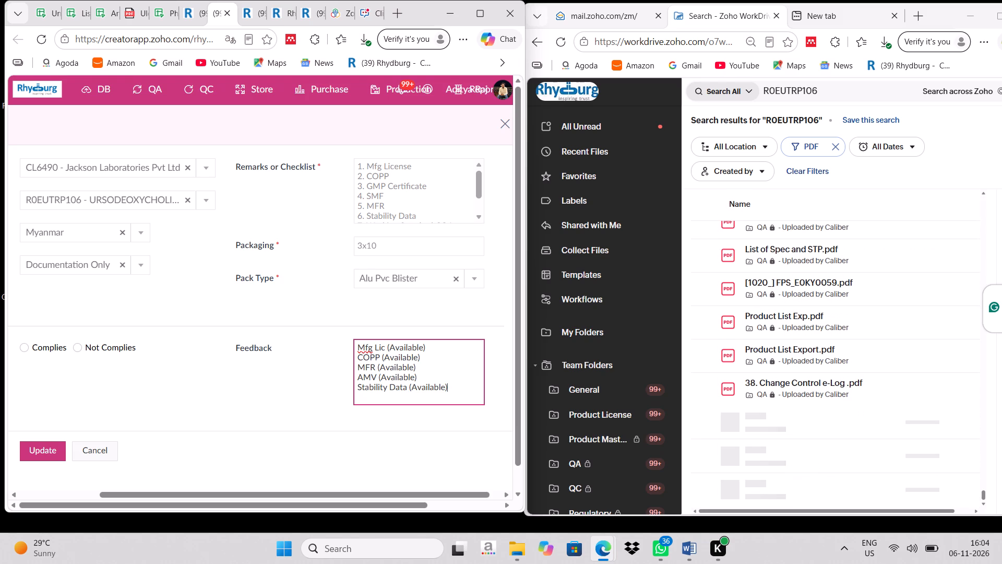
{"action": "scroll", "coordinate": [848, 433], "scroll_direction": "down", "scroll_amount": 4}
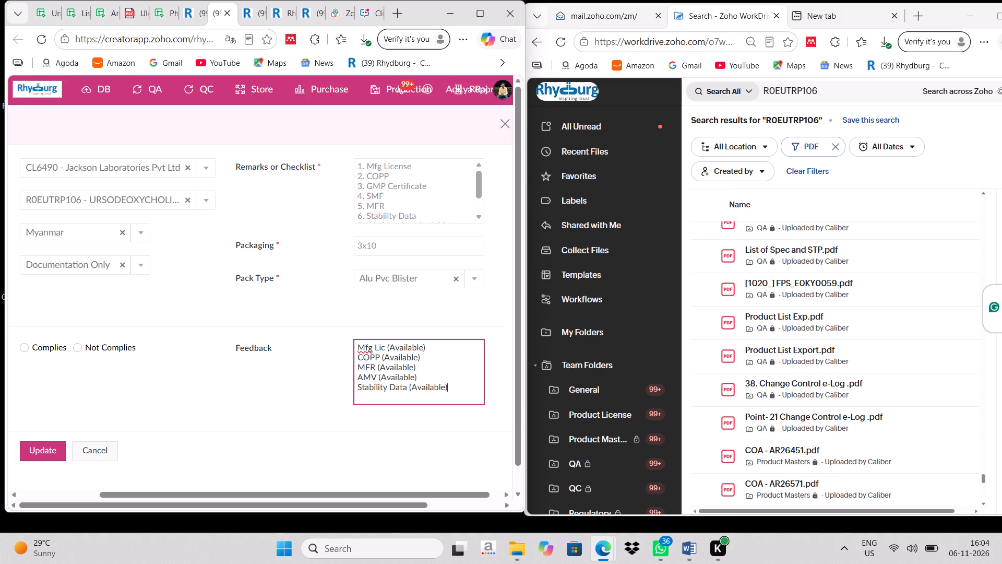
{"action": "scroll", "coordinate": [848, 433], "scroll_direction": "down", "scroll_amount": 11}
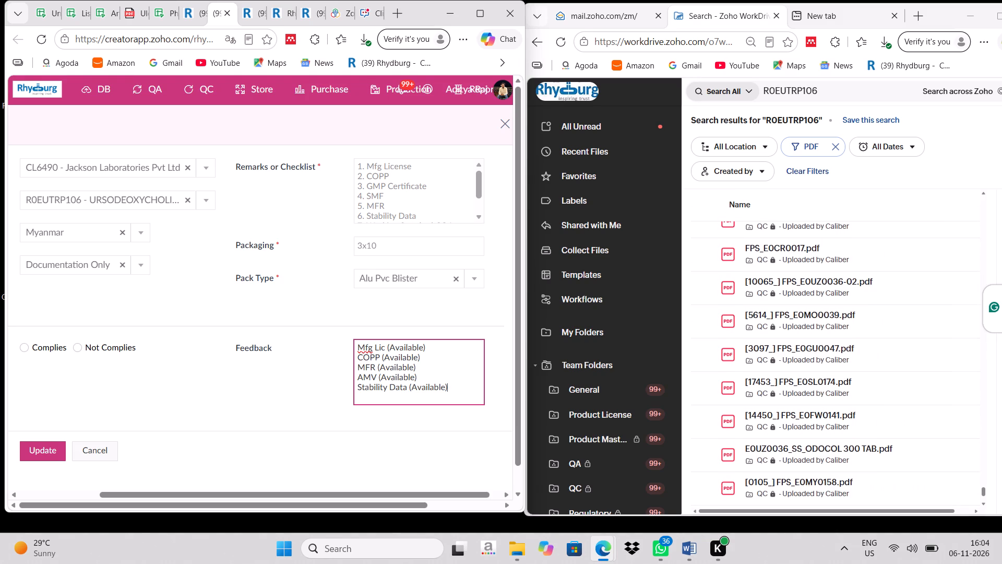
{"action": "scroll", "coordinate": [848, 433], "scroll_direction": "down", "scroll_amount": 11}
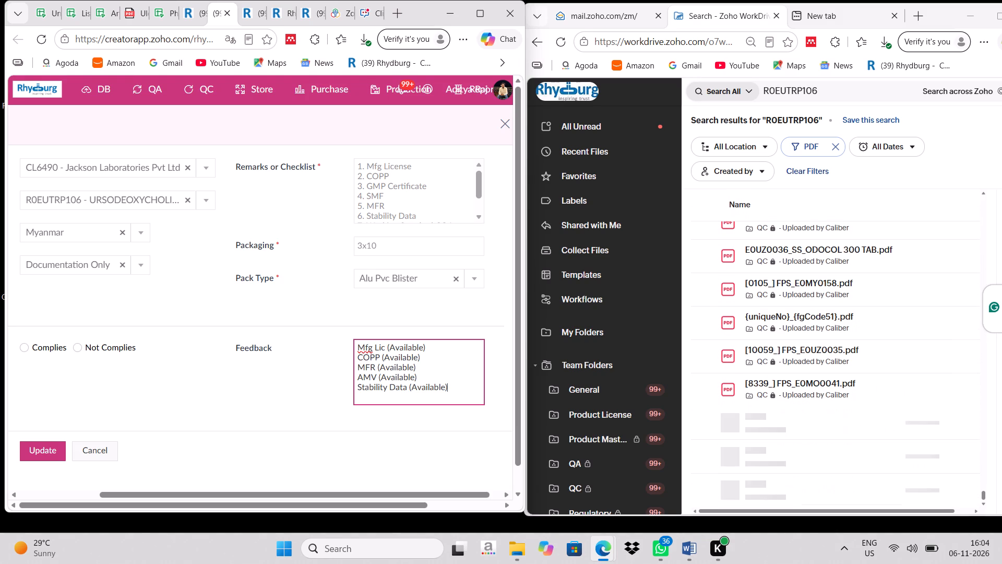
{"action": "scroll", "coordinate": [848, 433], "scroll_direction": "down", "scroll_amount": 6}
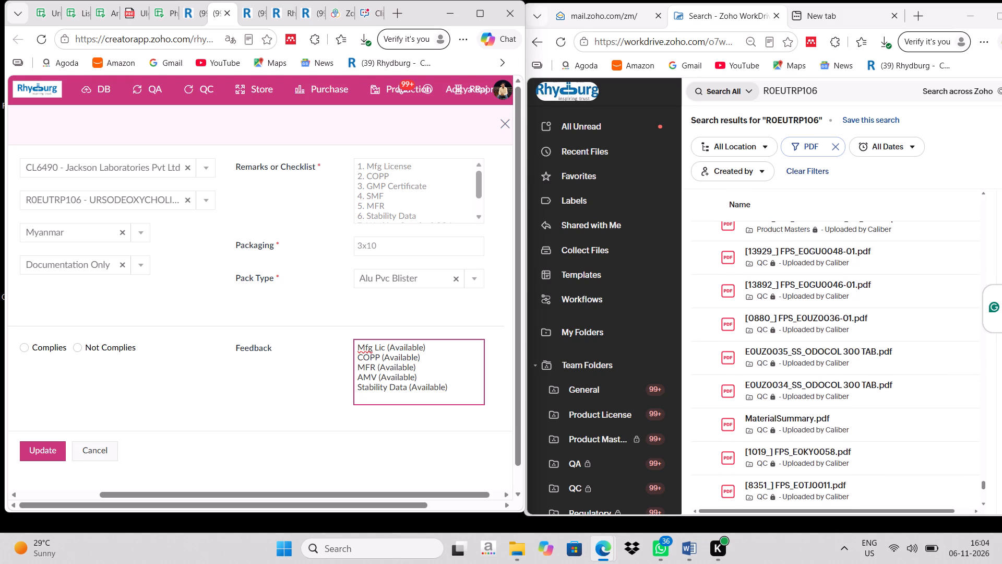
{"action": "scroll", "coordinate": [848, 433], "scroll_direction": "down", "scroll_amount": 11}
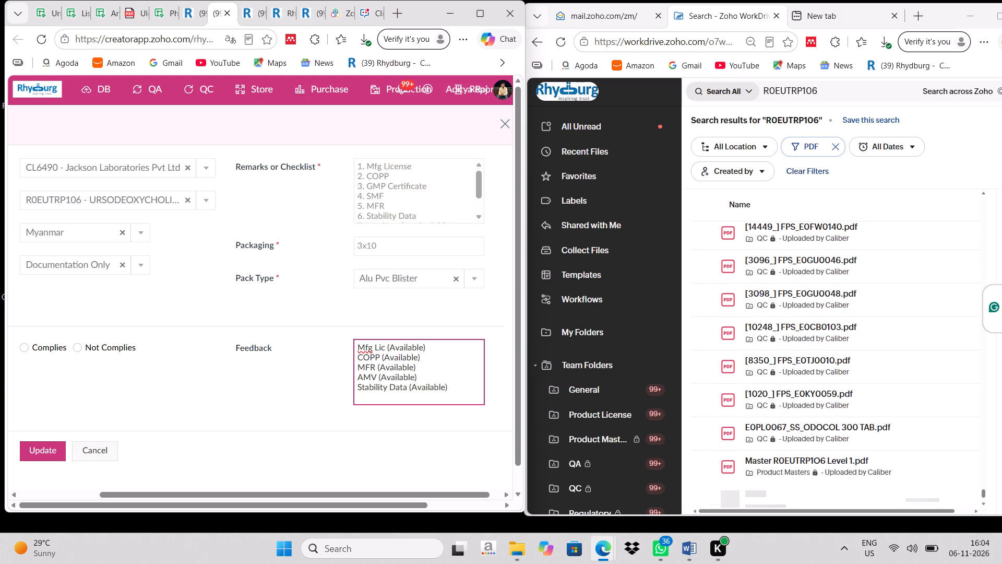
{"action": "scroll", "coordinate": [848, 433], "scroll_direction": "down", "scroll_amount": 9}
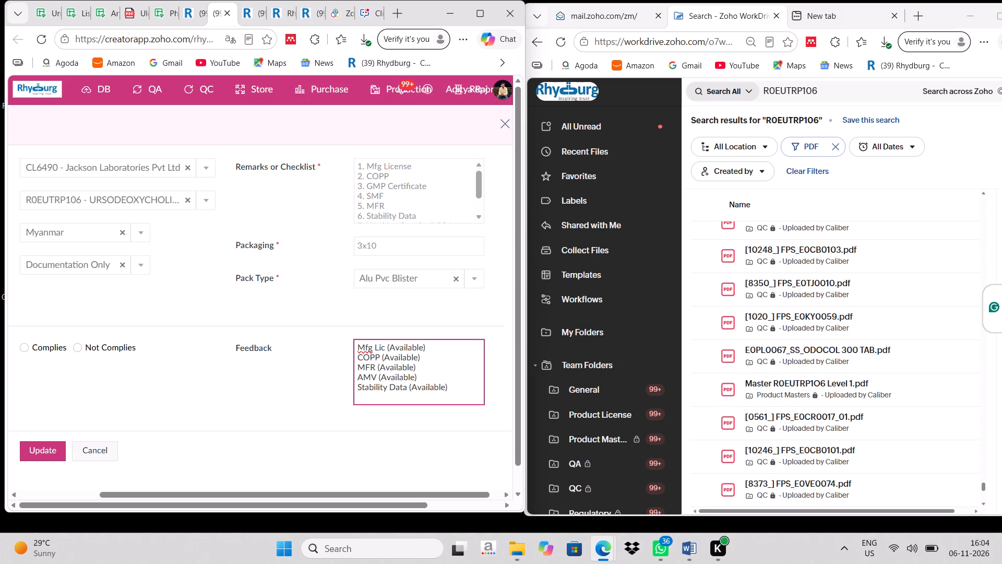
{"action": "scroll", "coordinate": [848, 433], "scroll_direction": "down", "scroll_amount": 13}
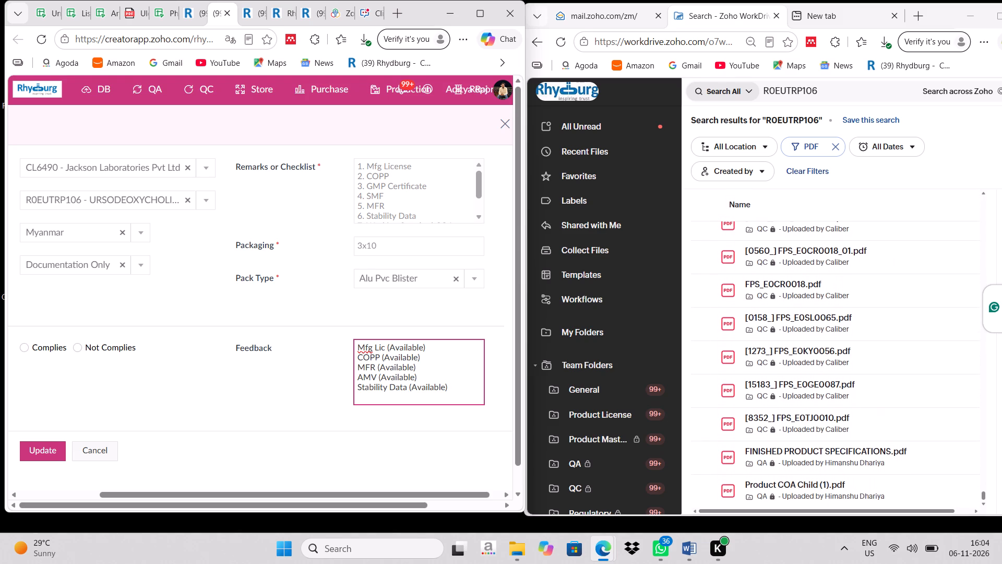
{"action": "scroll", "coordinate": [848, 433], "scroll_direction": "down", "scroll_amount": 11}
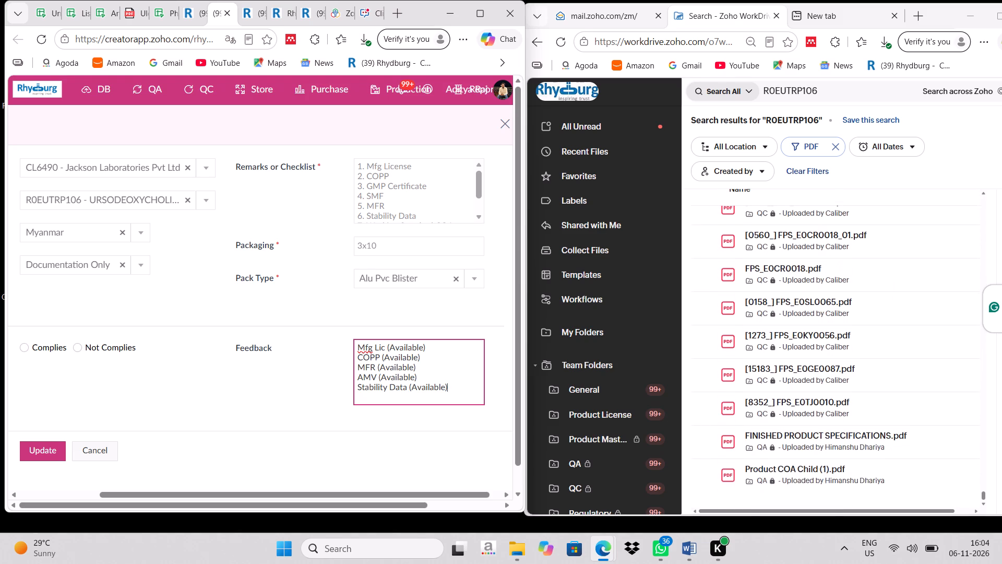
Recheck the R0EUTRP106 PDF results from the end of the list back toward the earlier Regulatory dossier files.
{"action": "scroll", "coordinate": [848, 433], "scroll_direction": "up", "scroll_amount": 2}
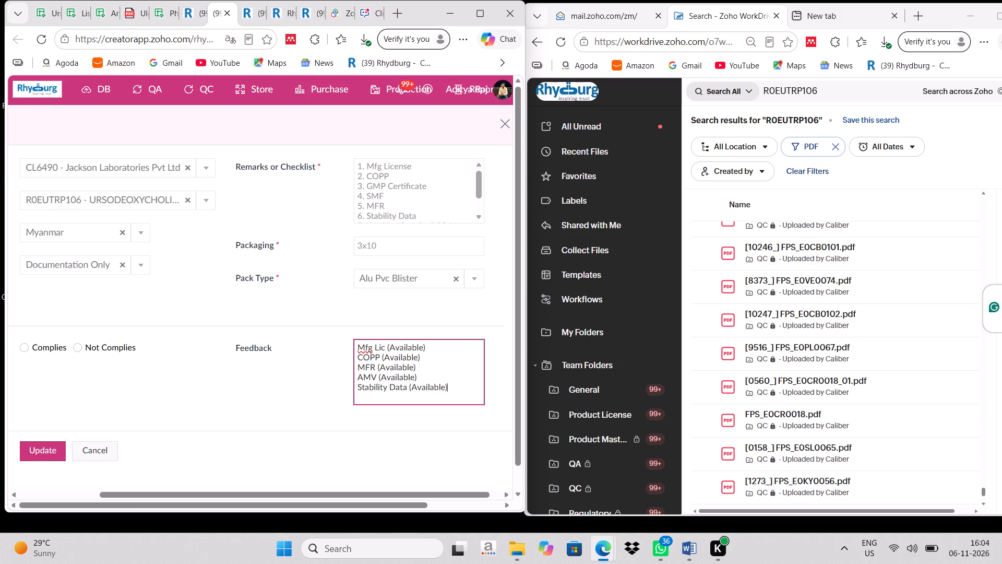
{"action": "scroll", "coordinate": [848, 433], "scroll_direction": "up", "scroll_amount": 5}
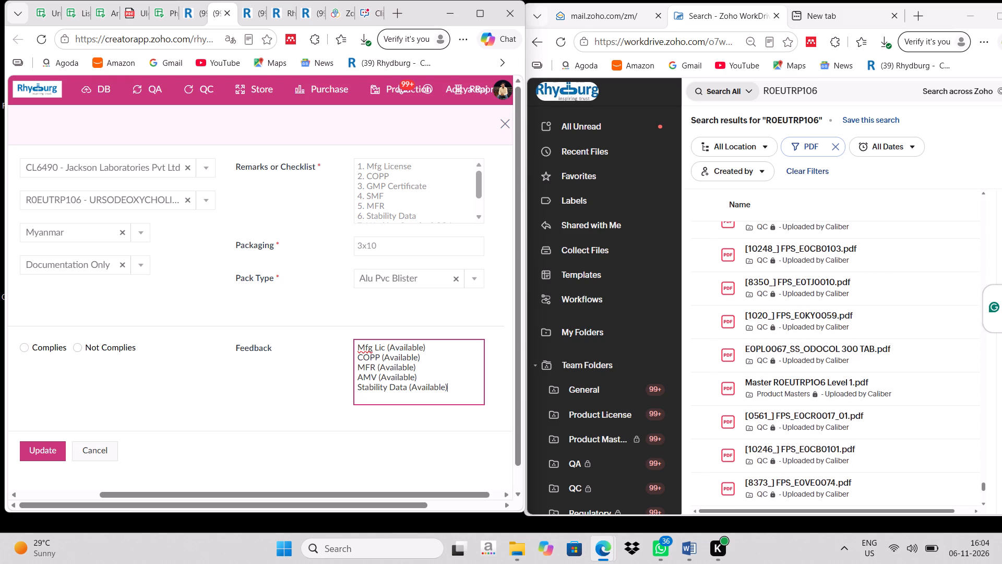
{"action": "scroll", "coordinate": [848, 433], "scroll_direction": "up", "scroll_amount": 6}
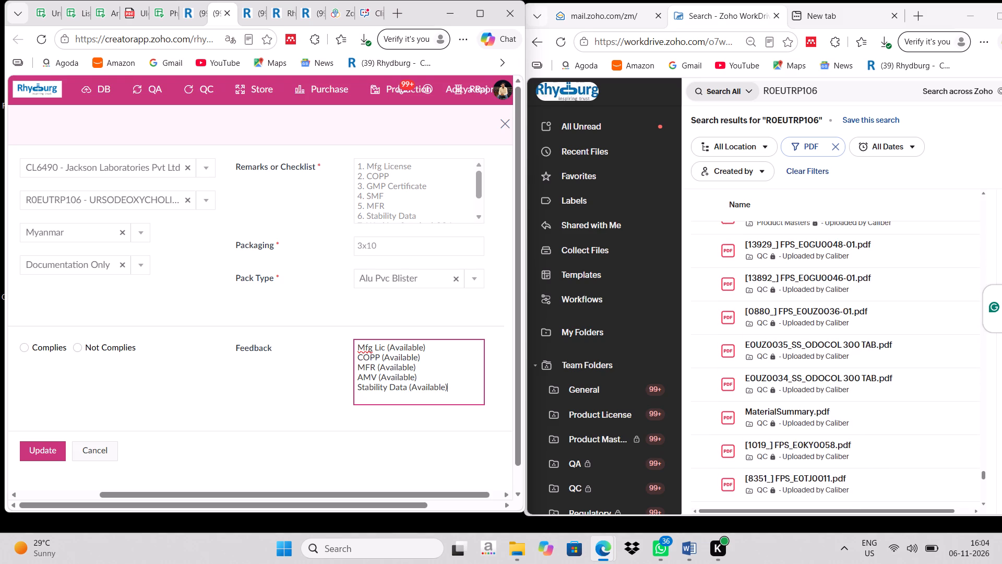
{"action": "scroll", "coordinate": [848, 433], "scroll_direction": "up", "scroll_amount": 6}
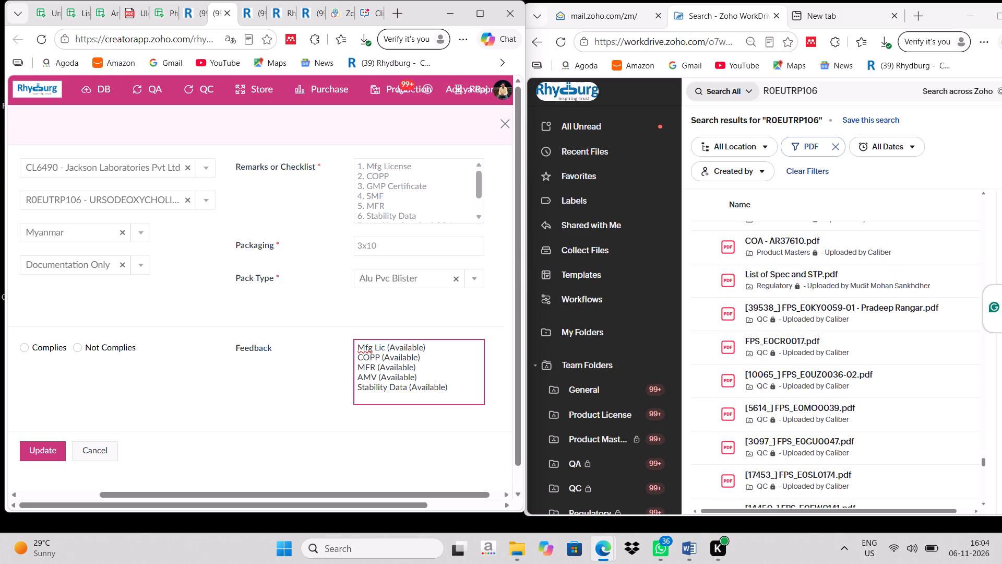
{"action": "scroll", "coordinate": [848, 433], "scroll_direction": "up", "scroll_amount": 6}
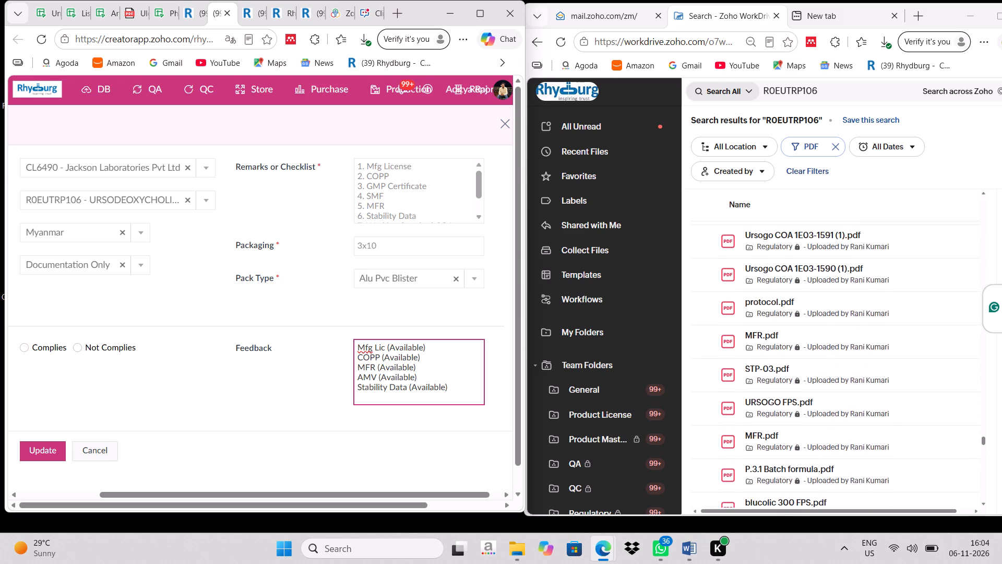
{"action": "scroll", "coordinate": [848, 433], "scroll_direction": "up", "scroll_amount": 7}
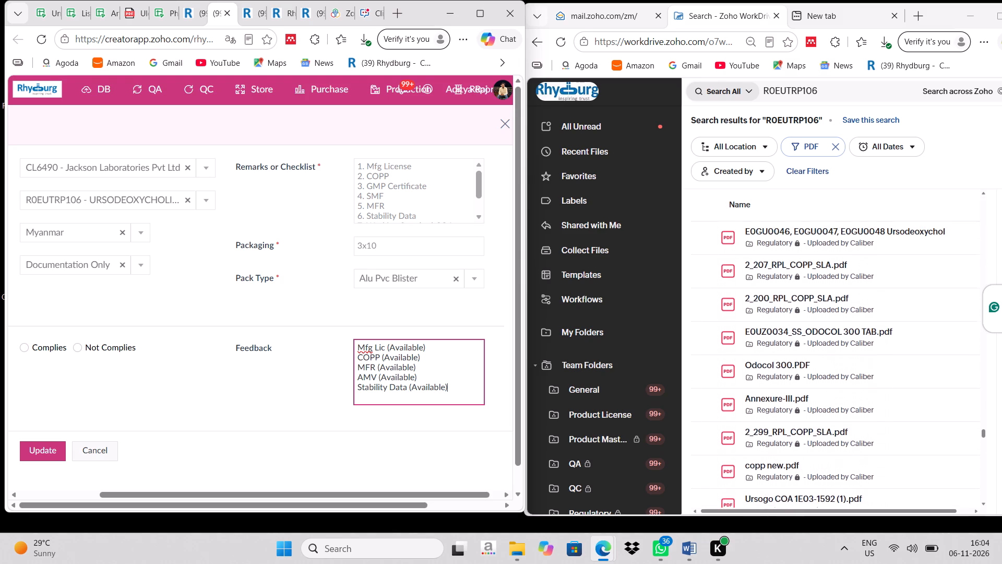
{"action": "scroll", "coordinate": [848, 433], "scroll_direction": "up", "scroll_amount": 4}
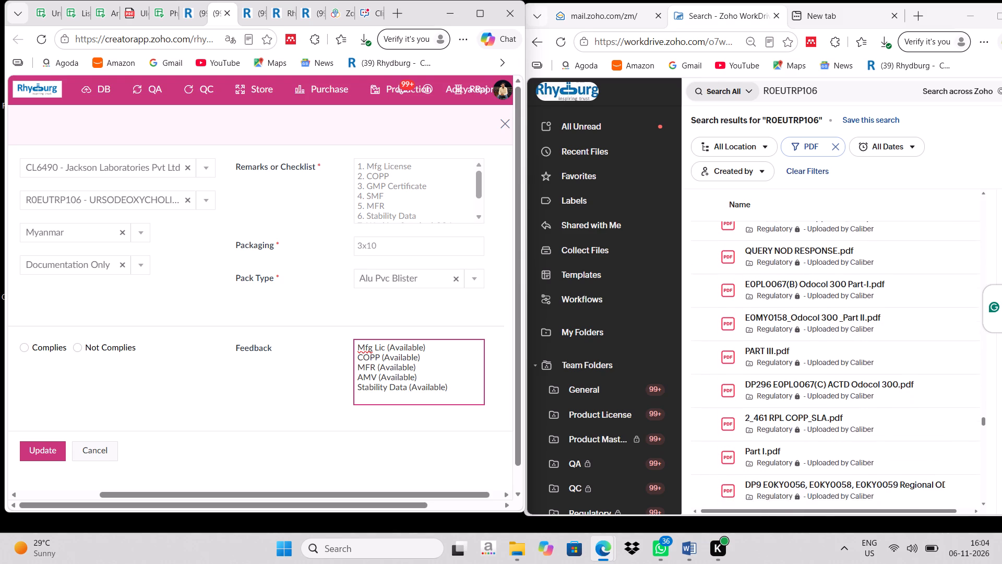
{"action": "scroll", "coordinate": [848, 433], "scroll_direction": "up", "scroll_amount": 3}
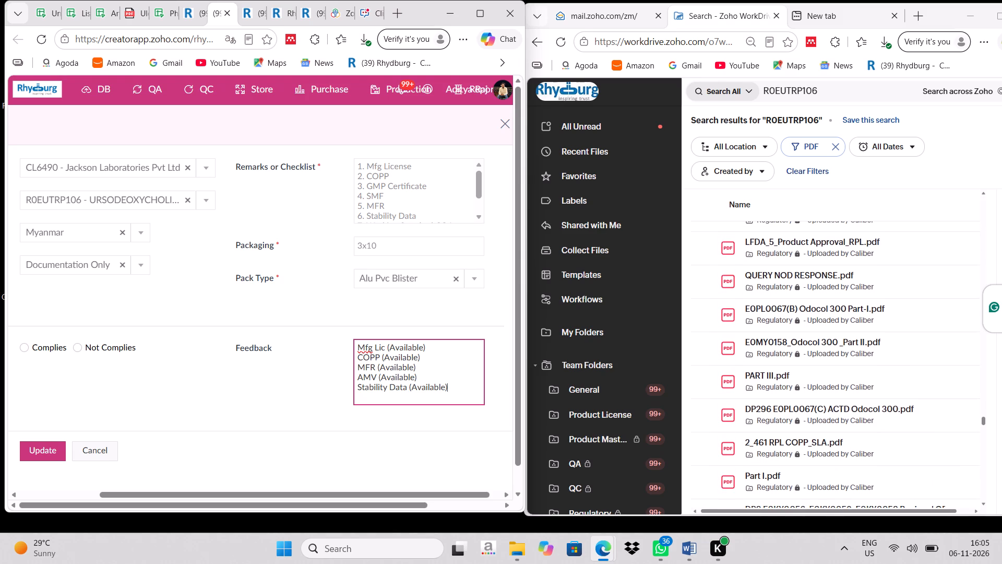
{"action": "scroll", "coordinate": [848, 433], "scroll_direction": "up", "scroll_amount": 2}
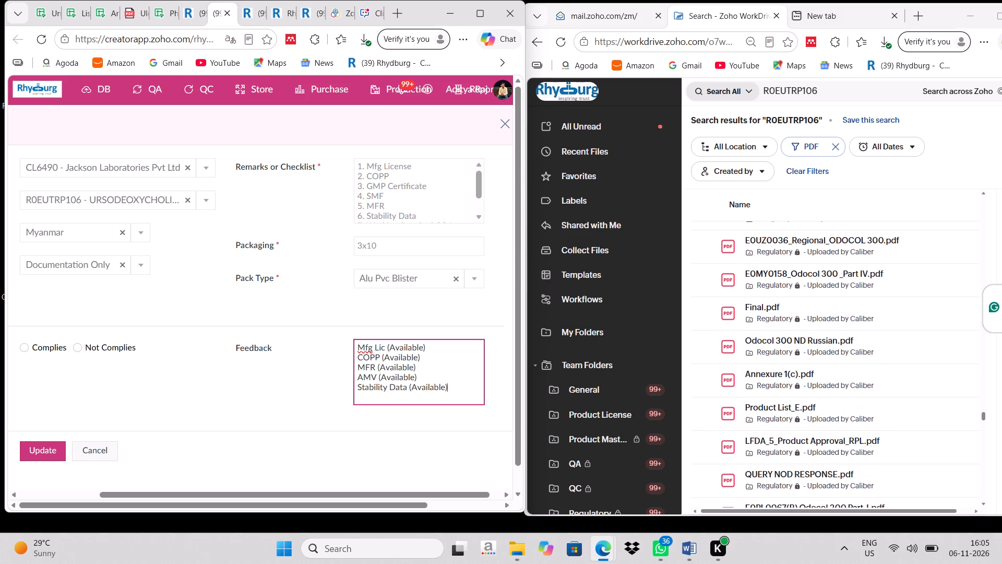
{"action": "scroll", "coordinate": [848, 433], "scroll_direction": "up", "scroll_amount": 3}
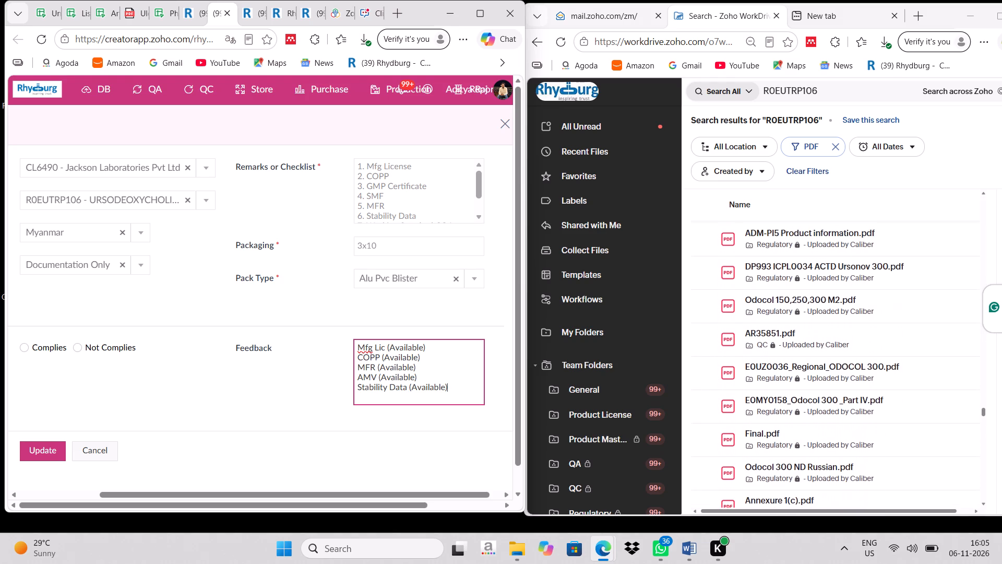
{"action": "scroll", "coordinate": [848, 433], "scroll_direction": "up", "scroll_amount": 2}
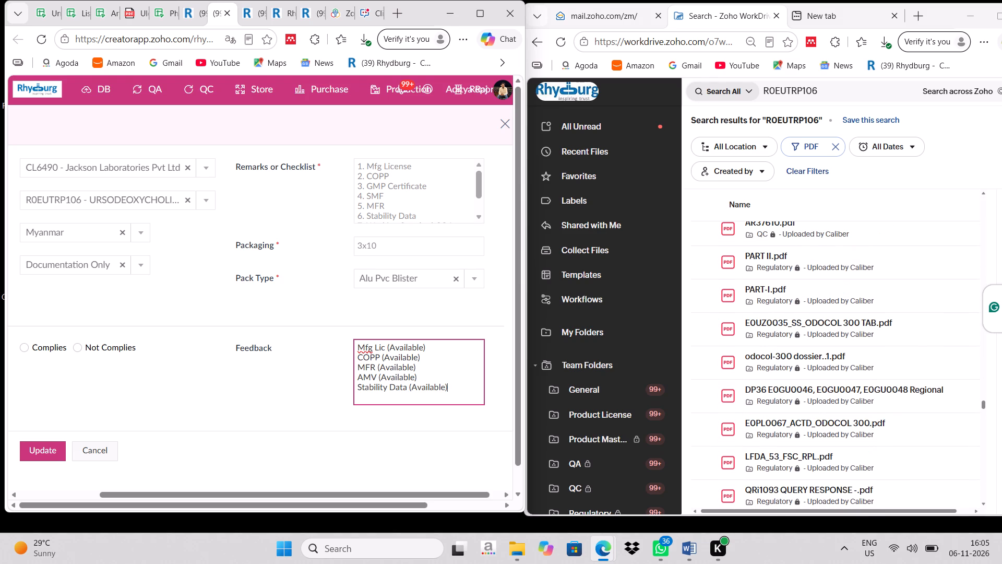
{"action": "scroll", "coordinate": [848, 433], "scroll_direction": "up", "scroll_amount": 4}
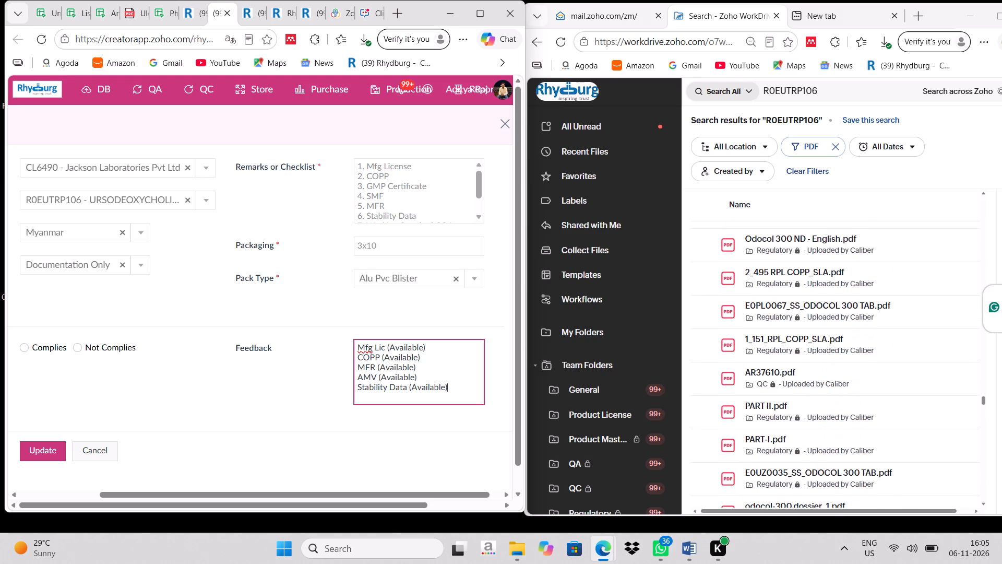
{"action": "scroll", "coordinate": [848, 433], "scroll_direction": "up", "scroll_amount": 3}
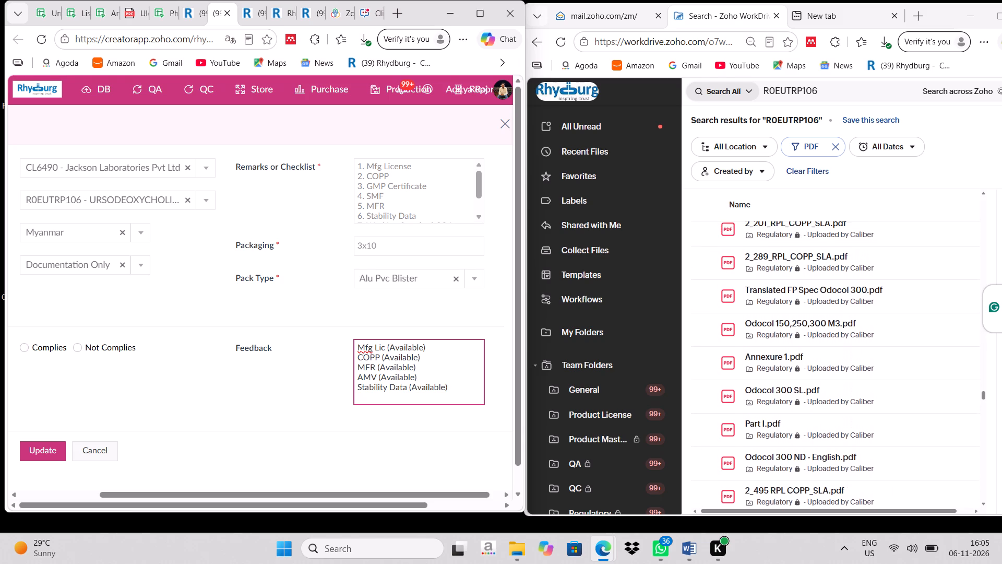
{"action": "scroll", "coordinate": [848, 433], "scroll_direction": "up", "scroll_amount": 3}
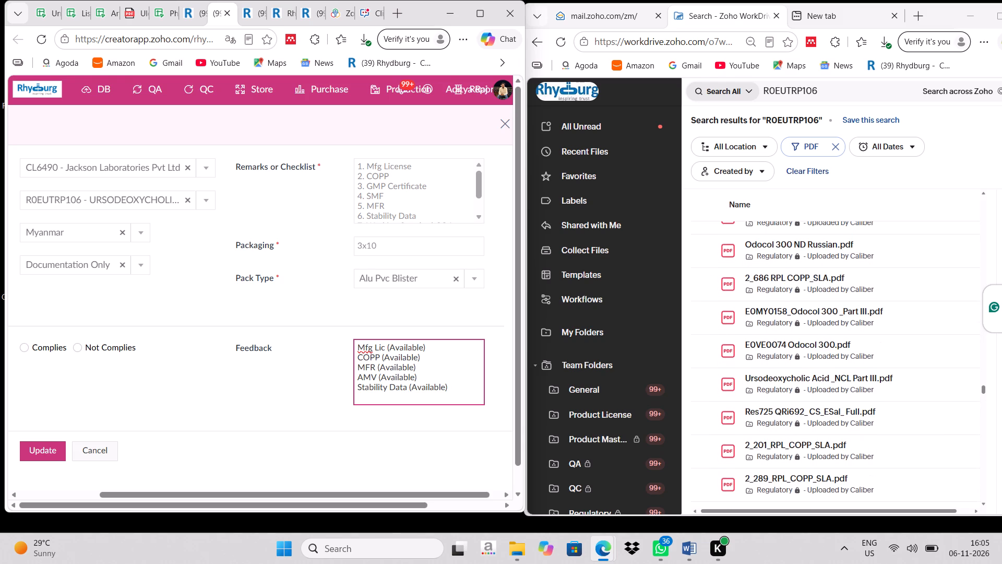
{"action": "scroll", "coordinate": [848, 433], "scroll_direction": "up", "scroll_amount": 3}
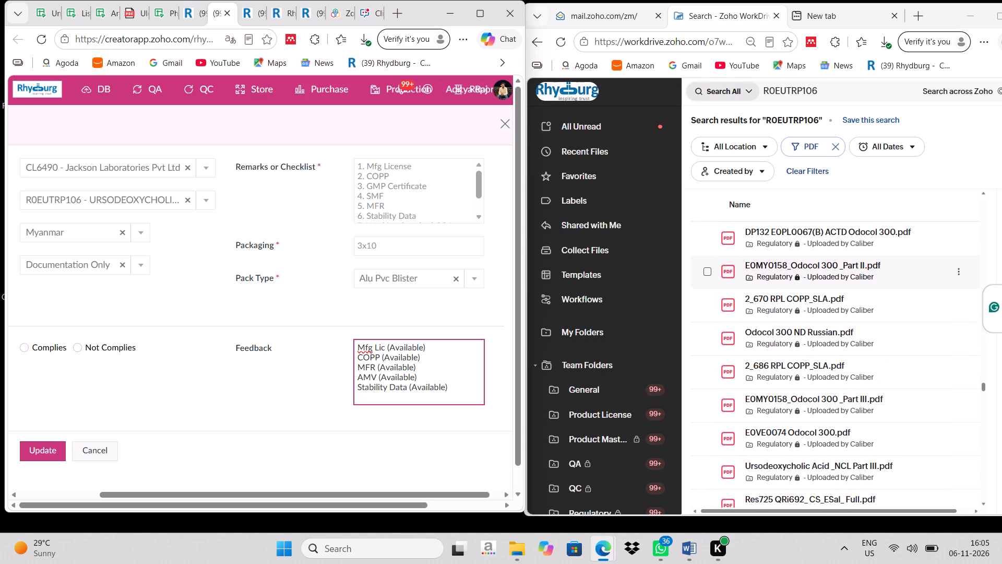
{"action": "scroll", "coordinate": [848, 433], "scroll_direction": "up", "scroll_amount": 3}
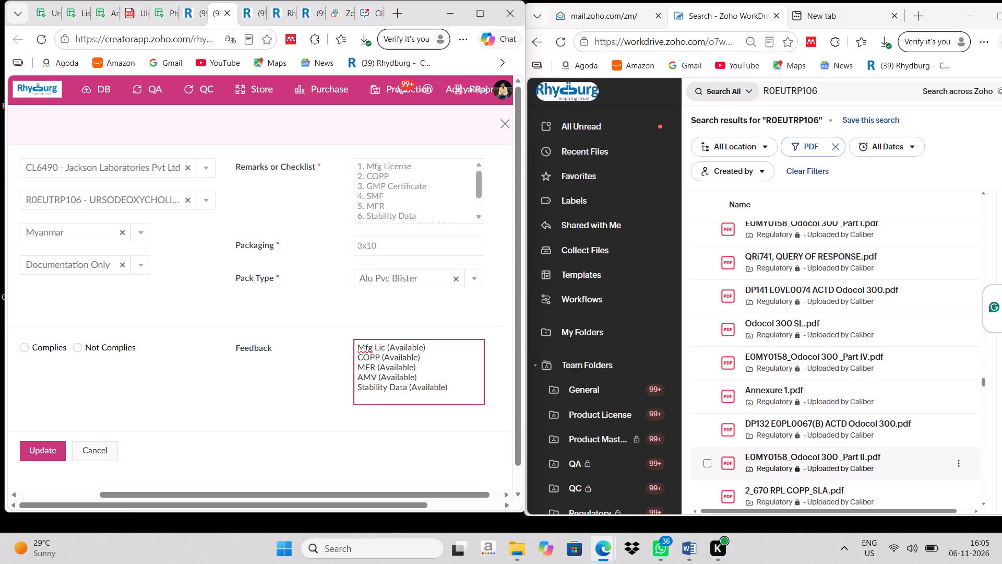
{"action": "scroll", "coordinate": [848, 433], "scroll_direction": "up", "scroll_amount": 4}
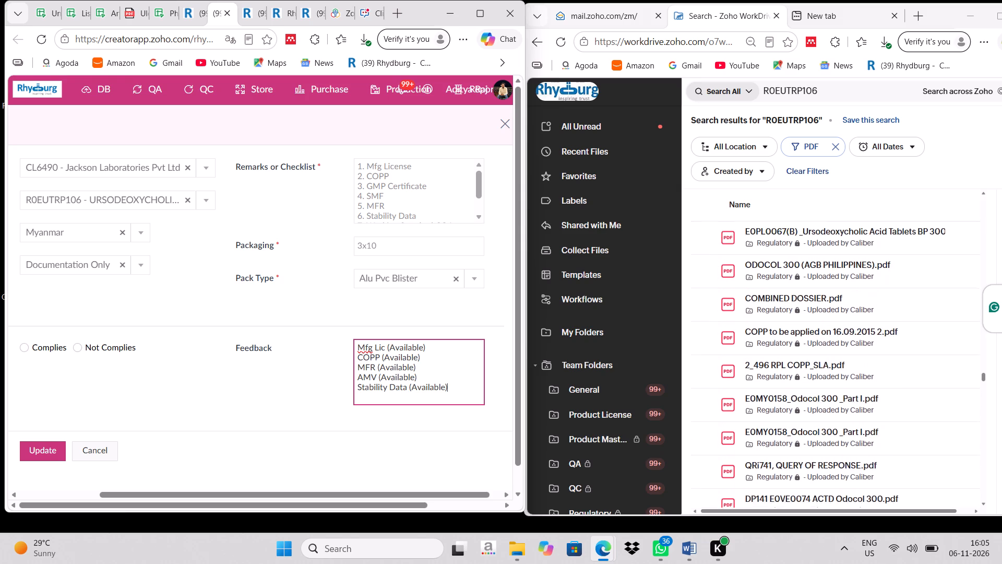
{"action": "scroll", "coordinate": [848, 433], "scroll_direction": "up", "scroll_amount": 4}
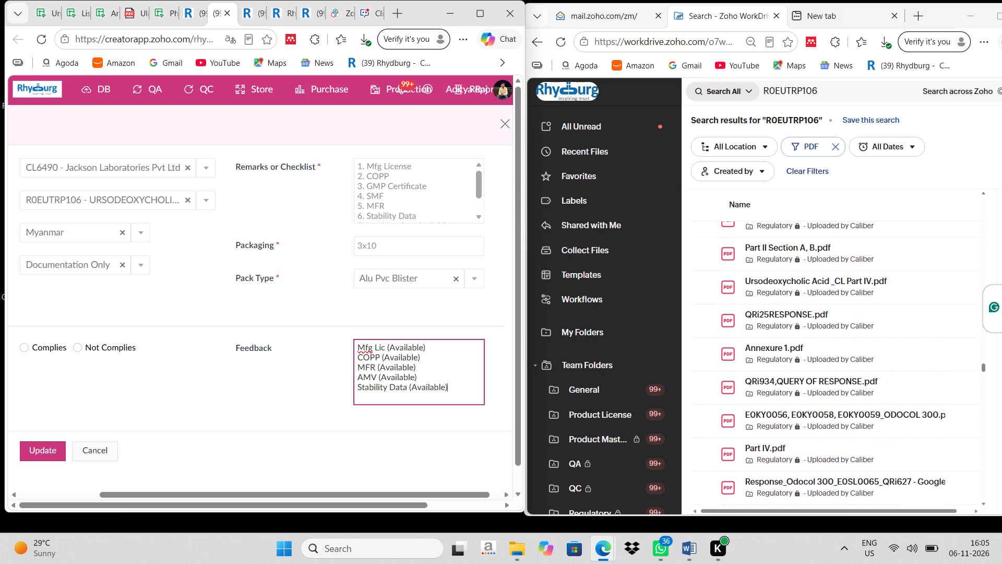
{"action": "scroll", "coordinate": [848, 433], "scroll_direction": "up", "scroll_amount": 4}
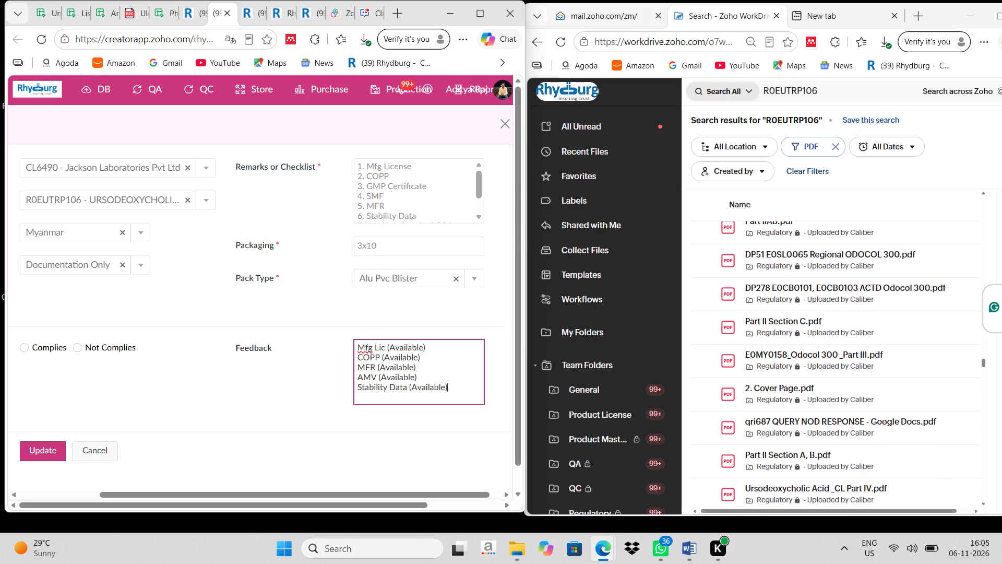
Recheck the R0EUTRP106 PDF results back up to the start of the list for the remaining checklist documents.
{"action": "scroll", "coordinate": [848, 433], "scroll_direction": "up", "scroll_amount": 8}
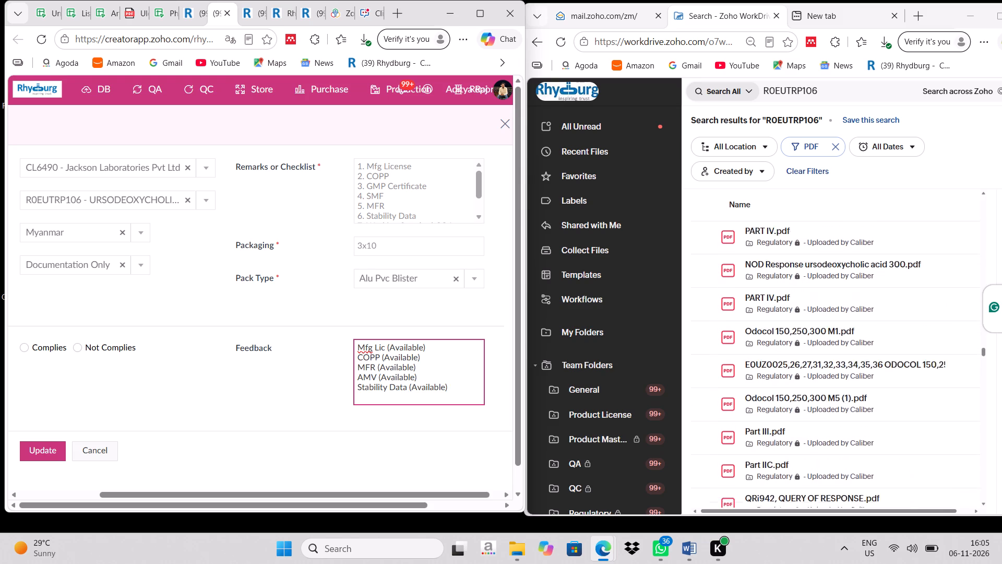
{"action": "scroll", "coordinate": [848, 433], "scroll_direction": "up", "scroll_amount": 5}
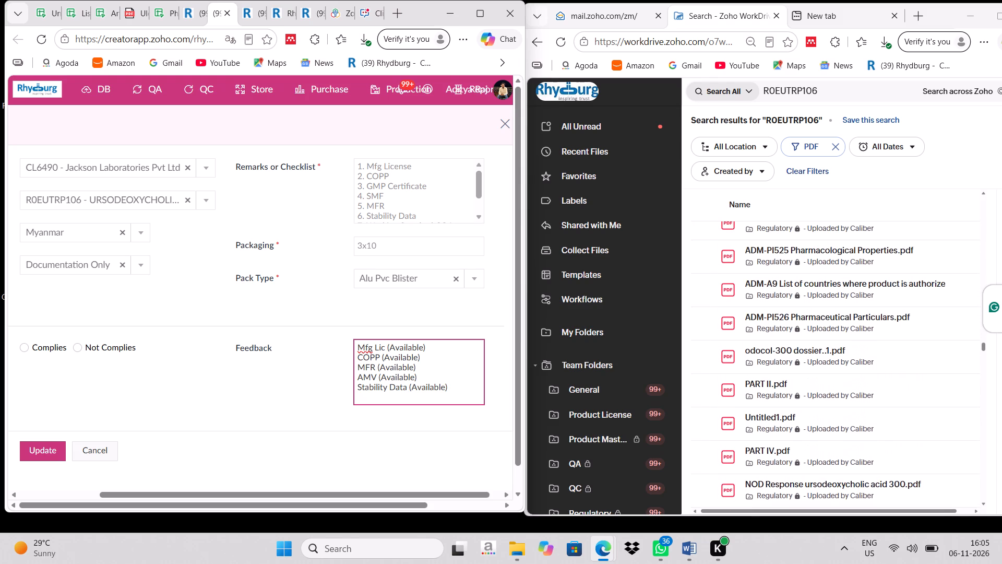
{"action": "scroll", "coordinate": [848, 433], "scroll_direction": "up", "scroll_amount": 5}
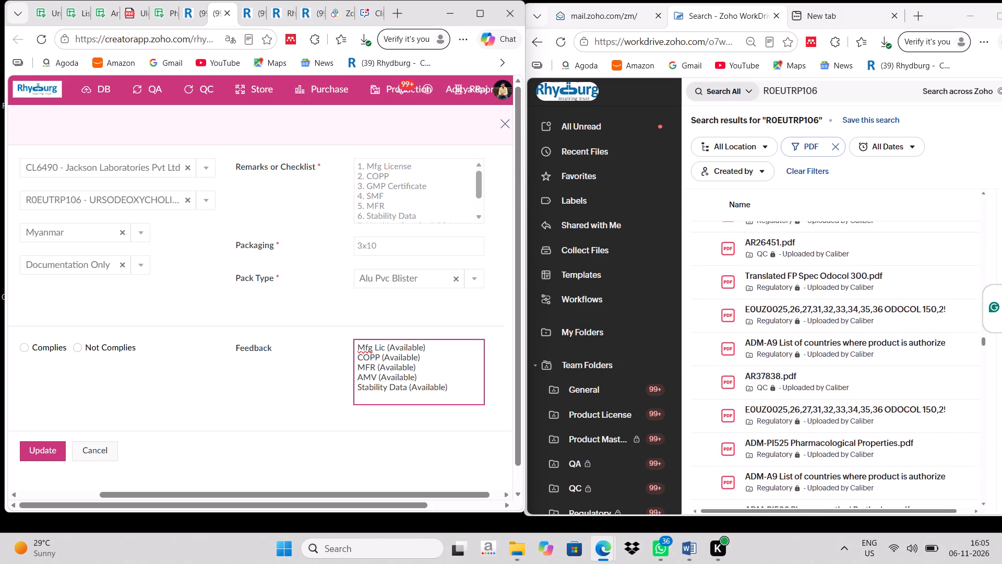
{"action": "scroll", "coordinate": [848, 433], "scroll_direction": "up", "scroll_amount": 5}
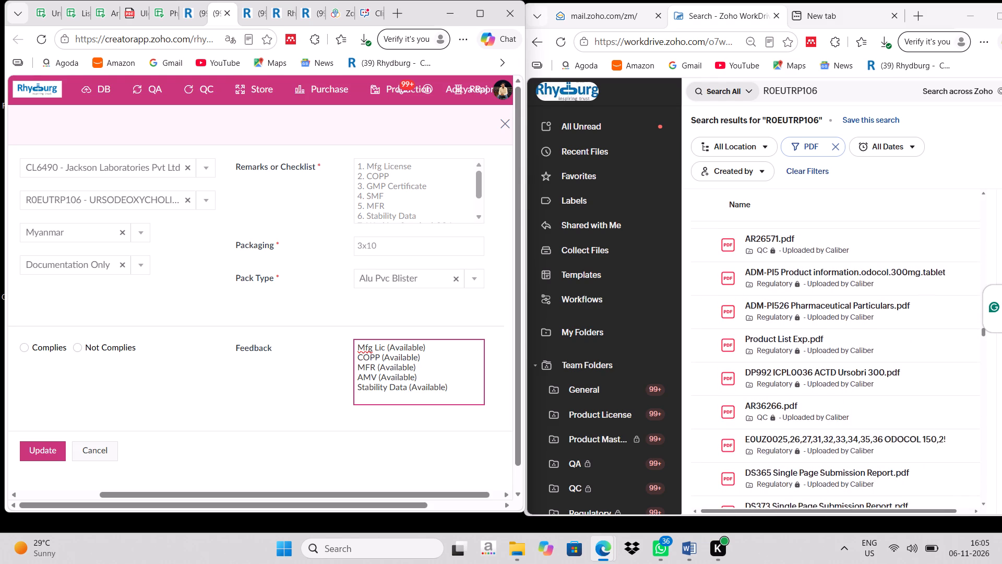
{"action": "scroll", "coordinate": [848, 433], "scroll_direction": "up", "scroll_amount": 5}
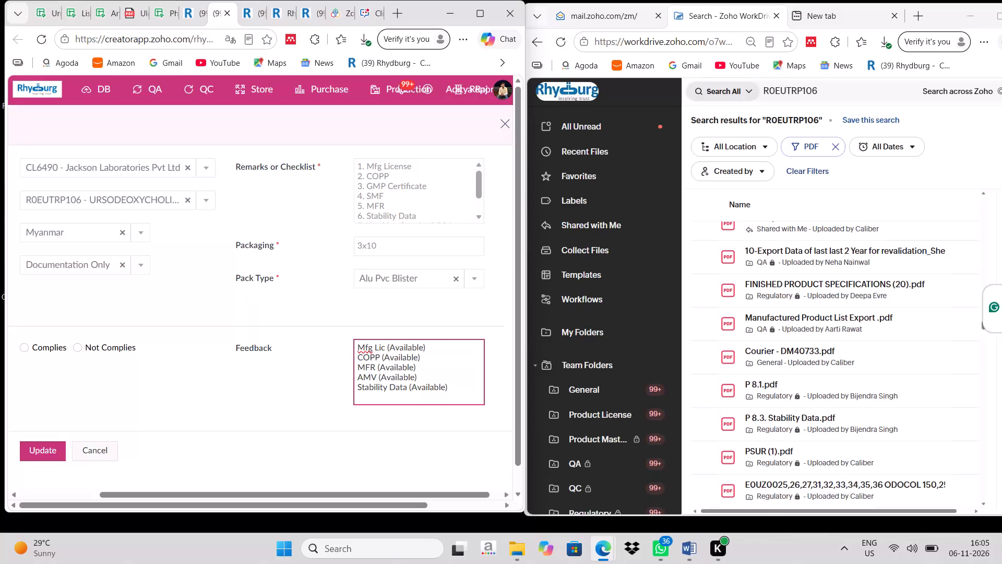
{"action": "scroll", "coordinate": [848, 433], "scroll_direction": "up", "scroll_amount": 8}
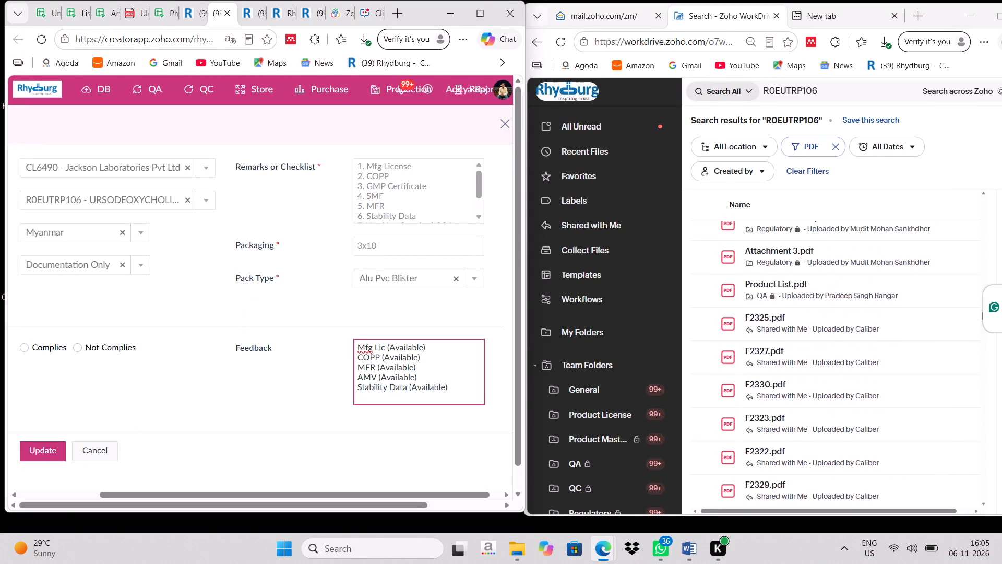
{"action": "scroll", "coordinate": [848, 433], "scroll_direction": "up", "scroll_amount": 10}
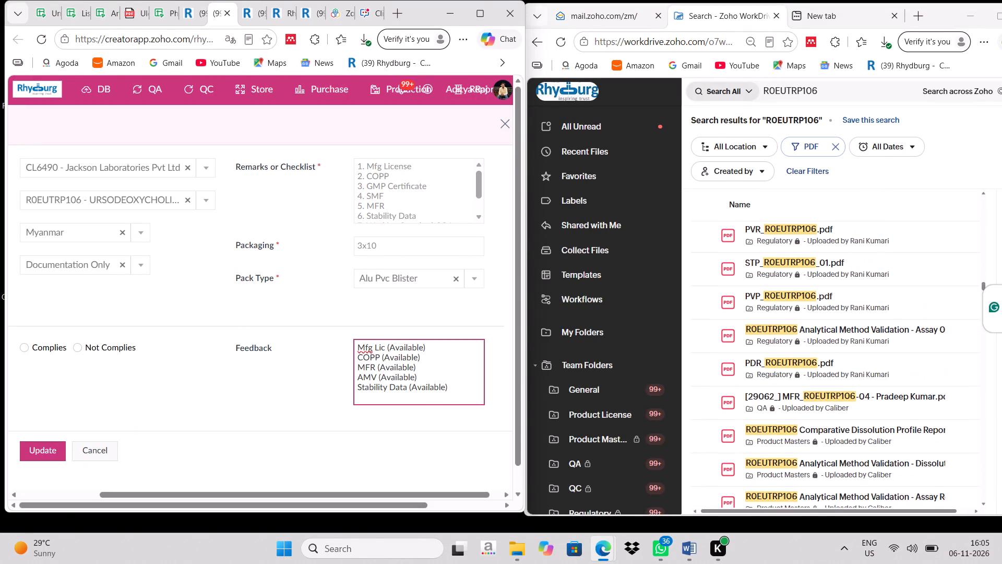
{"action": "scroll", "coordinate": [848, 433], "scroll_direction": "up", "scroll_amount": 5}
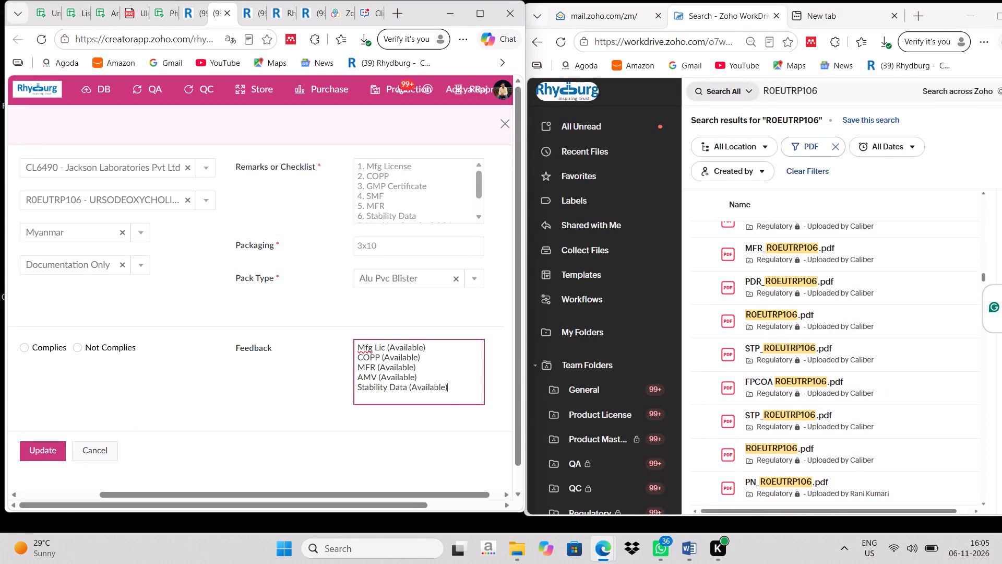
{"action": "scroll", "coordinate": [848, 433], "scroll_direction": "up", "scroll_amount": 9}
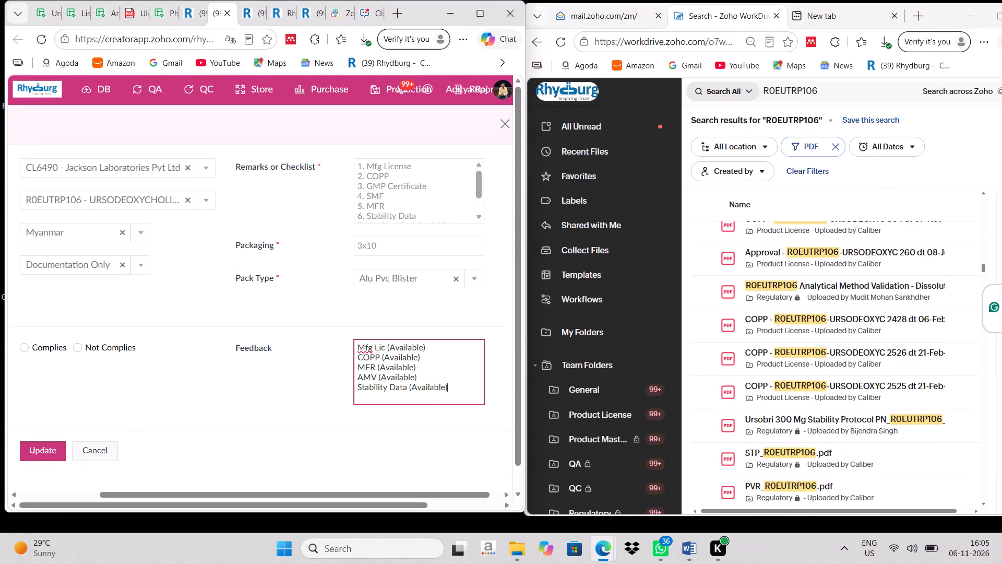
{"action": "scroll", "coordinate": [848, 433], "scroll_direction": "up", "scroll_amount": 5}
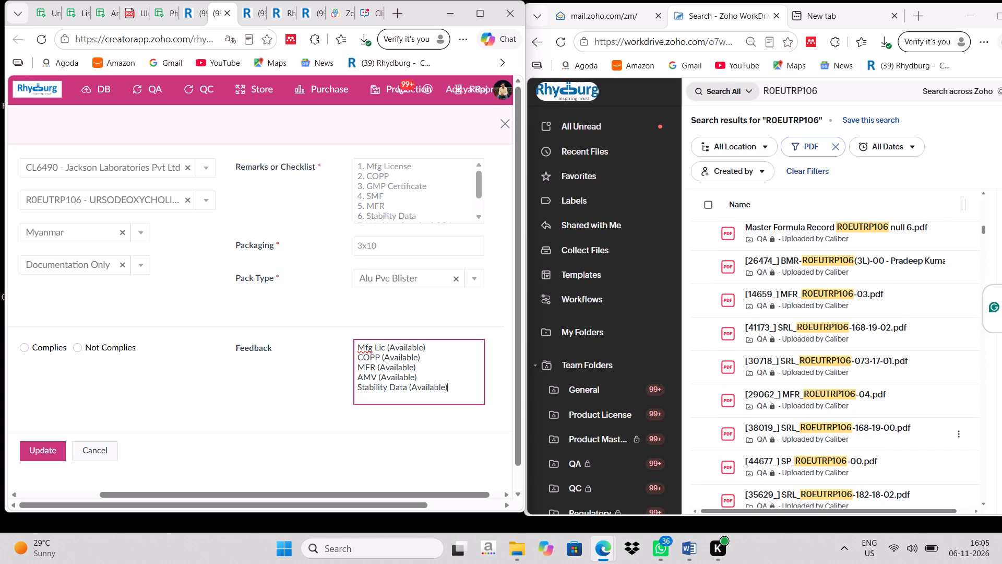
Search the PDF files for "R0EUTRP106 GMP" and look through the results for a GMP certificate.
{"action": "left_click", "coordinate": [822, 91]}
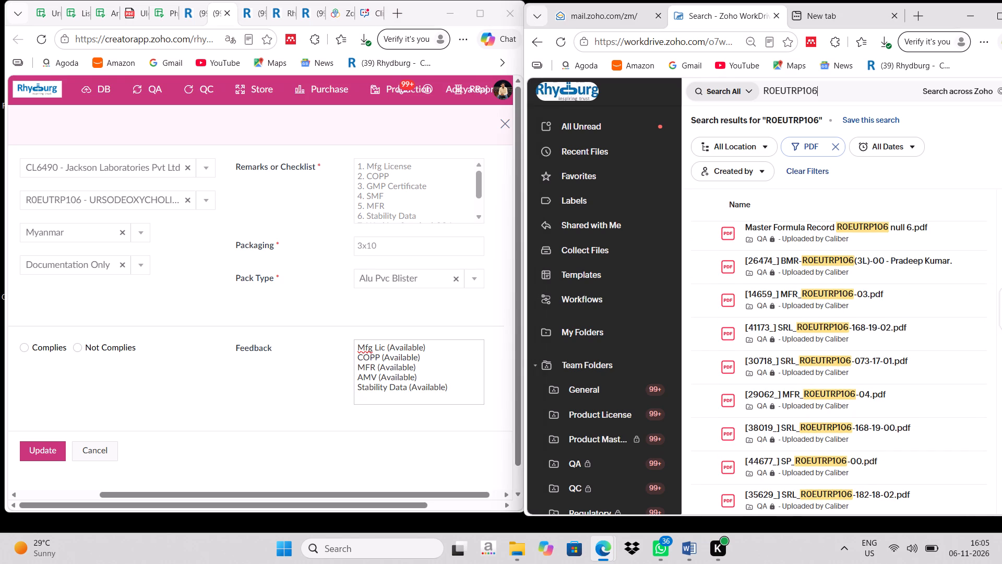
{"action": "key", "text": "space"}
{"action": "type", "text": "GMP"}
{"action": "key", "text": "Return"}
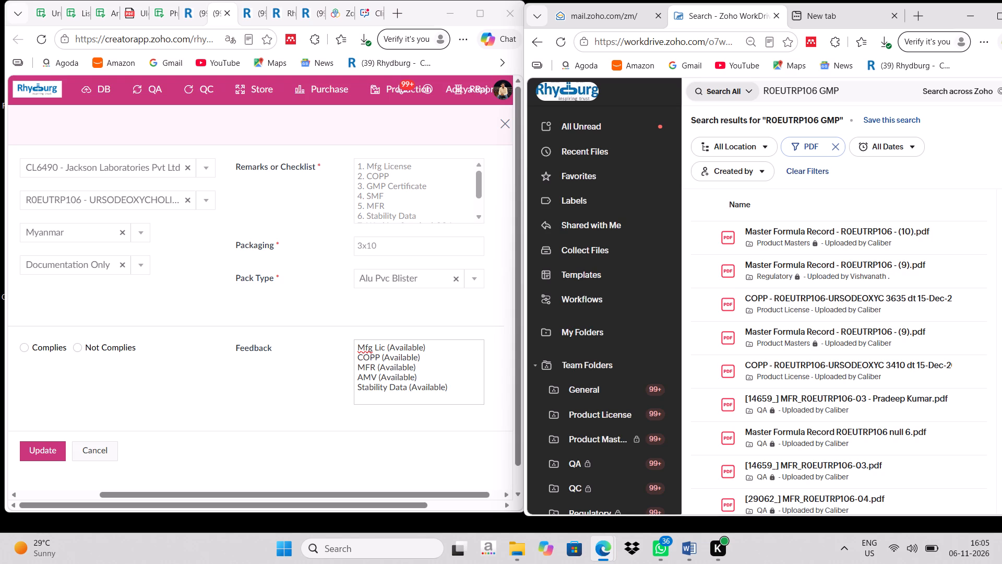
{"action": "scroll", "coordinate": [845, 297], "scroll_direction": "down", "scroll_amount": 6}
{"action": "scroll", "coordinate": [855, 367], "scroll_direction": "down", "scroll_amount": 8}
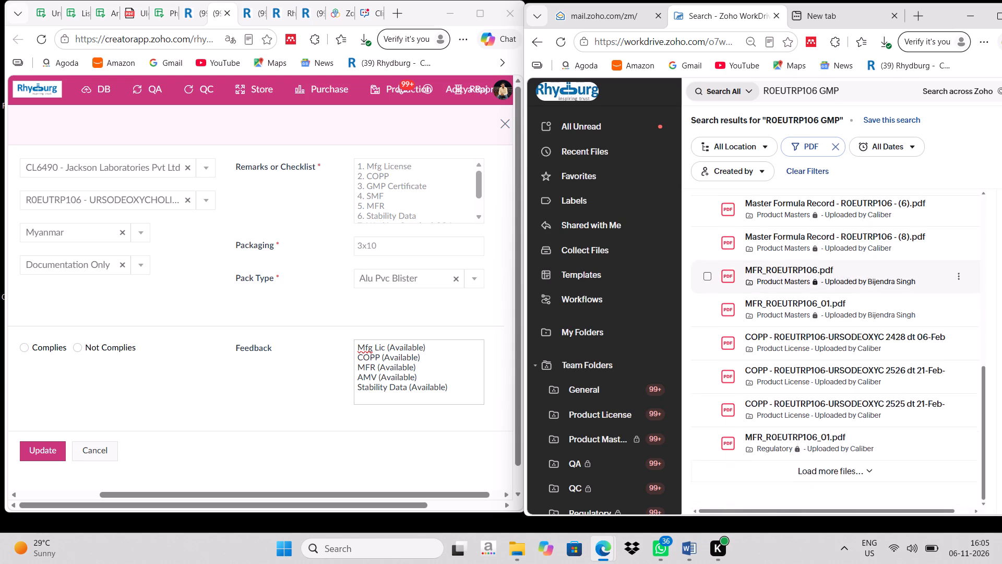
{"action": "scroll", "coordinate": [855, 367], "scroll_direction": "down", "scroll_amount": 14}
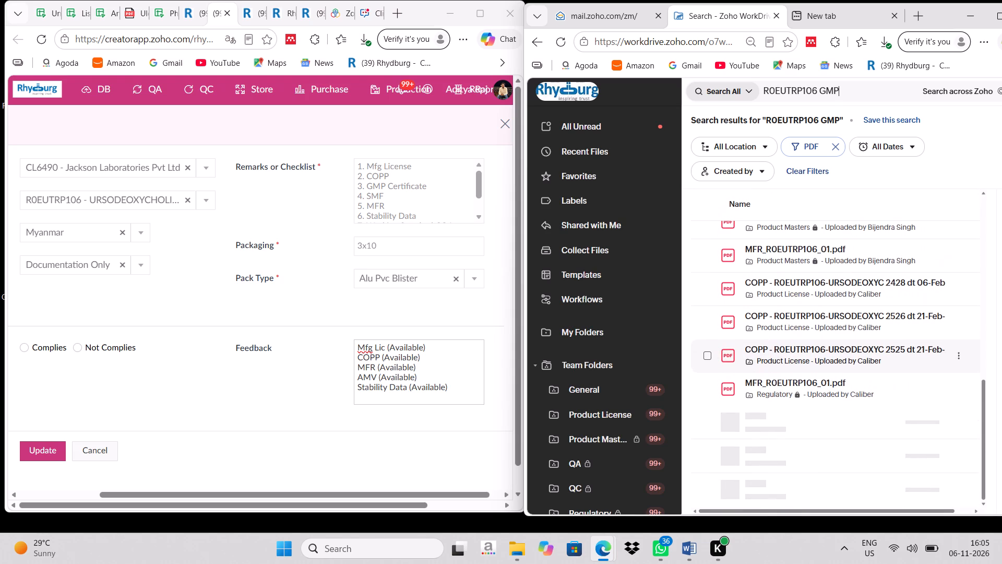
{"action": "scroll", "coordinate": [855, 367], "scroll_direction": "down", "scroll_amount": 9}
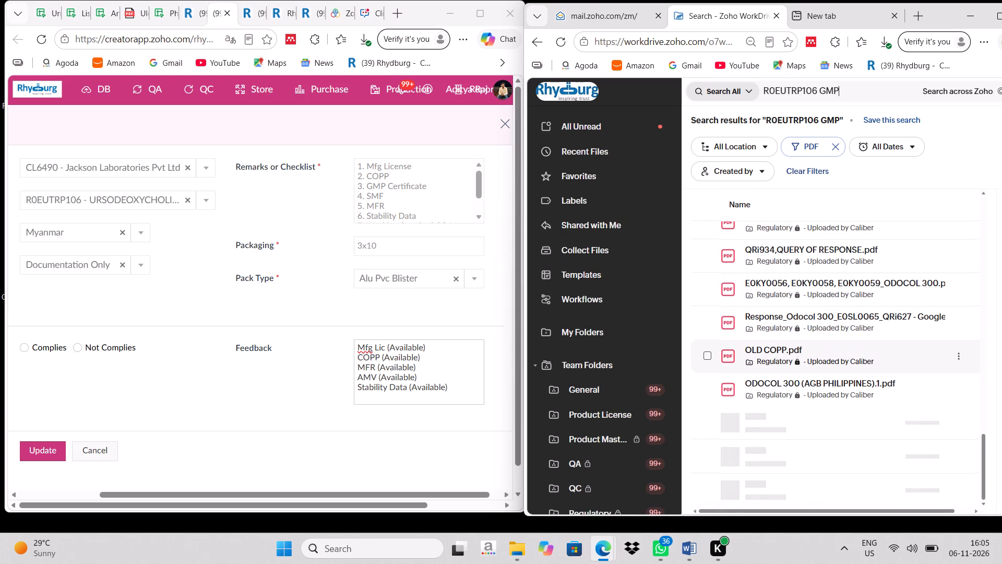
{"action": "scroll", "coordinate": [855, 367], "scroll_direction": "down", "scroll_amount": 8}
{"action": "scroll", "coordinate": [916, 378], "scroll_direction": "down", "scroll_amount": 7}
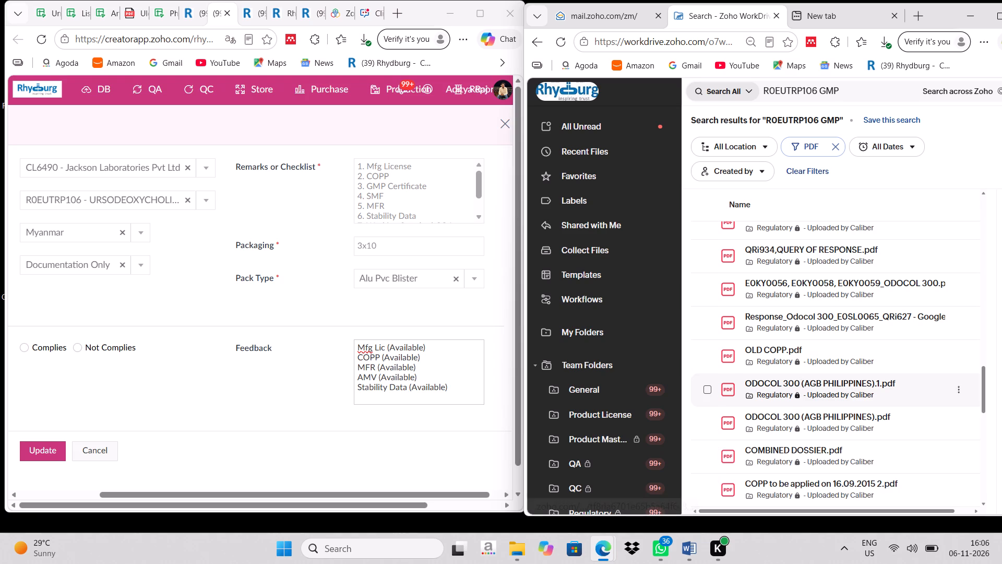
{"action": "scroll", "coordinate": [916, 378], "scroll_direction": "down", "scroll_amount": 4}
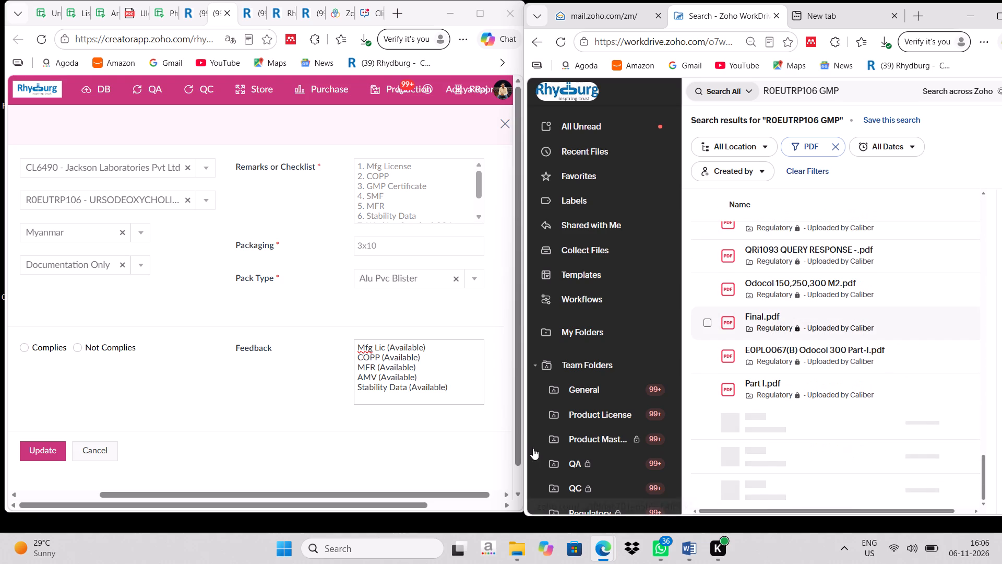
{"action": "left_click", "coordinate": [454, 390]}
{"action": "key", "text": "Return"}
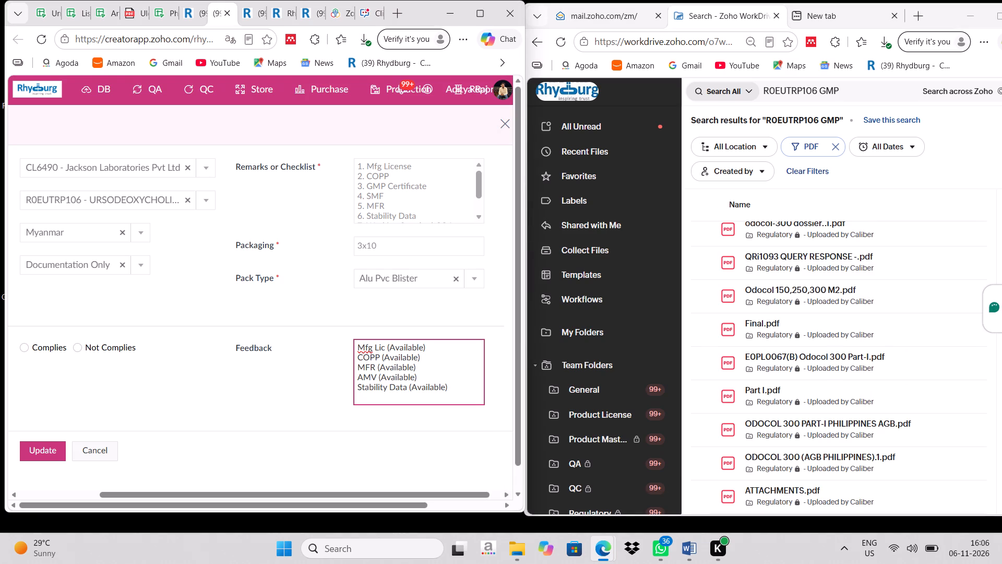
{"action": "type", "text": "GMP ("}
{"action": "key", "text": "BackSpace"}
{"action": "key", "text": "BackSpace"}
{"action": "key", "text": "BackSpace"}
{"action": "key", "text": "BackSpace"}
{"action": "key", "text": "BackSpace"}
Check the remaining checklist items and search the PDF files for "R0EUTRP106 Analytical".
{"action": "scroll", "coordinate": [402, 200], "scroll_direction": "down", "scroll_amount": 1}
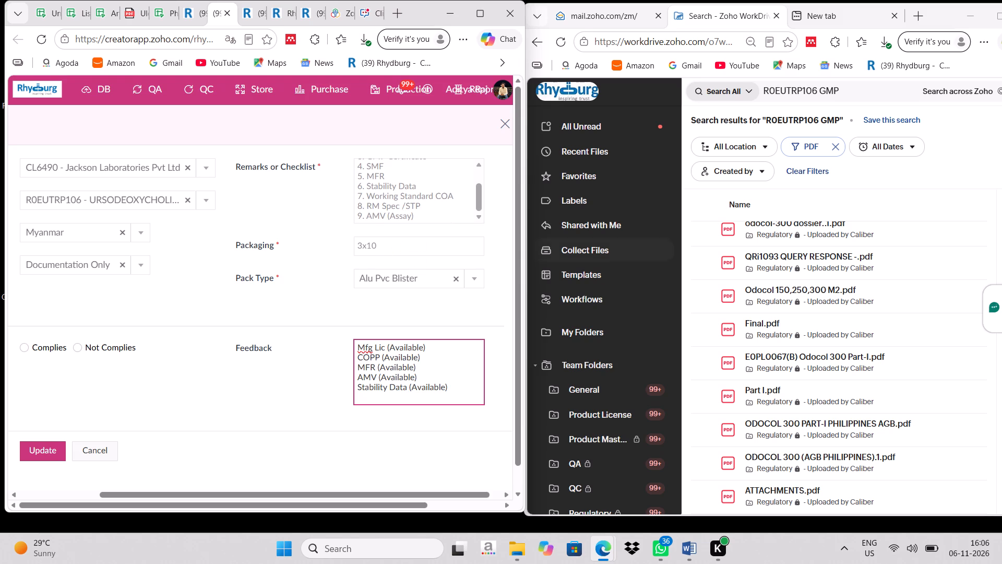
{"action": "scroll", "coordinate": [866, 349], "scroll_direction": "down", "scroll_amount": 6}
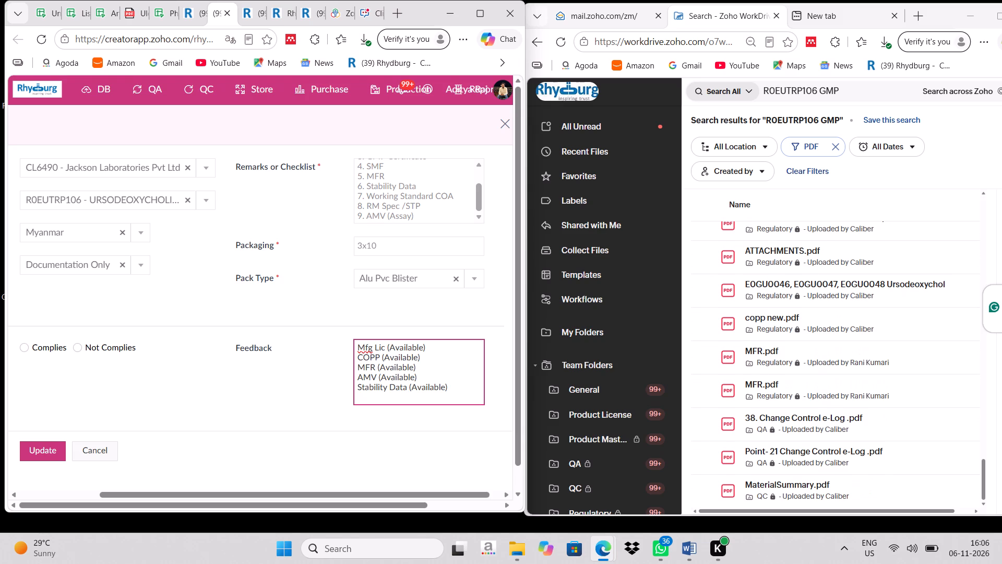
{"action": "left_click", "coordinate": [844, 90]}
{"action": "key", "text": "BackSpace"}
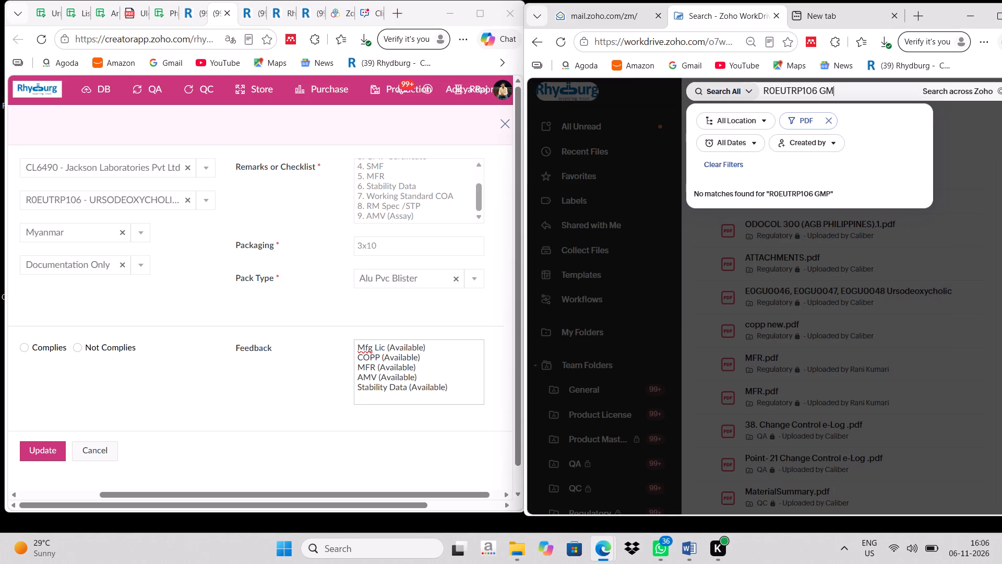
{"action": "key", "text": "BackSpace"}
{"action": "key", "text": "BackSpace"}
{"action": "key", "text": "BackSpace"}
{"action": "key", "text": "space"}
{"action": "type", "text": "Analytical"}
{"action": "key", "text": "Return"}
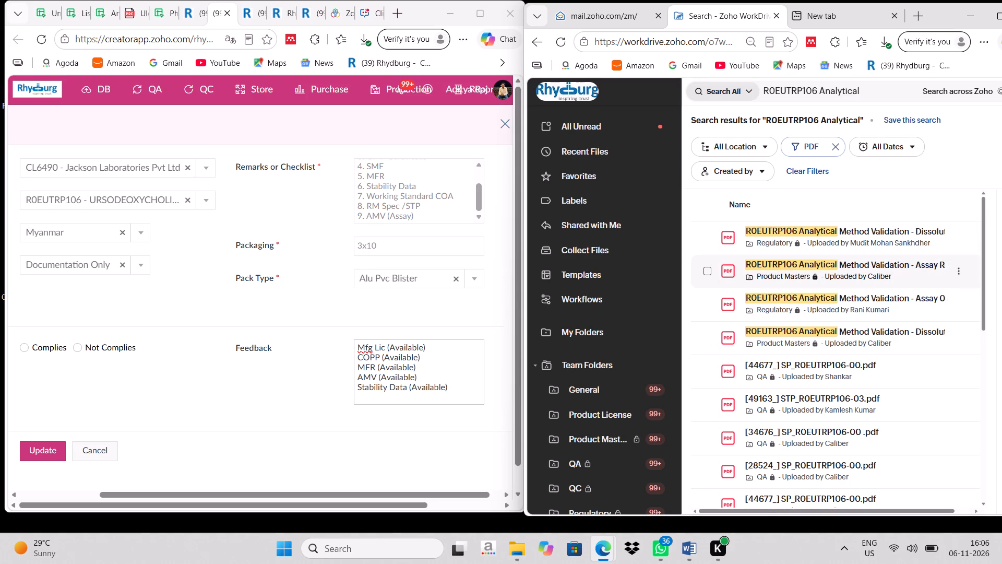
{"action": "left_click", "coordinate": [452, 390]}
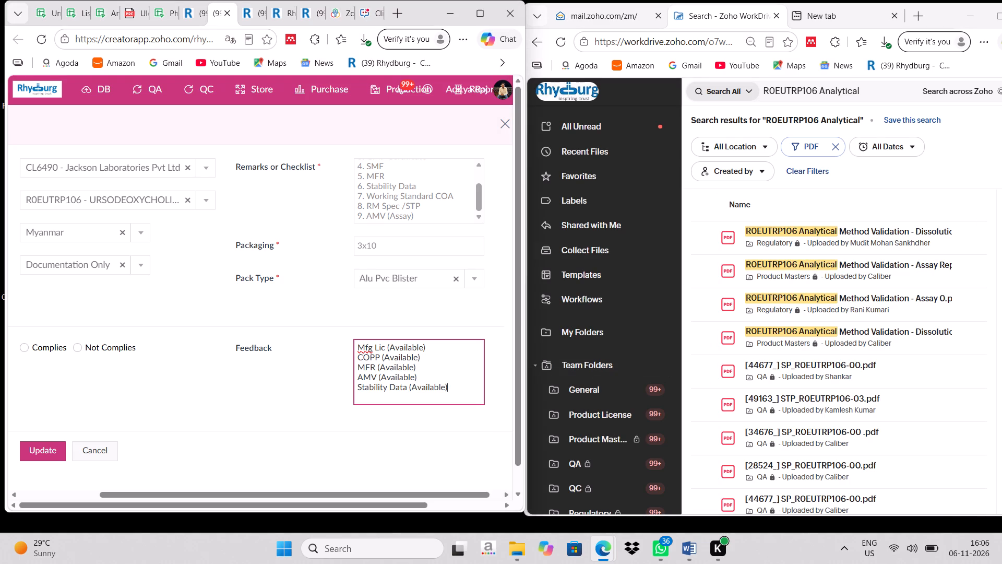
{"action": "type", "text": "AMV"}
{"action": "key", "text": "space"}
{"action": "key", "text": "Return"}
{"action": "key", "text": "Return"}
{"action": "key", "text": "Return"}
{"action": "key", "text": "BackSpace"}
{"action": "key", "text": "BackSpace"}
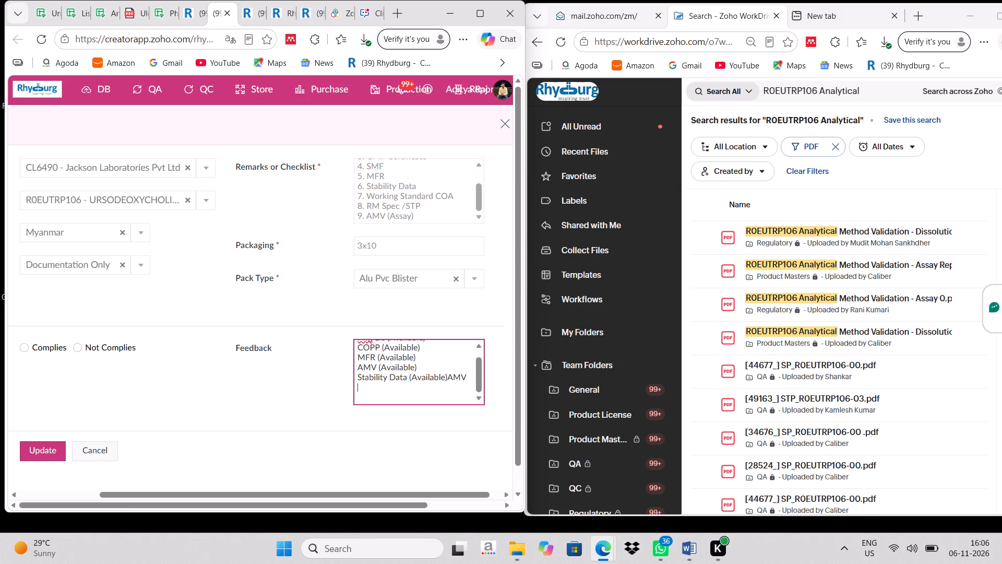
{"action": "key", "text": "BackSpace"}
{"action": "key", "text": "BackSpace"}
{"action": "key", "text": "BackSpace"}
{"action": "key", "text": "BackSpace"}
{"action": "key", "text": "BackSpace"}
Add "AMV (Available)" as the feedback line below the Stability Data entry.
{"action": "key", "text": "Return"}
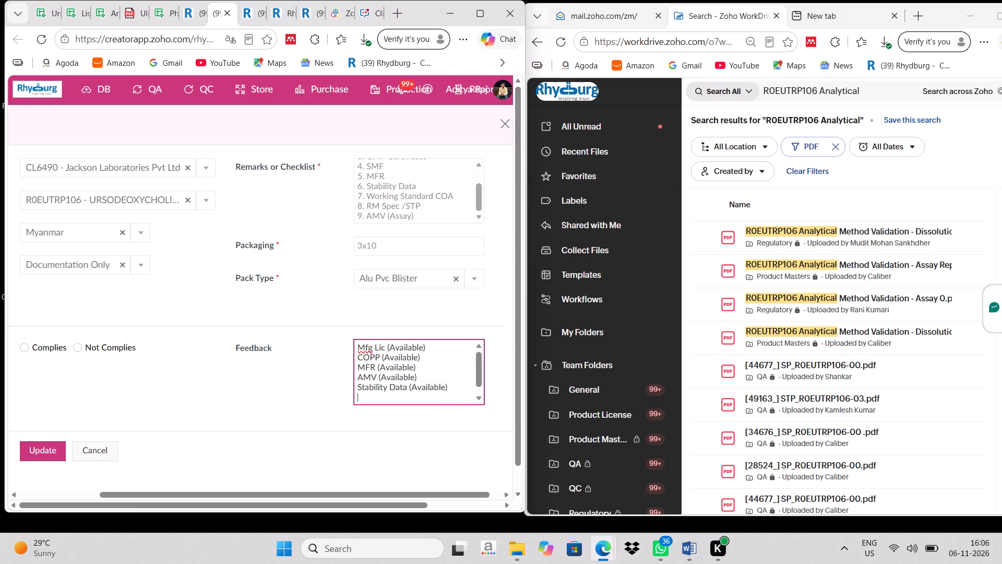
{"action": "type", "text": "AMV (A"}
{"action": "type", "text": "vailable)"}
{"action": "key", "text": "Return"}
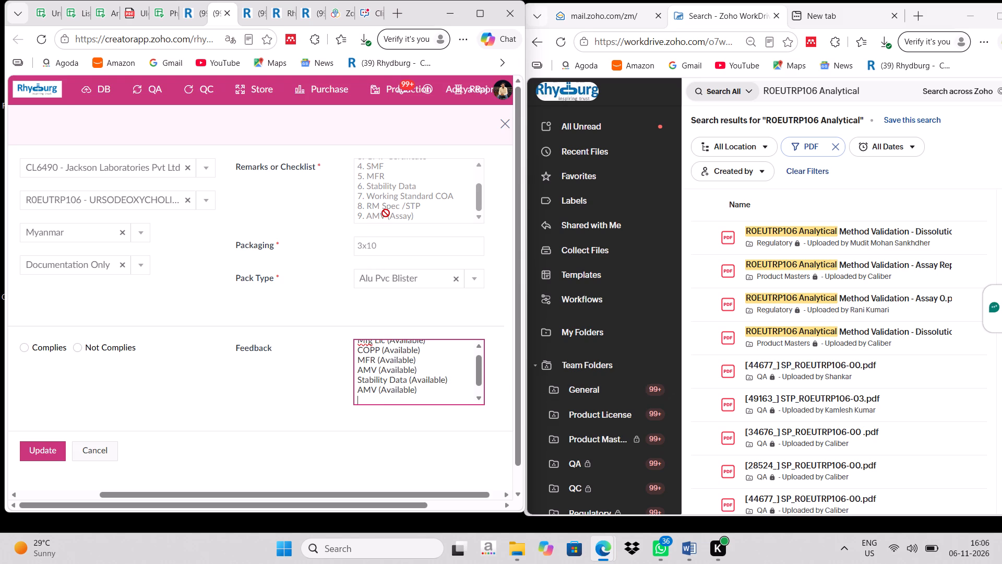
Add "RM Spec/STP (Available)" as the feedback line below the last AMV entry.
{"action": "scroll", "coordinate": [386, 213], "scroll_direction": "down", "scroll_amount": 1}
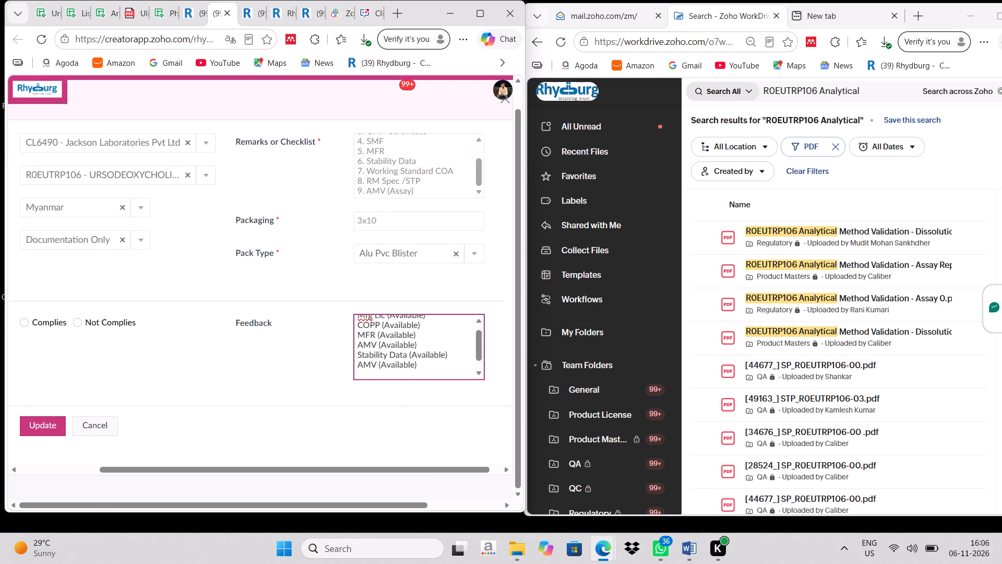
{"action": "key", "text": "shift+e"}
{"action": "key", "text": "BackSpace"}
{"action": "key", "text": "shift+r"}
{"action": "type", "text": "M Spec"}
{"action": "key", "text": "slash"}
{"action": "type", "text": "STP (Available)"}
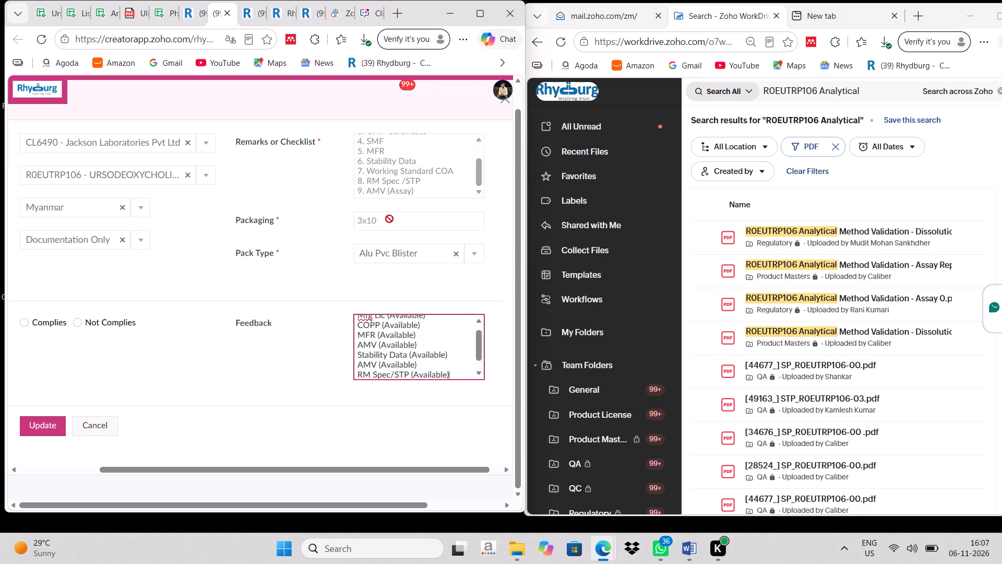
Compare the feedback entries with the Remarks or Checklist items to identify which documents still need an entry.
{"action": "scroll", "coordinate": [392, 168], "scroll_direction": "down", "scroll_amount": 1}
{"action": "scroll", "coordinate": [391, 367], "scroll_direction": "up", "scroll_amount": 1}
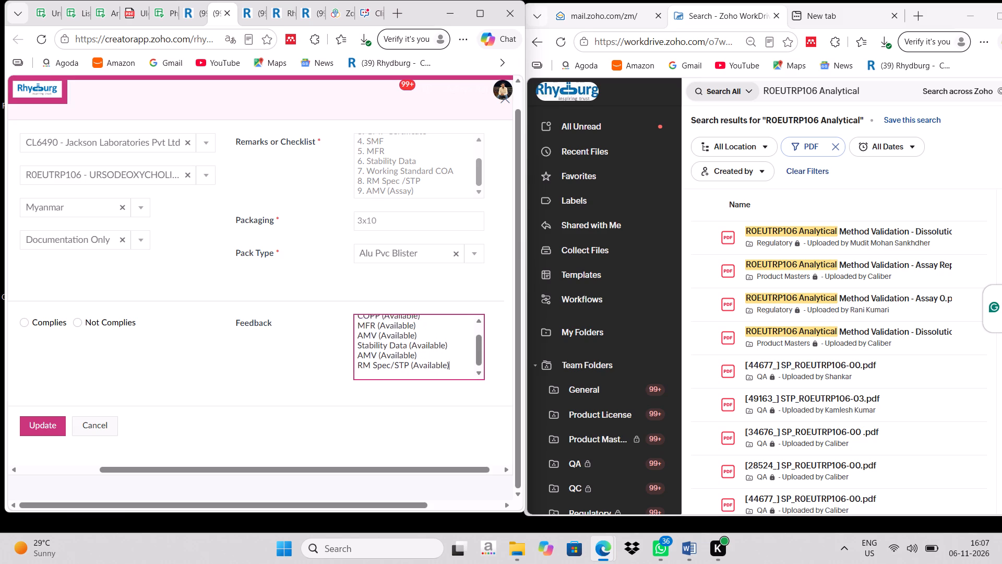
{"action": "scroll", "coordinate": [391, 367], "scroll_direction": "up", "scroll_amount": 1}
{"action": "left_click", "coordinate": [427, 321]}
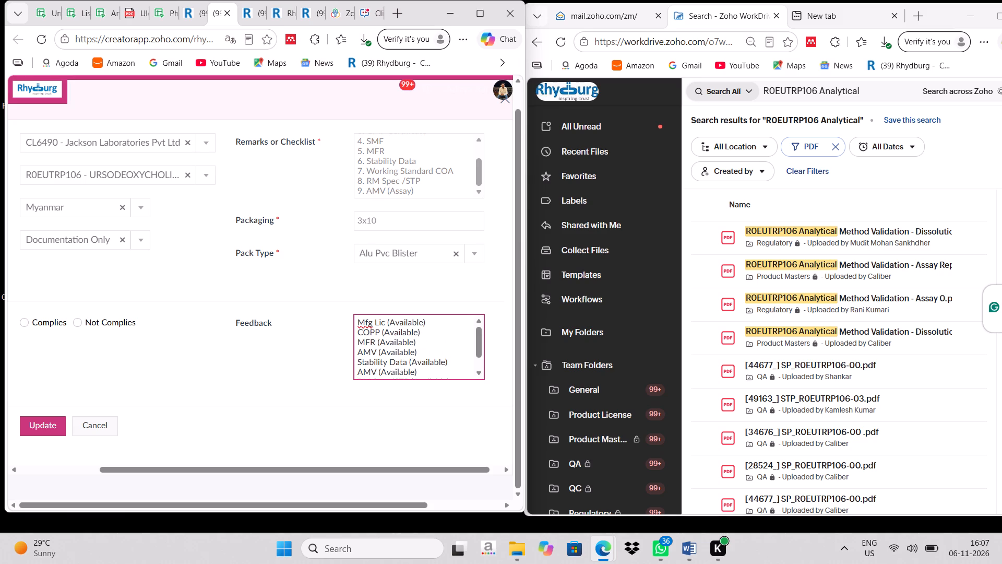
{"action": "key", "text": "Down"}
{"action": "key", "text": "Down"}
{"action": "key", "text": "Down"}
{"action": "key", "text": "Up"}
{"action": "key", "text": "Up"}
{"action": "key", "text": "Up"}
{"action": "key", "text": "Down"}
{"action": "key", "text": "Down"}
{"action": "key", "text": "Down"}
{"action": "key", "text": "Down"}
{"action": "key", "text": "Down"}
{"action": "key", "text": "Down"}
{"action": "key", "text": "Down"}
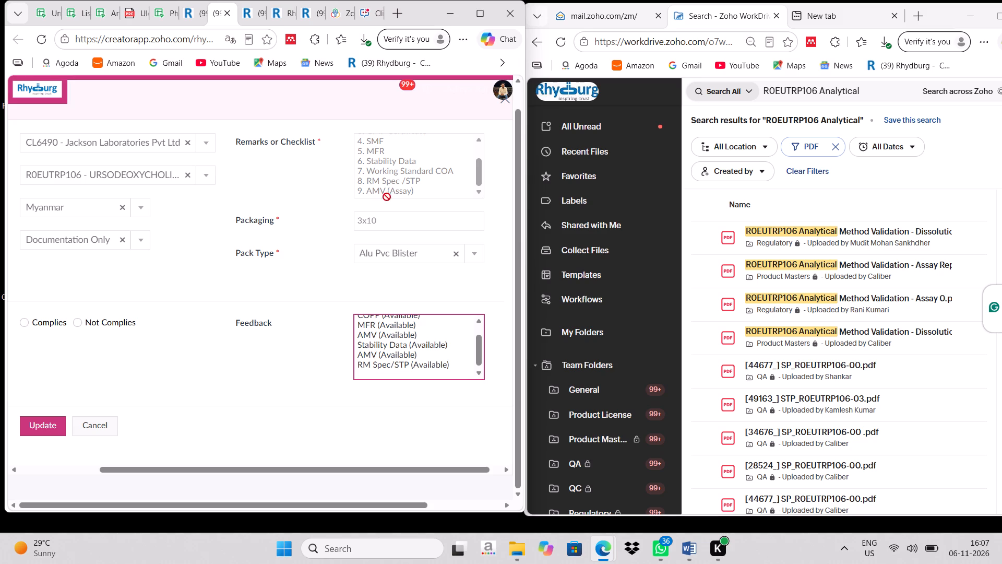
{"action": "scroll", "coordinate": [425, 344], "scroll_direction": "up", "scroll_amount": 1}
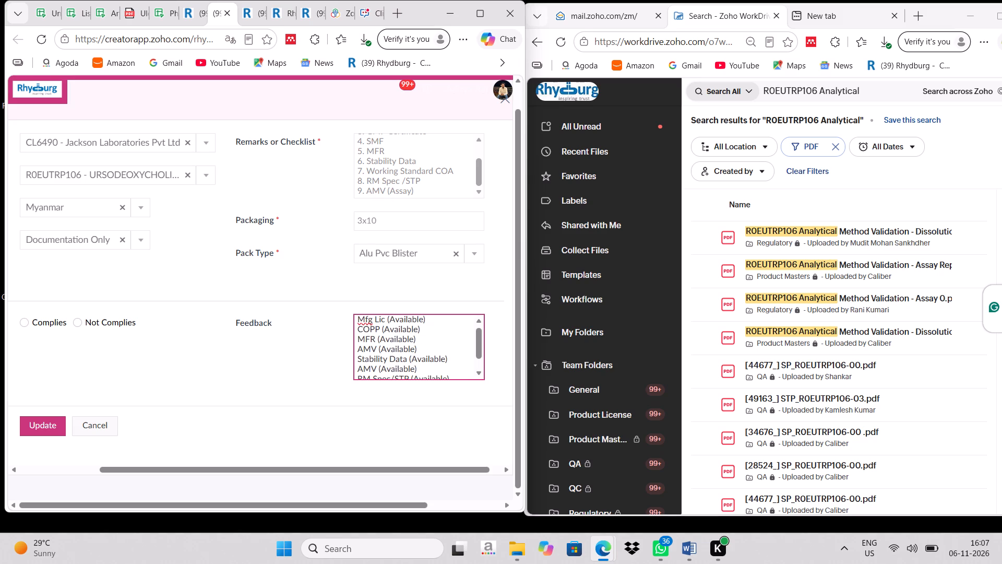
{"action": "scroll", "coordinate": [425, 344], "scroll_direction": "up", "scroll_amount": 1}
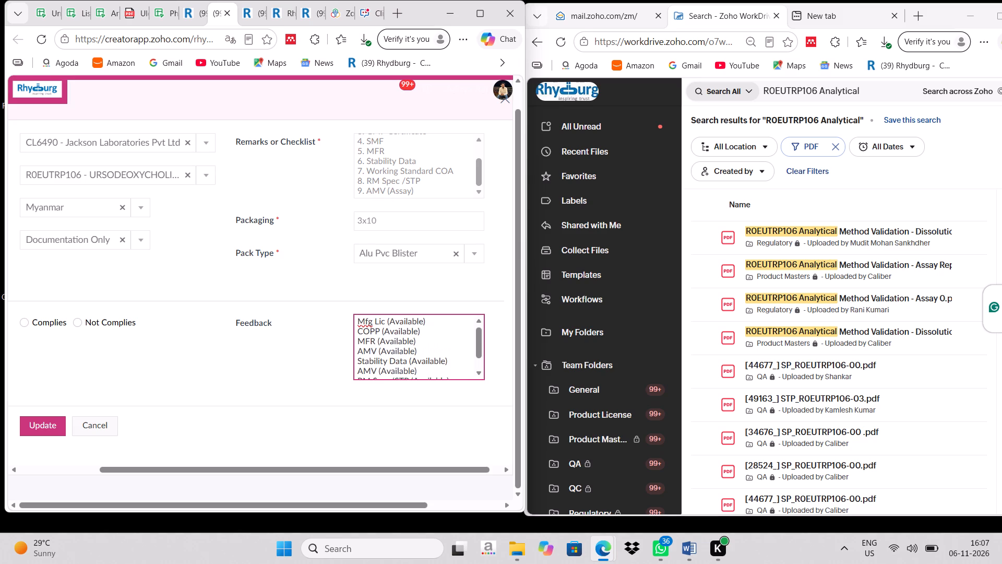
{"action": "scroll", "coordinate": [425, 344], "scroll_direction": "up", "scroll_amount": 1}
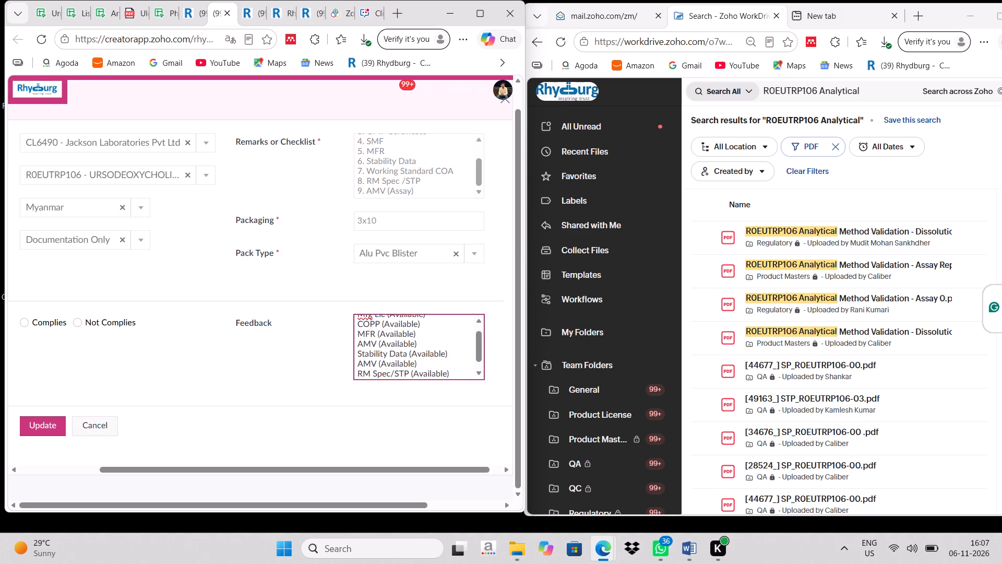
{"action": "scroll", "coordinate": [425, 344], "scroll_direction": "up", "scroll_amount": 1}
{"action": "scroll", "coordinate": [395, 170], "scroll_direction": "down", "scroll_amount": 1}
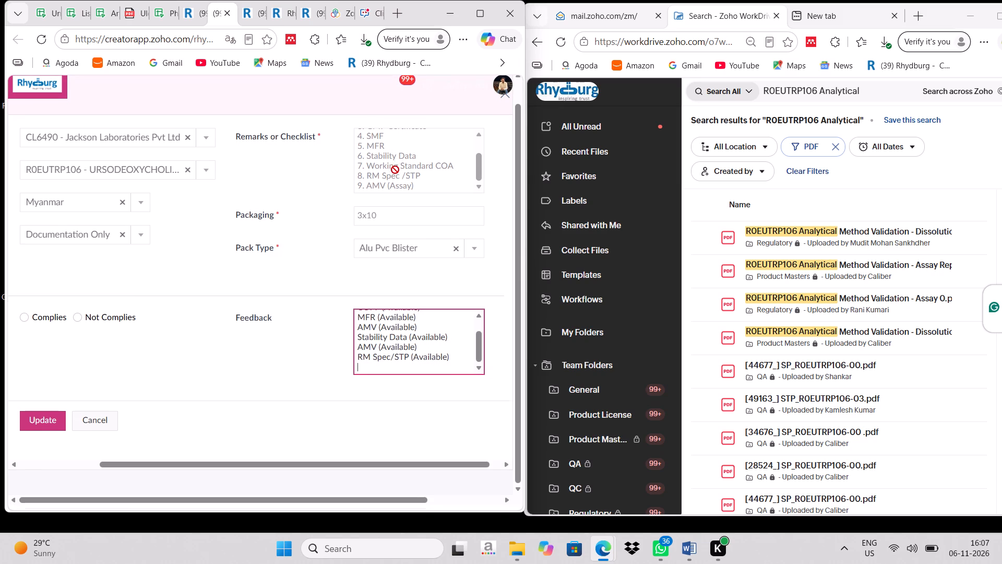
{"action": "scroll", "coordinate": [395, 170], "scroll_direction": "down", "scroll_amount": 1}
{"action": "scroll", "coordinate": [395, 170], "scroll_direction": "up", "scroll_amount": 1}
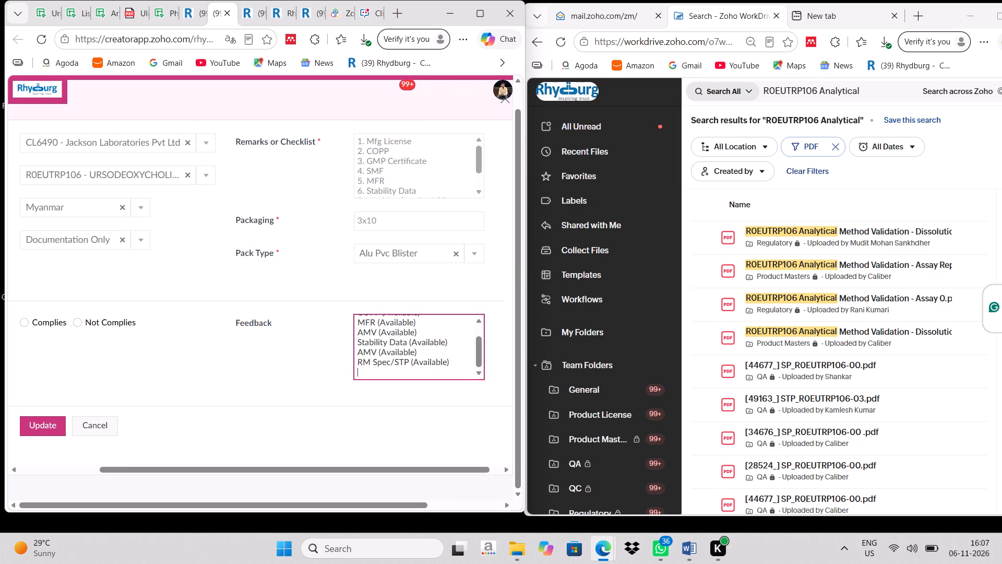
Add "GMP (Not available)" and "SMF (Not available)" as feedback lines below the RM Spec/STP entry.
{"action": "type", "text": "GMP ("}
{"action": "type", "text": "Not available)"}
{"action": "key", "text": "Return"}
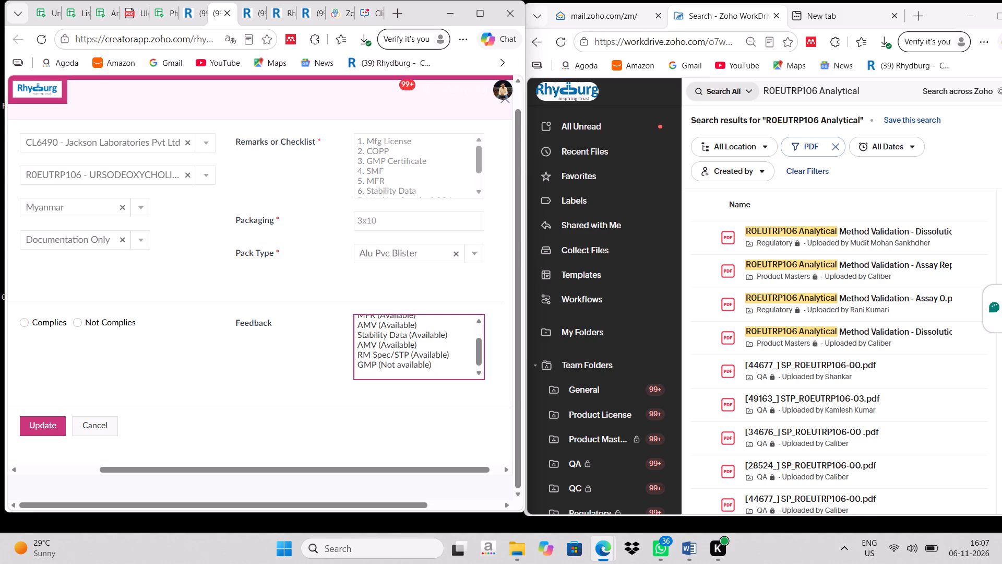
{"action": "type", "text": "SMF (Not a"}
{"action": "type", "text": "vailable)"}
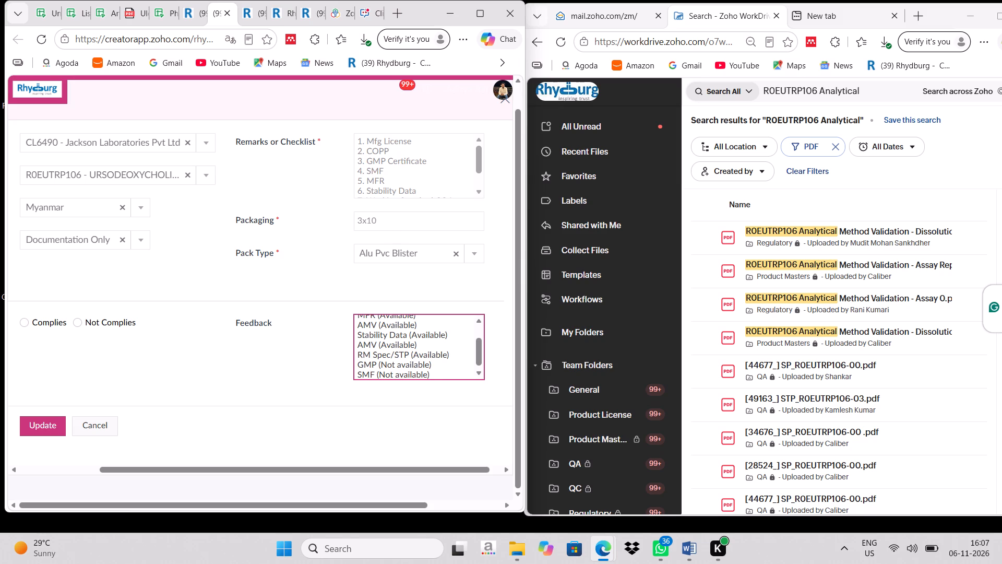
Recheck the feedback against the checklist, mark the R0EUTRP106 record as Not Complies and update it.
{"action": "scroll", "coordinate": [408, 333], "scroll_direction": "up", "scroll_amount": 1}
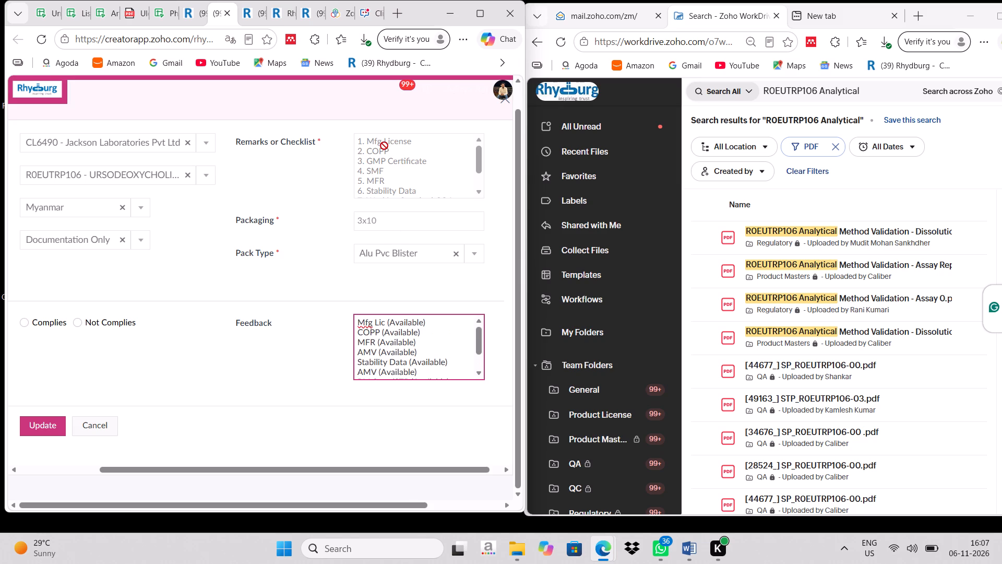
{"action": "scroll", "coordinate": [404, 349], "scroll_direction": "down", "scroll_amount": 1}
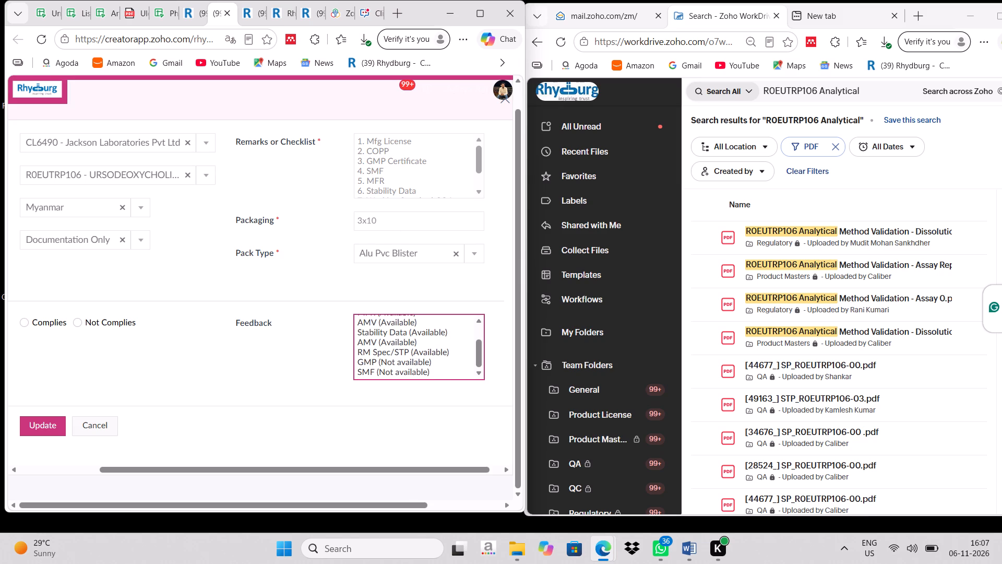
{"action": "scroll", "coordinate": [404, 349], "scroll_direction": "down", "scroll_amount": 1}
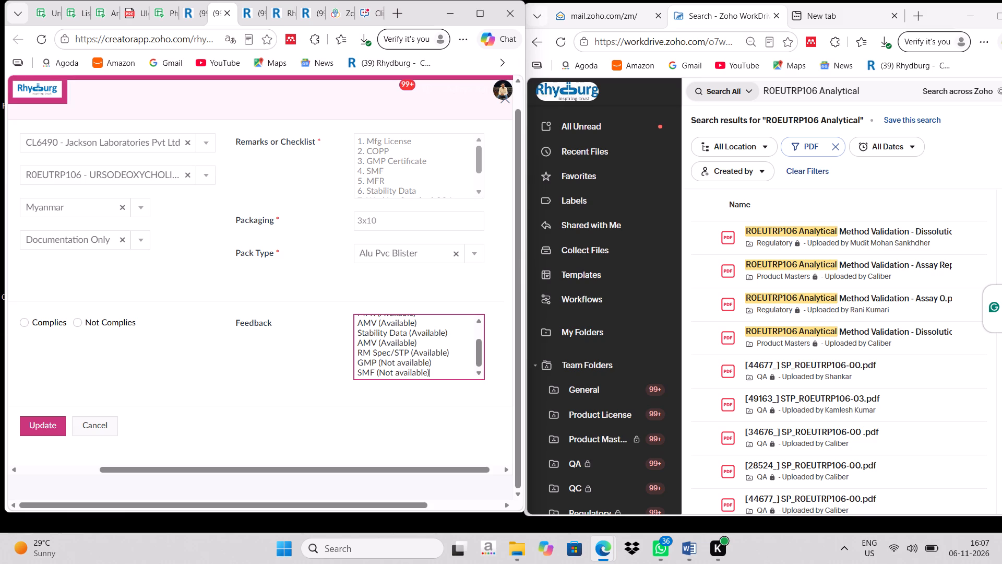
{"action": "left_click", "coordinate": [77, 325]}
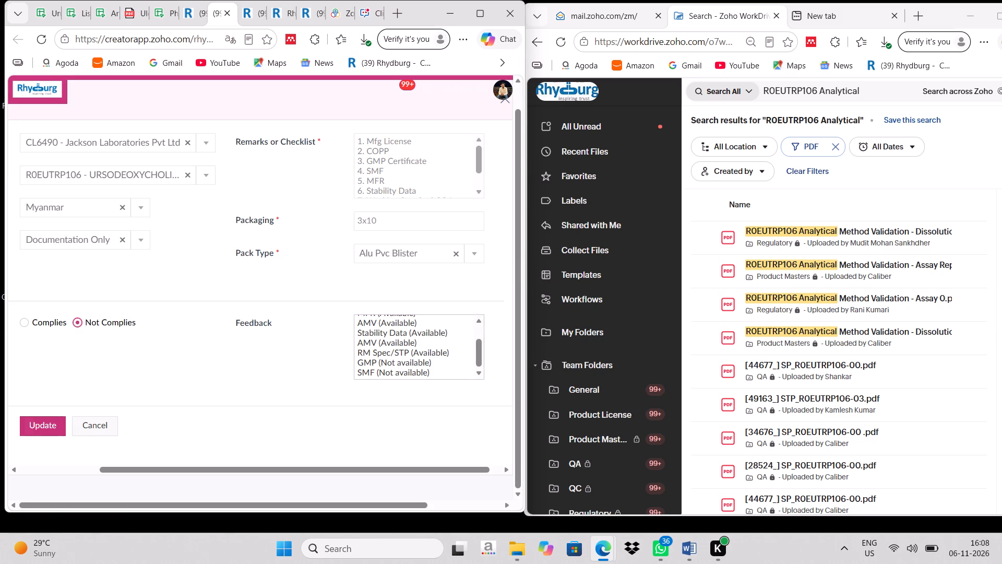
{"action": "left_click", "coordinate": [35, 430]}
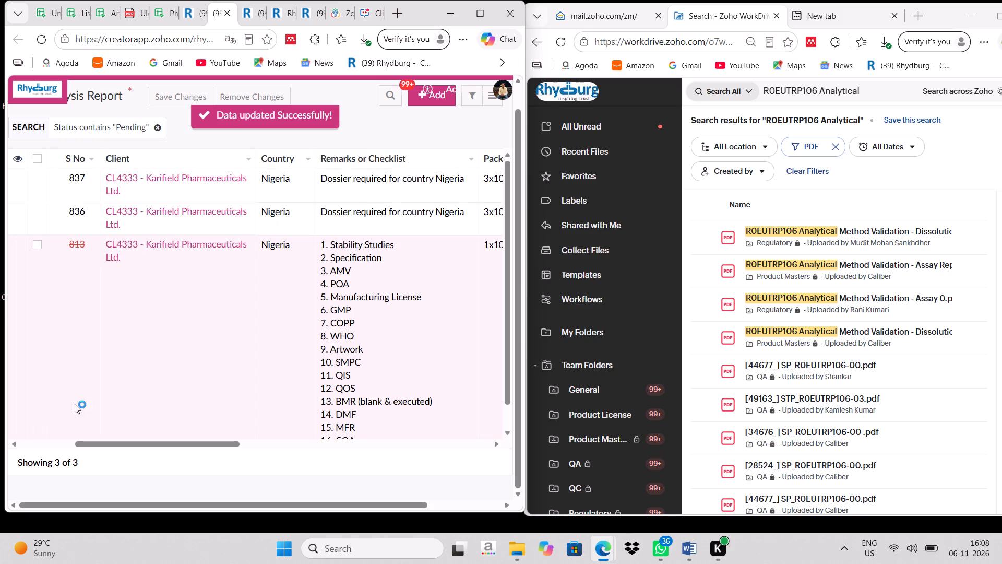
{"action": "scroll", "coordinate": [259, 330], "scroll_direction": "up", "scroll_amount": 1}
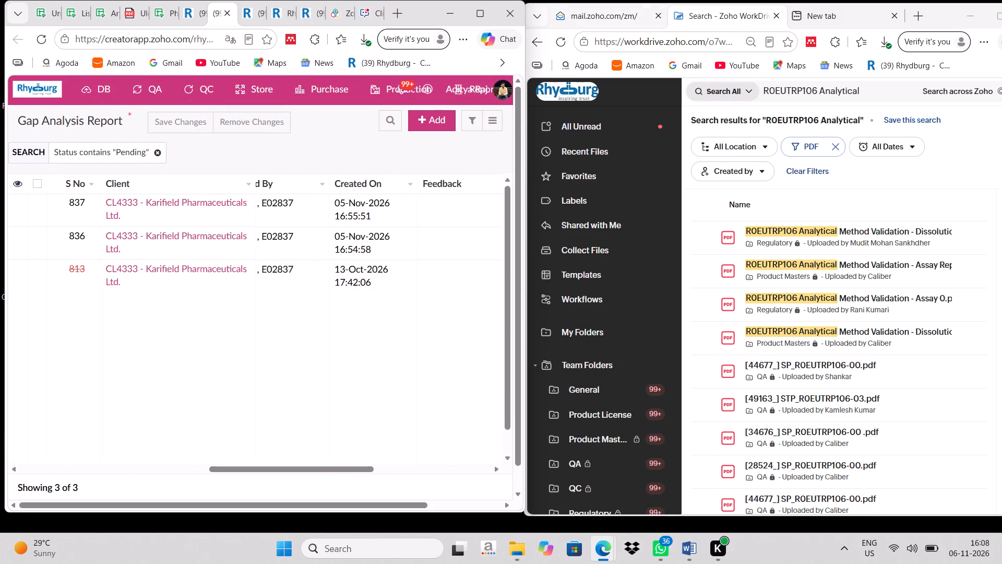
Search the web for "zoho cliq" in the empty browser tab beside the WorkDrive search.
{"action": "left_click", "coordinate": [839, 9]}
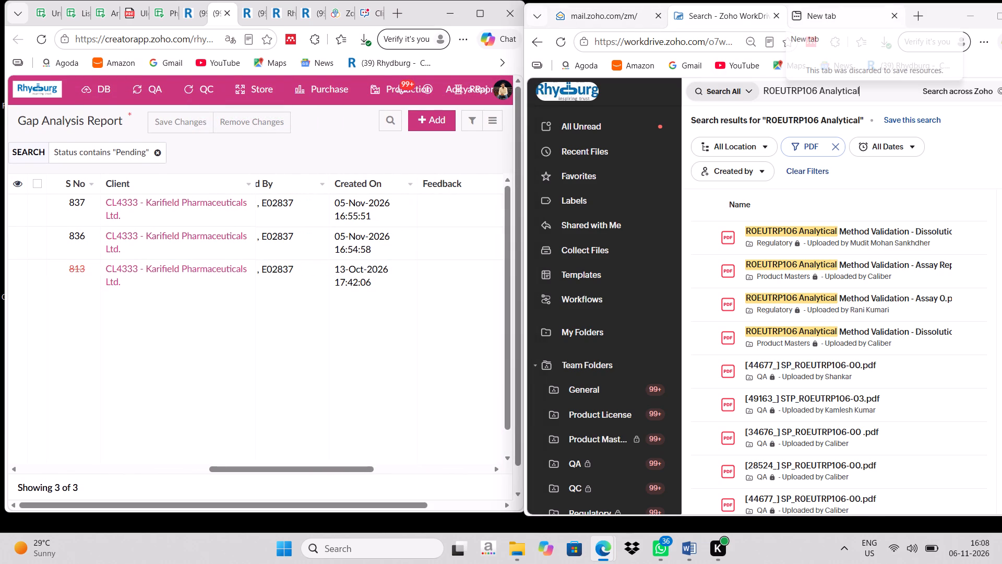
{"action": "left_click", "coordinate": [639, 46]}
{"action": "type", "text": "zoho cli"}
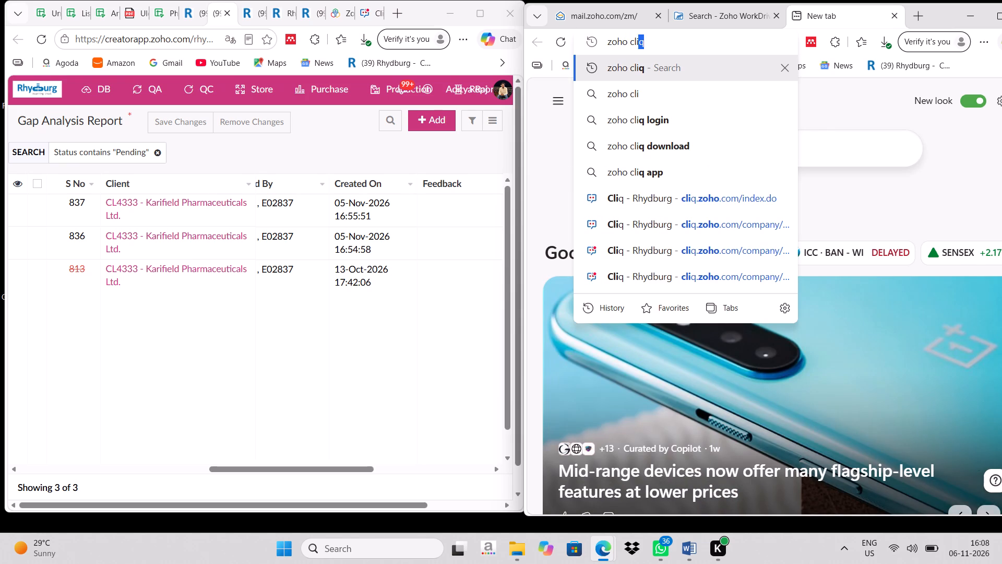
{"action": "left_click", "coordinate": [624, 72]}
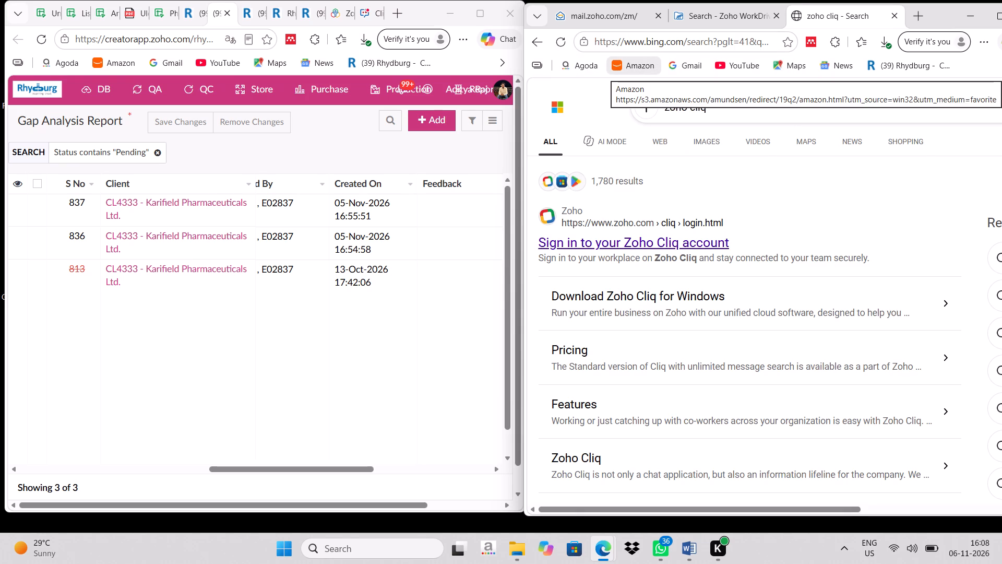
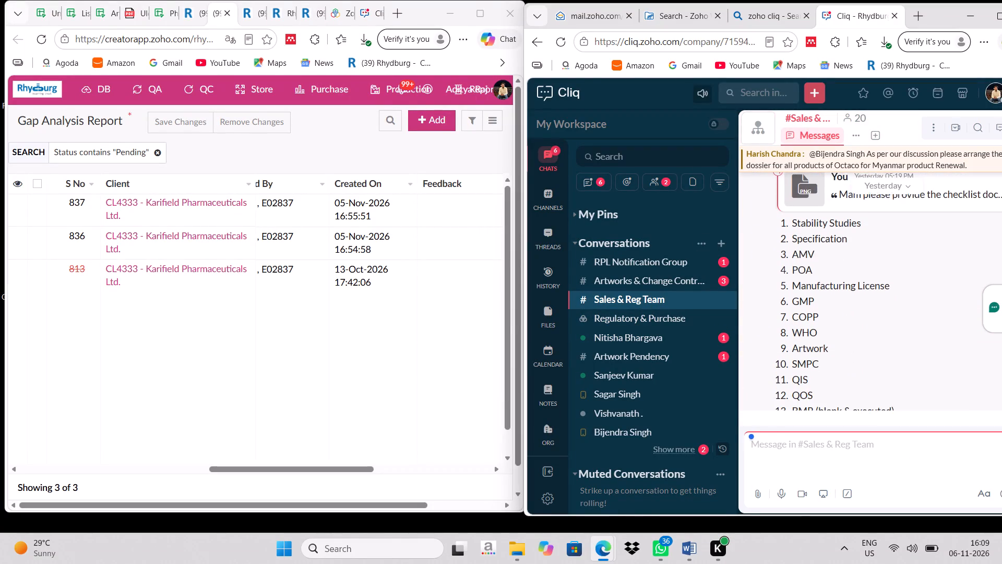
Read the document checklist in the Sales & Reg Team chat and check the countries, remarks and products of the pending Karifield records.
{"action": "scroll", "coordinate": [856, 276], "scroll_direction": "up", "scroll_amount": 2}
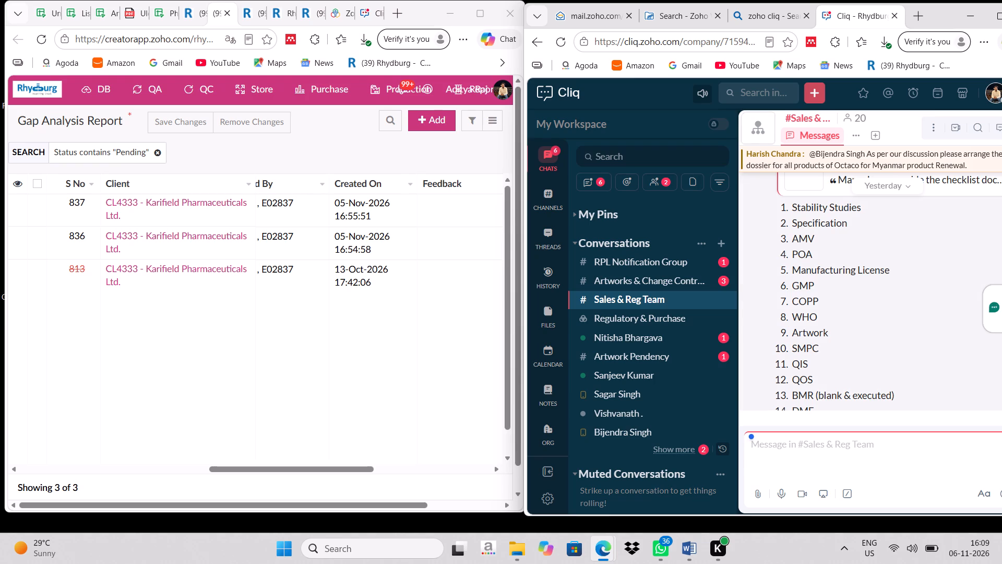
{"action": "scroll", "coordinate": [822, 352], "scroll_direction": "down", "scroll_amount": 1}
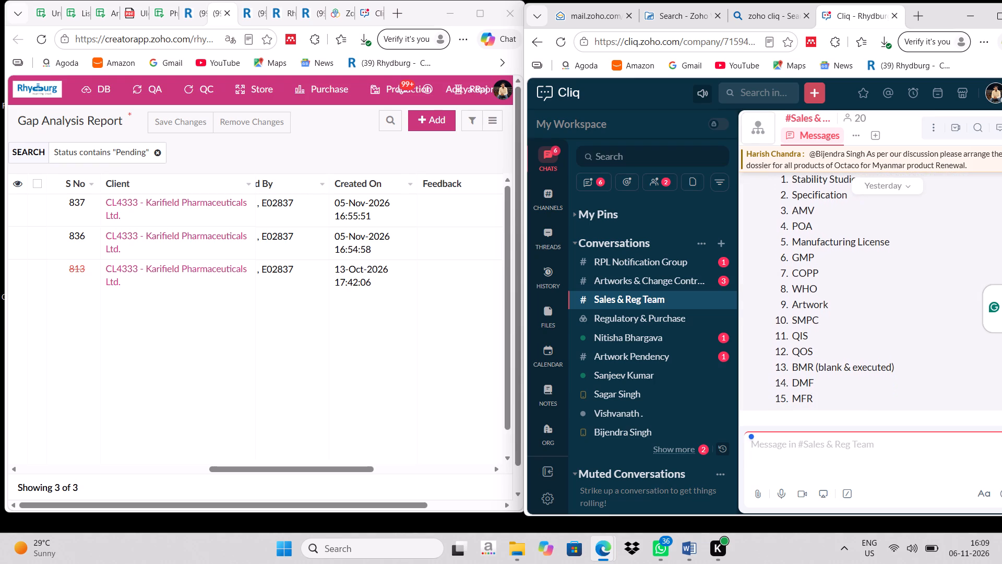
{"action": "scroll", "coordinate": [822, 352], "scroll_direction": "down", "scroll_amount": 1}
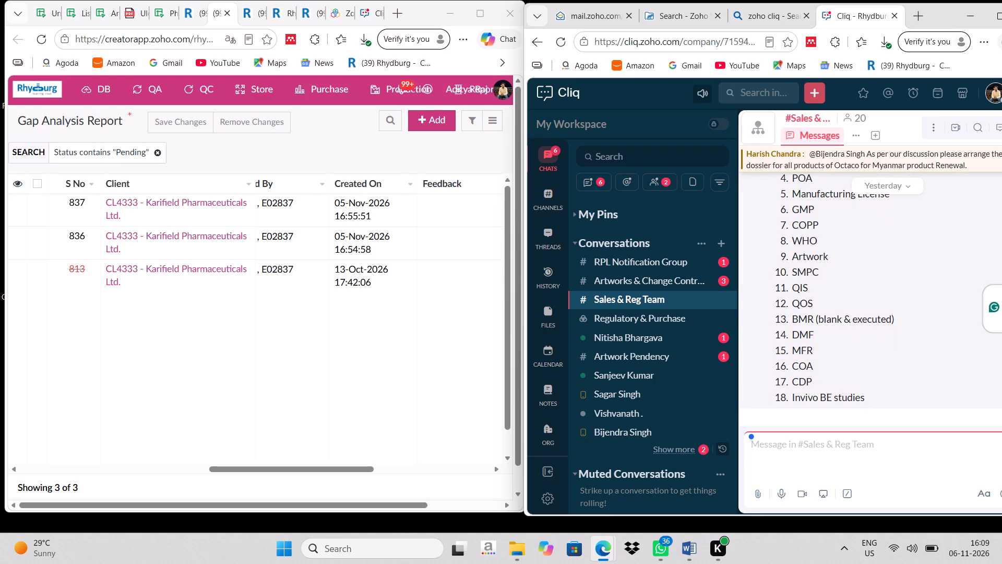
{"action": "scroll", "coordinate": [822, 352], "scroll_direction": "down", "scroll_amount": 1}
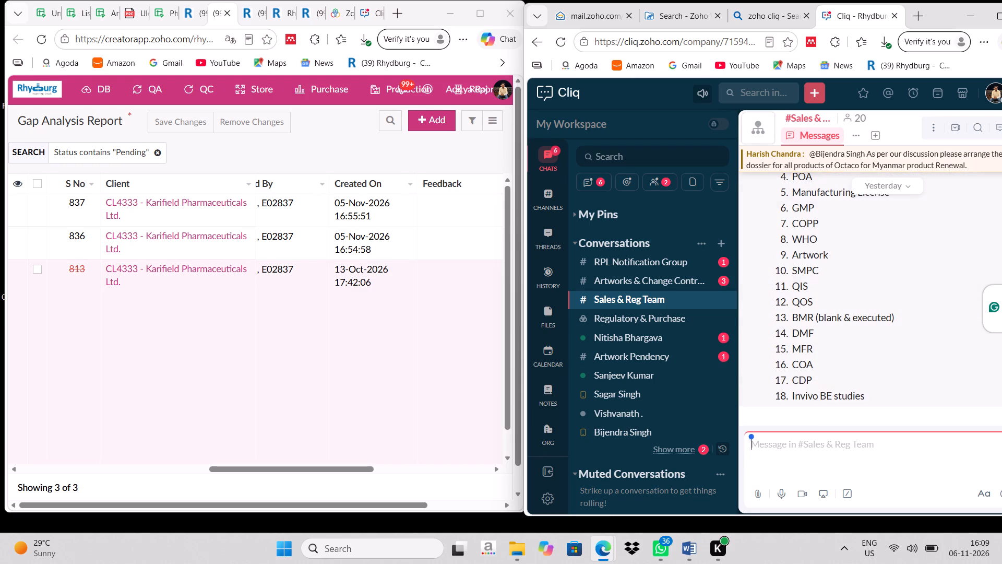
{"action": "scroll", "coordinate": [324, 270], "scroll_direction": "right", "scroll_amount": 5}
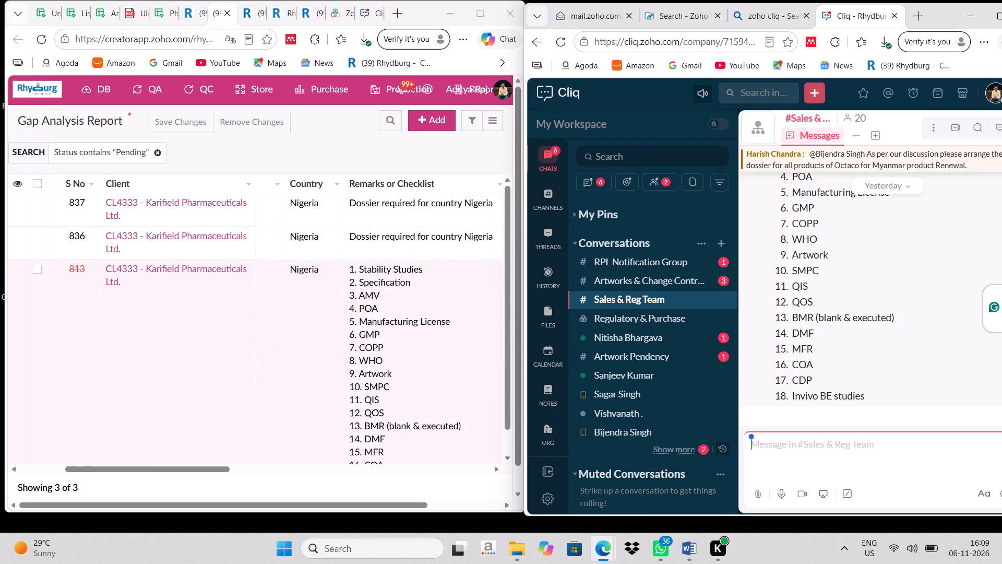
{"action": "scroll", "coordinate": [324, 270], "scroll_direction": "right", "scroll_amount": 4}
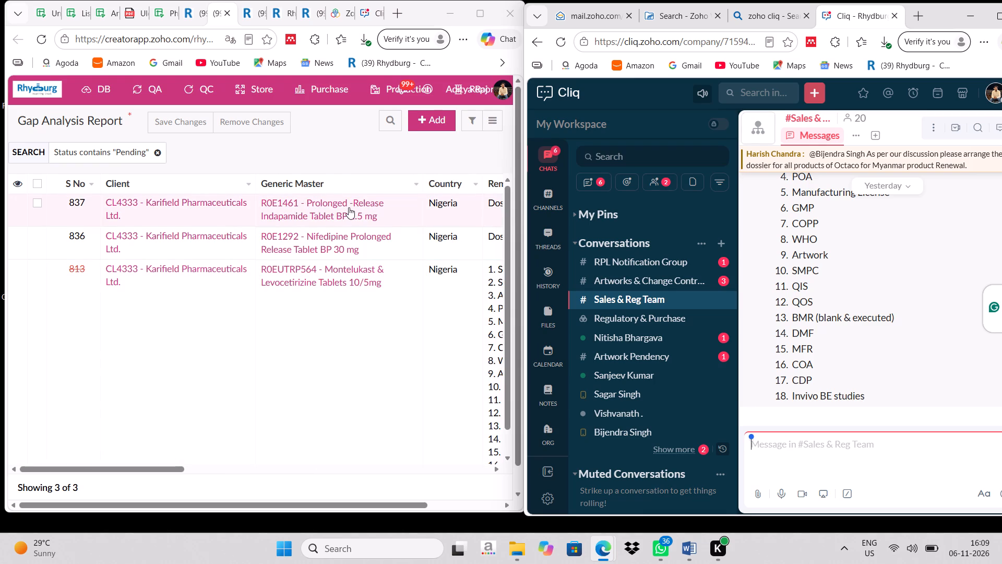
Open the R0E1461 generic master from record 837, examine its licence documents and close it.
{"action": "left_click", "coordinate": [349, 207]}
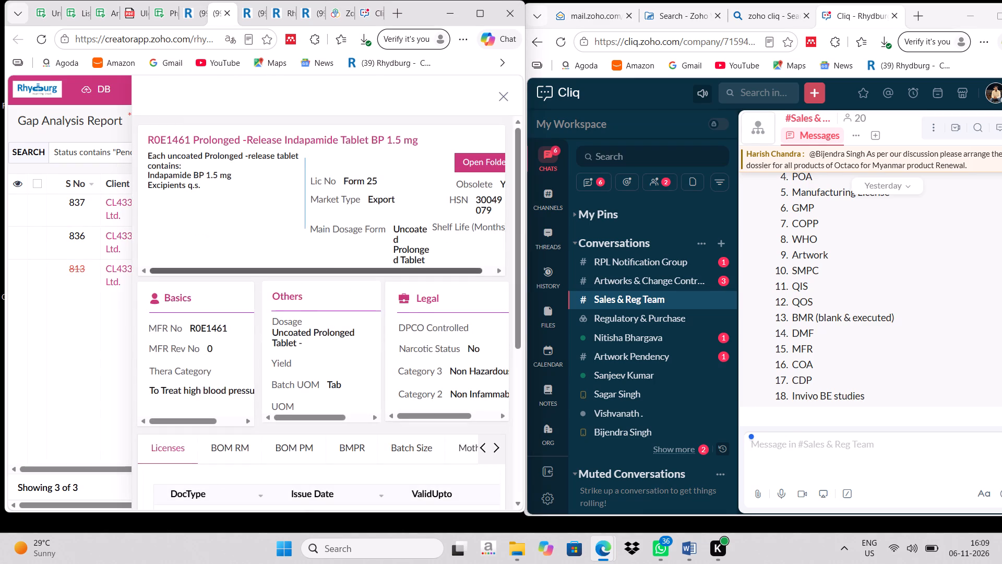
{"action": "scroll", "coordinate": [352, 430], "scroll_direction": "down", "scroll_amount": 2}
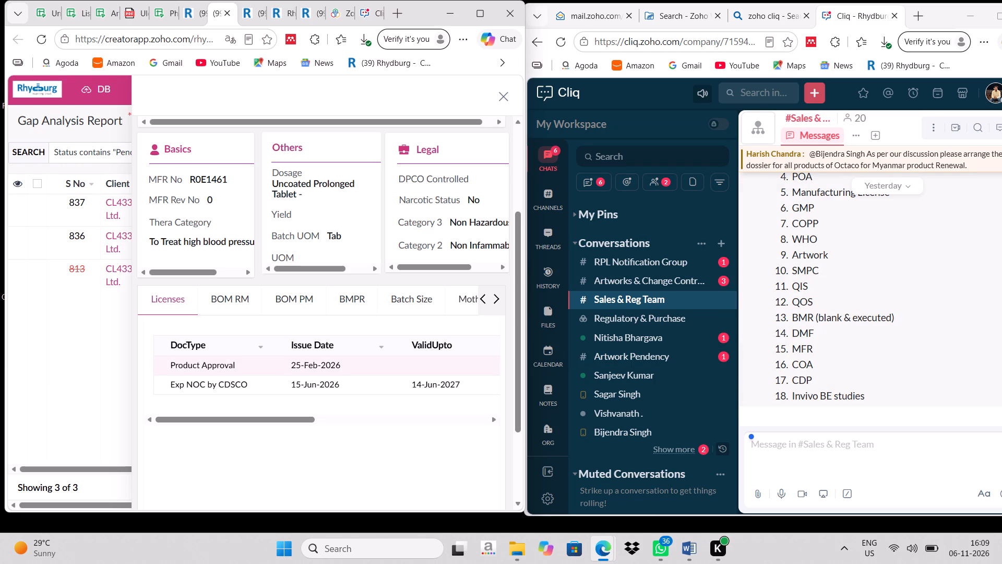
{"action": "scroll", "coordinate": [366, 373], "scroll_direction": "left", "scroll_amount": 4}
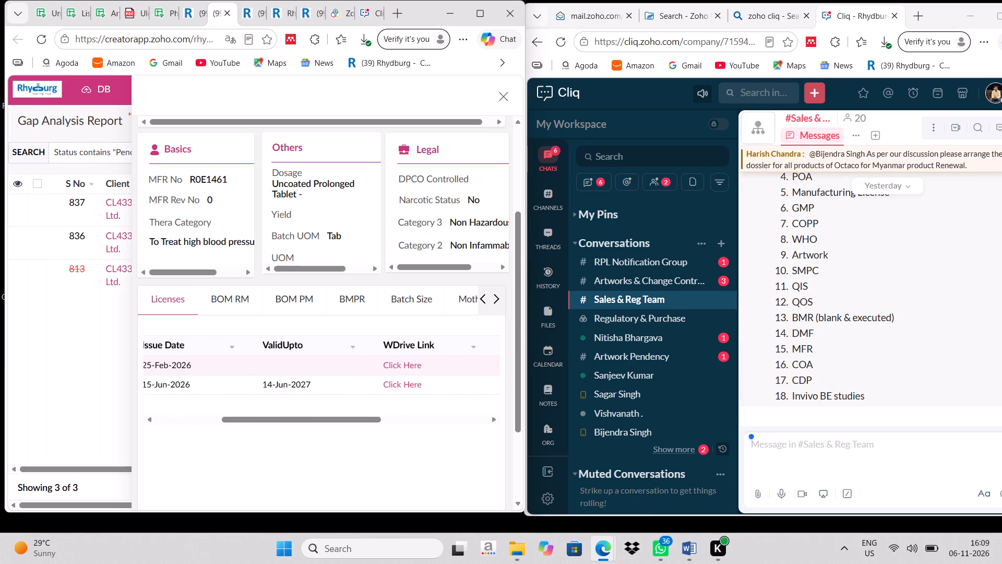
{"action": "scroll", "coordinate": [366, 373], "scroll_direction": "left", "scroll_amount": 2}
{"action": "scroll", "coordinate": [366, 373], "scroll_direction": "right", "scroll_amount": 8}
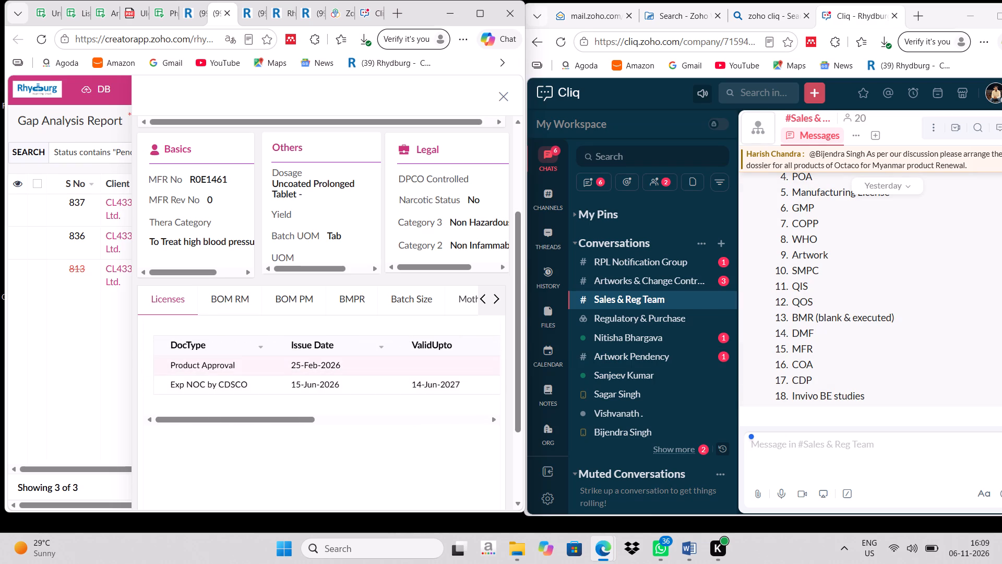
{"action": "left_click", "coordinate": [500, 96]}
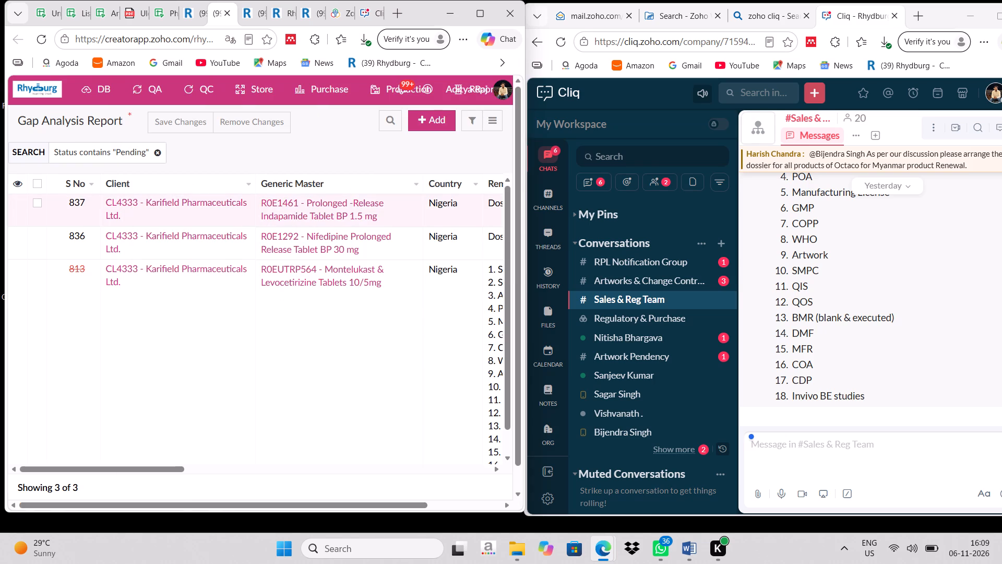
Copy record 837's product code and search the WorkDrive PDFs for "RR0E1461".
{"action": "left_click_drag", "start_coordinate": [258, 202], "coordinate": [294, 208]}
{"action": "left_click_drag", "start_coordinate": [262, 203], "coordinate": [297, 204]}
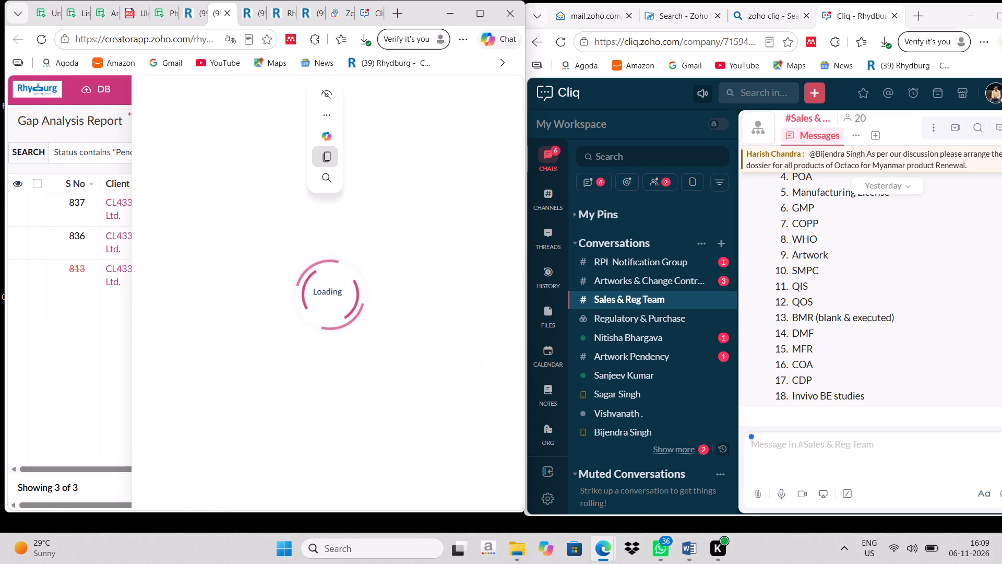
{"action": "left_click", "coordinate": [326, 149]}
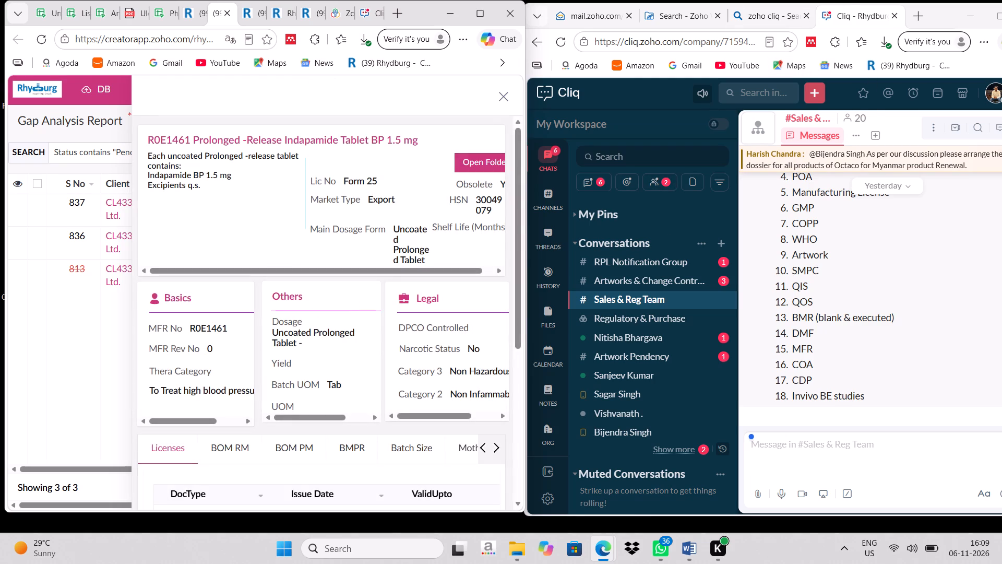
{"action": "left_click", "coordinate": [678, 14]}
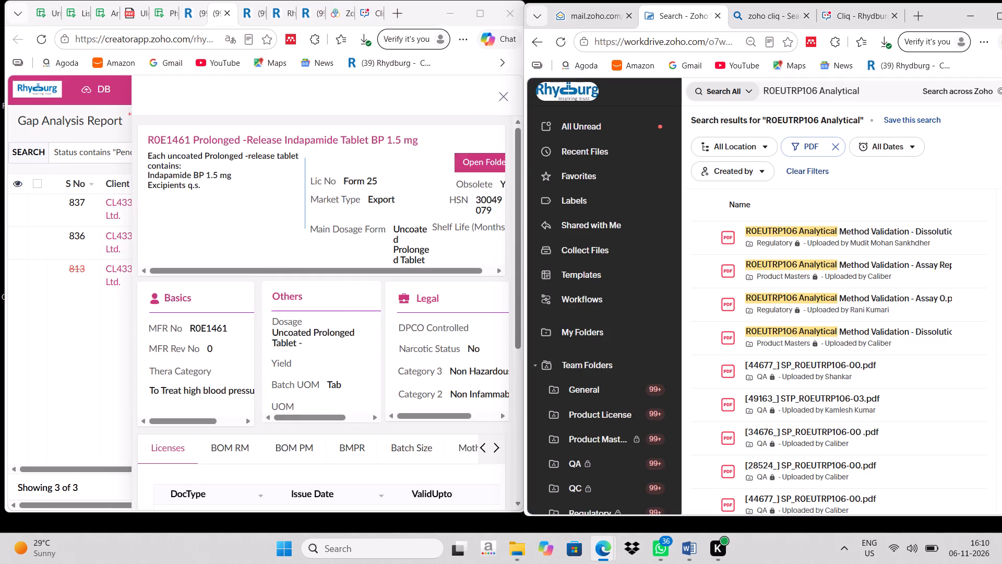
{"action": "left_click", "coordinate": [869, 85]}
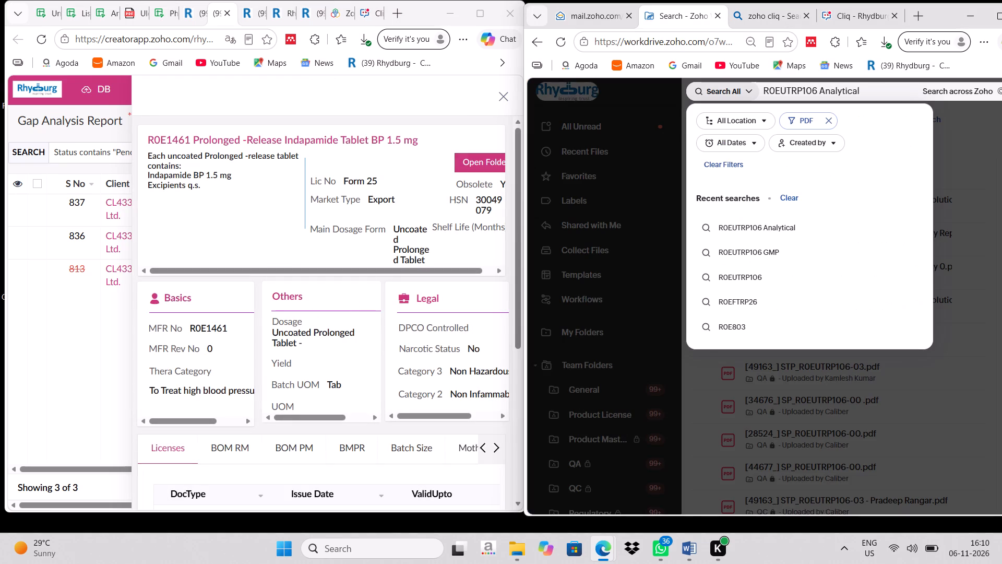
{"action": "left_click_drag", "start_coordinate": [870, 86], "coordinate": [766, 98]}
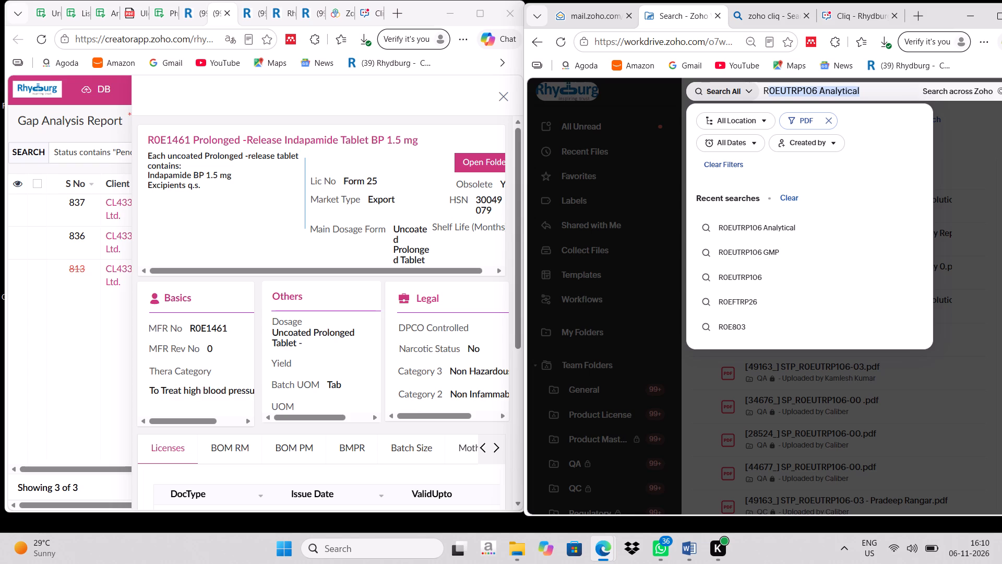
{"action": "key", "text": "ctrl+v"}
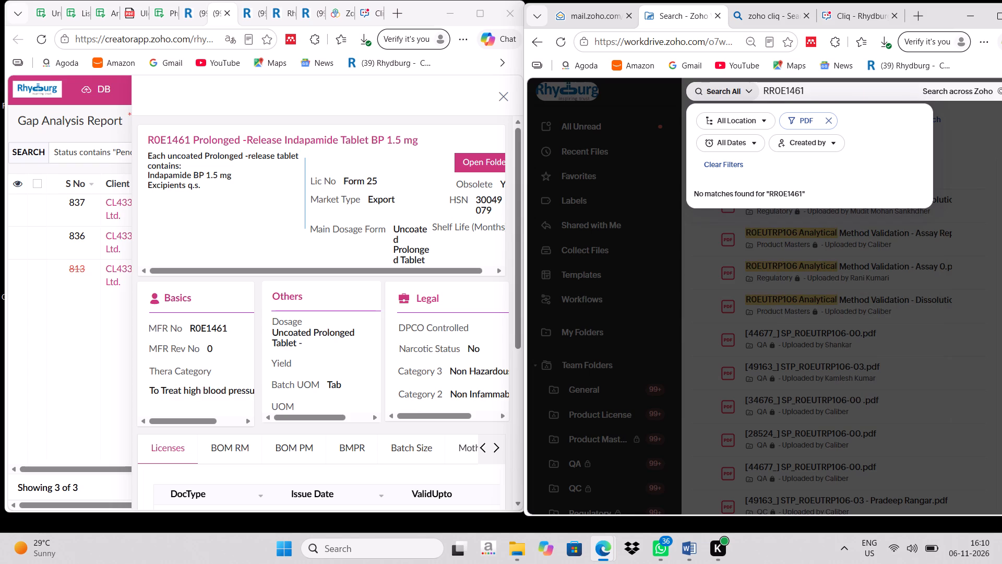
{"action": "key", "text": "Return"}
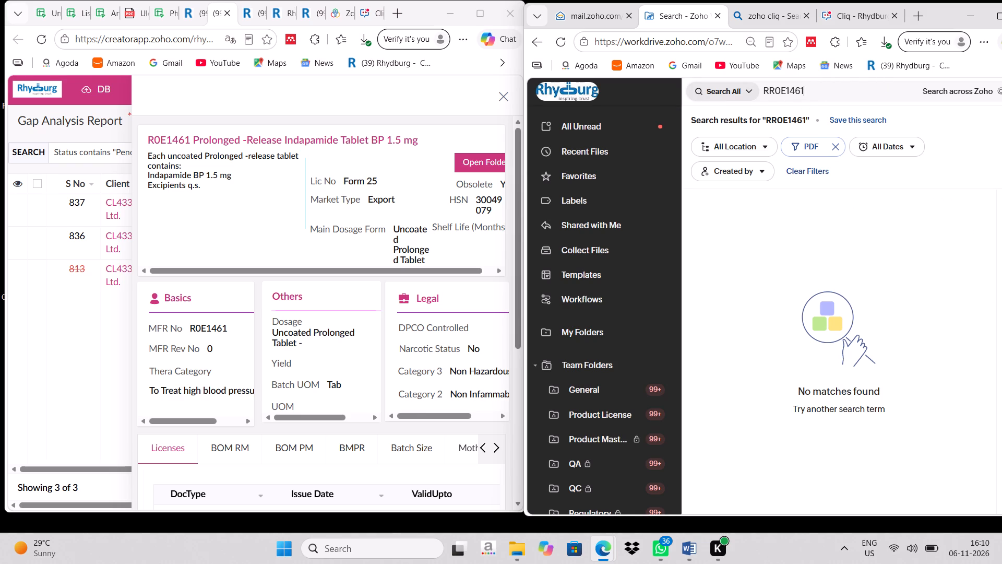
Clear the WorkDrive search, copy the code R0E1461 from the product details and search the PDFs for it.
{"action": "key", "text": "BackSpace"}
{"action": "key", "text": "BackSpace"}
{"action": "key", "text": "BackSpace"}
{"action": "key", "text": "BackSpace"}
{"action": "key", "text": "BackSpace"}
{"action": "key", "text": "BackSpace"}
{"action": "key", "text": "BackSpace"}
{"action": "key", "text": "BackSpace"}
{"action": "key", "text": "BackSpace"}
{"action": "key", "text": "BackSpace"}
{"action": "key", "text": "BackSpace"}
{"action": "key", "text": "BackSpace"}
{"action": "key", "text": "BackSpace"}
{"action": "key", "text": "BackSpace"}
{"action": "key", "text": "BackSpace"}
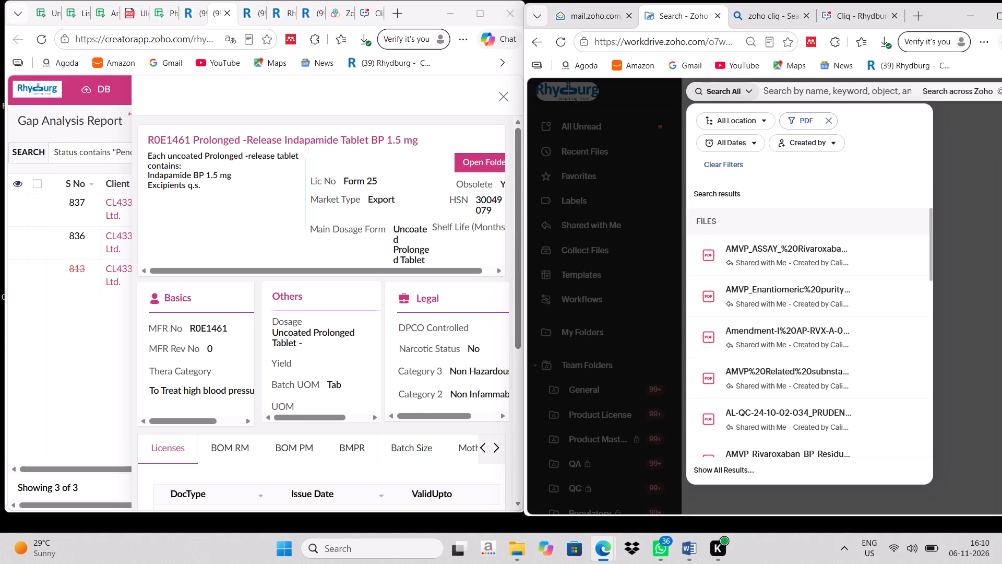
{"action": "left_click_drag", "start_coordinate": [147, 138], "coordinate": [177, 144]}
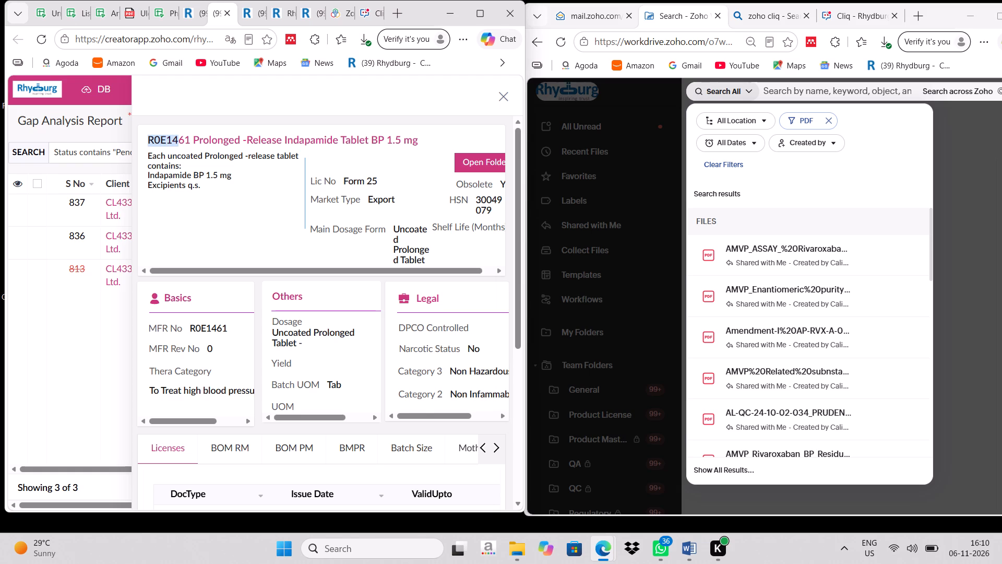
{"action": "left_click_drag", "start_coordinate": [177, 144], "coordinate": [188, 144]}
{"action": "left_click", "coordinate": [217, 139]}
{"action": "left_click", "coordinate": [783, 87]}
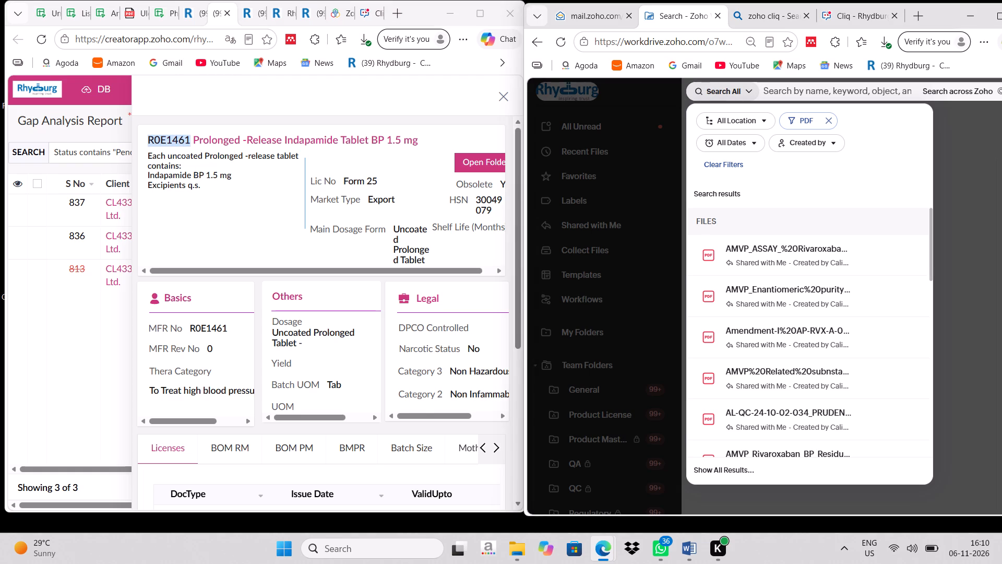
{"action": "key", "text": "ctrl+v"}
{"action": "key", "text": "Return"}
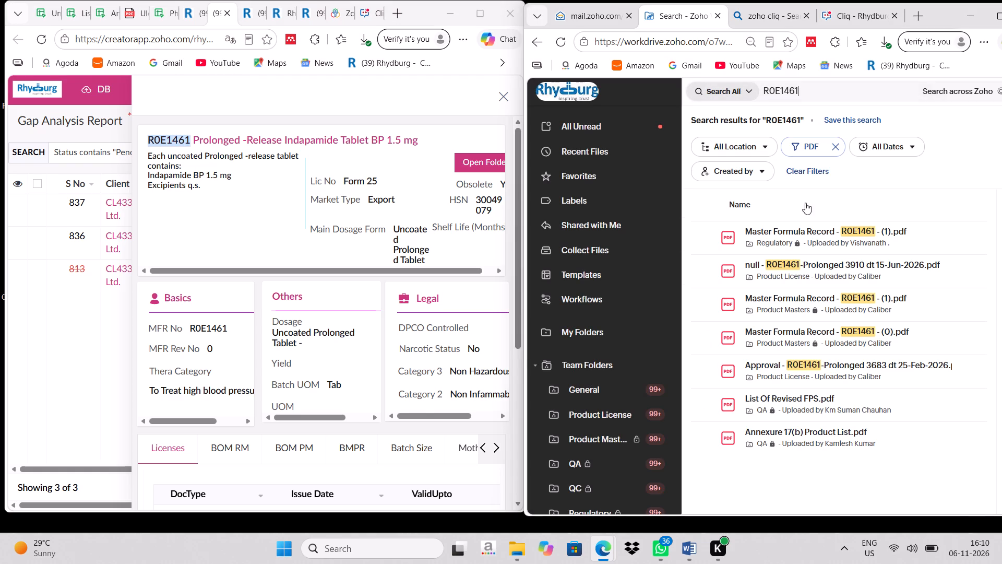
{"action": "scroll", "coordinate": [841, 371], "scroll_direction": "down", "scroll_amount": 3}
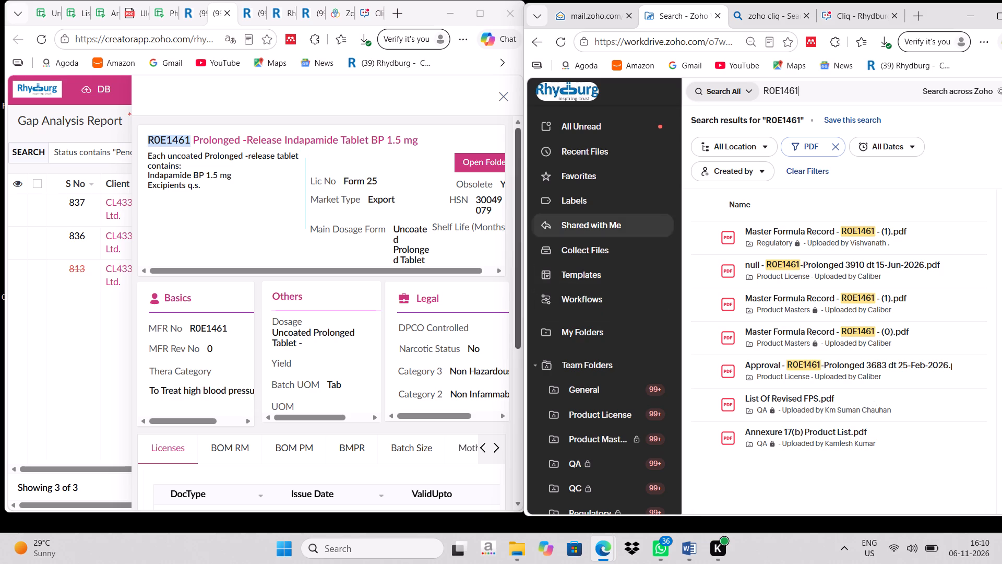
{"action": "left_click", "coordinate": [500, 97]}
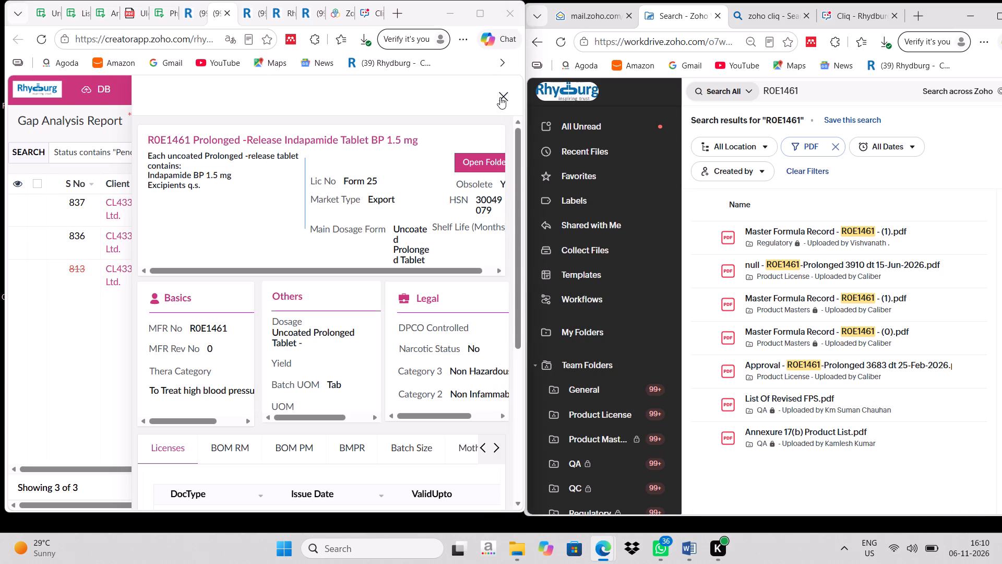
Open gap analysis record 837 for editing and mark its DocStatus as Not Complies, ready for a feedback entry.
{"action": "left_click", "coordinate": [418, 210]}
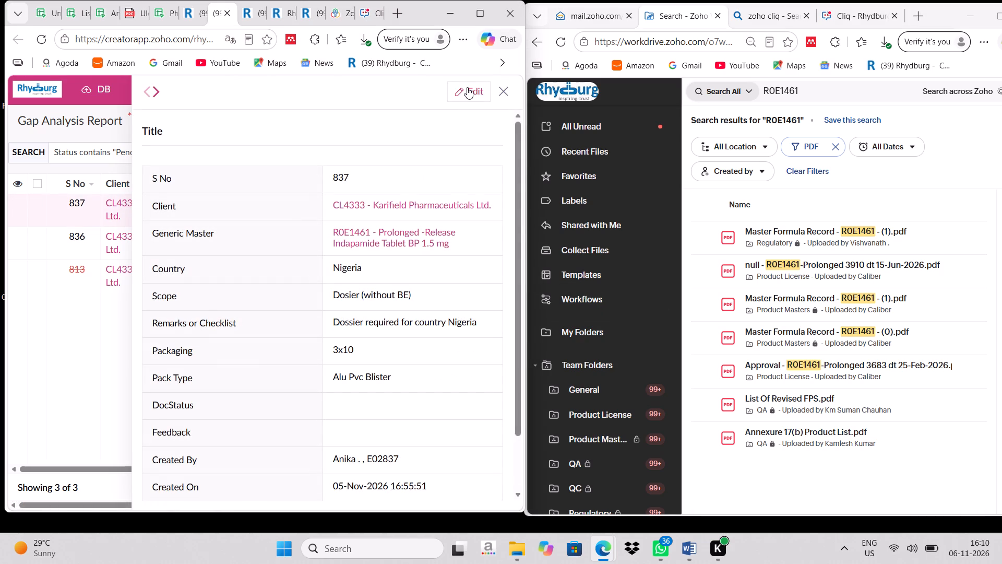
{"action": "left_click", "coordinate": [467, 88]}
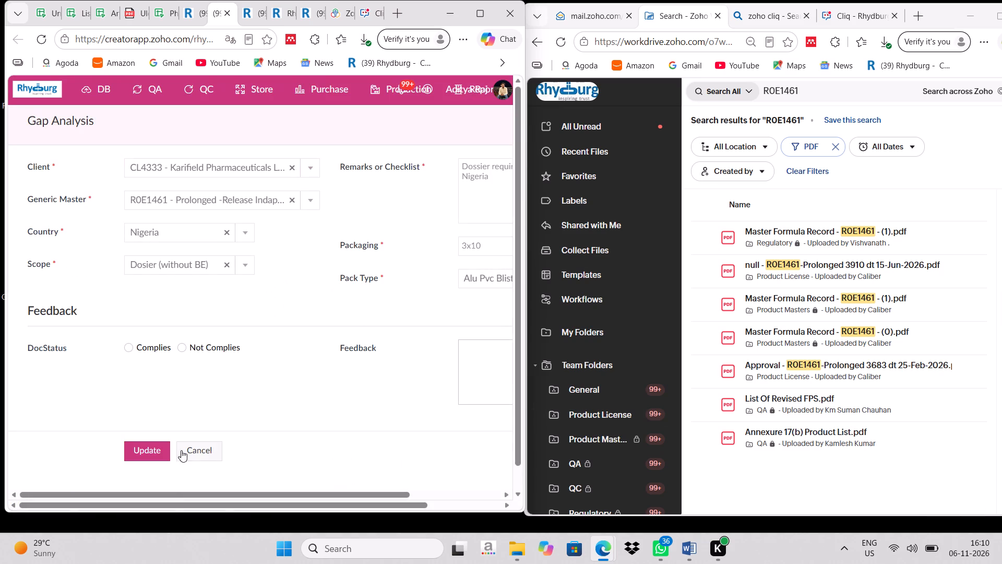
{"action": "left_click", "coordinate": [182, 343]}
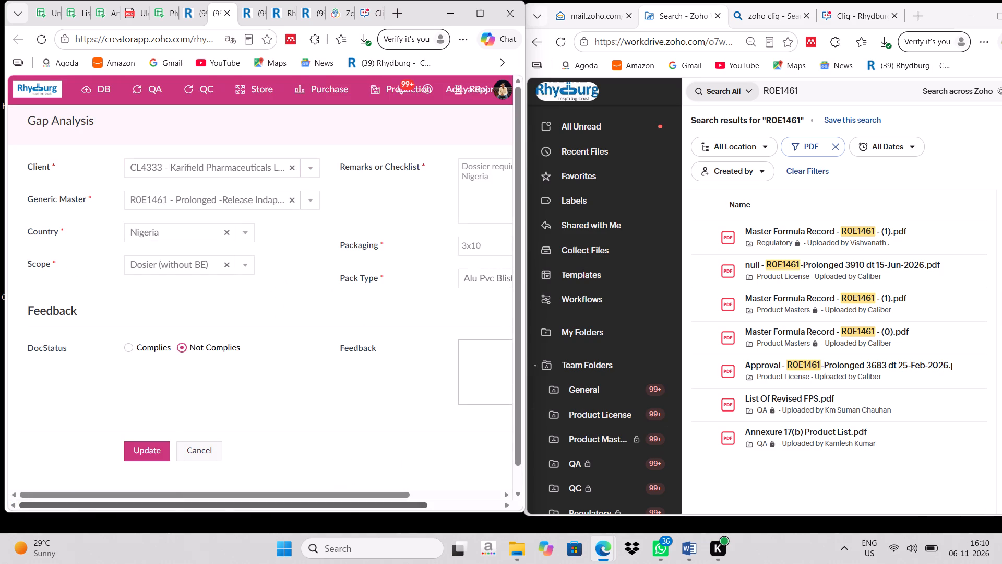
{"action": "left_click_drag", "start_coordinate": [362, 495], "coordinate": [495, 510]}
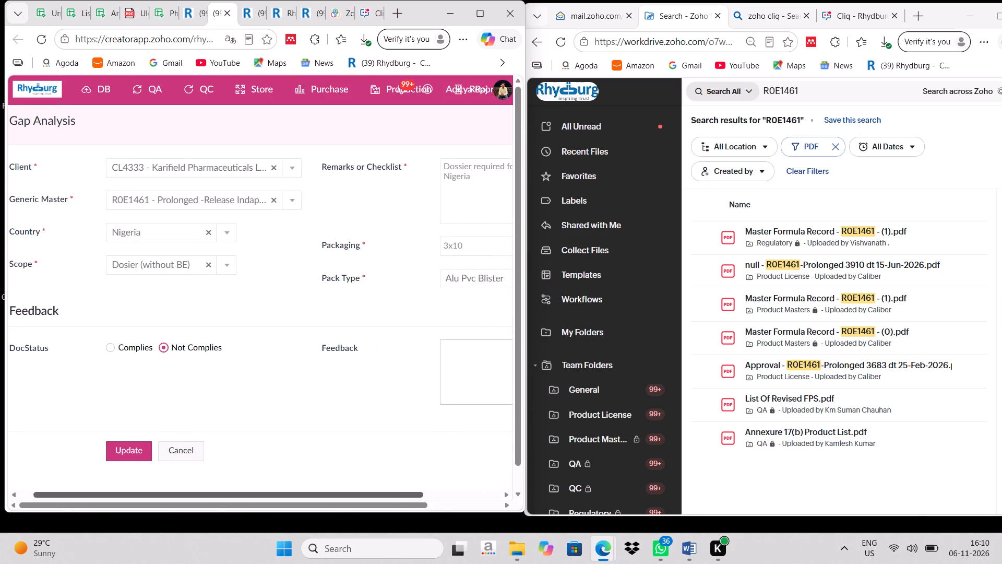
{"action": "left_click_drag", "start_coordinate": [495, 510], "coordinate": [497, 510]}
{"action": "left_click", "coordinate": [423, 358]}
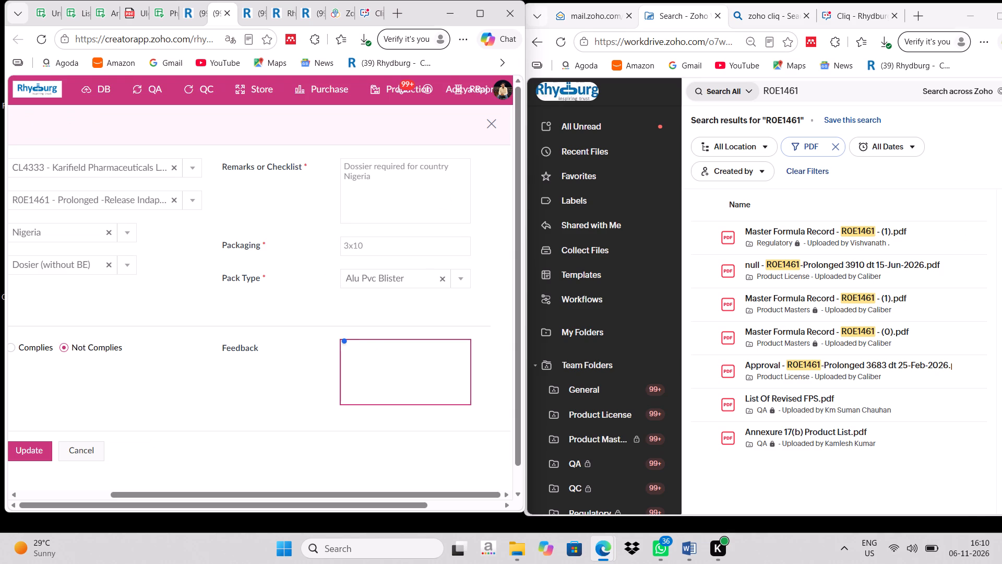
Change the R0E1461 search filter from PDF to Folders and open the product's Protocols folder.
{"action": "left_click", "coordinate": [833, 144]}
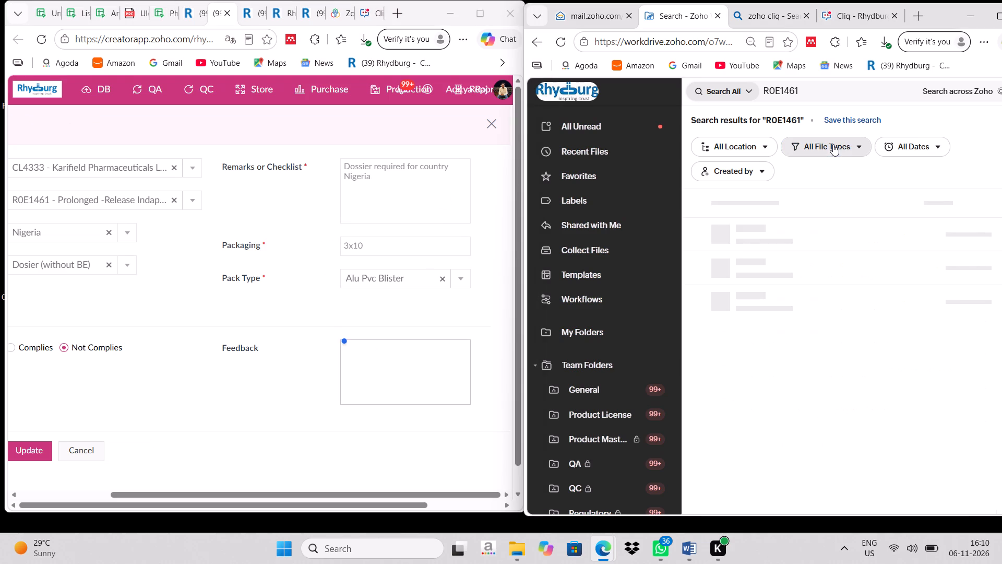
{"action": "left_click", "coordinate": [833, 144]}
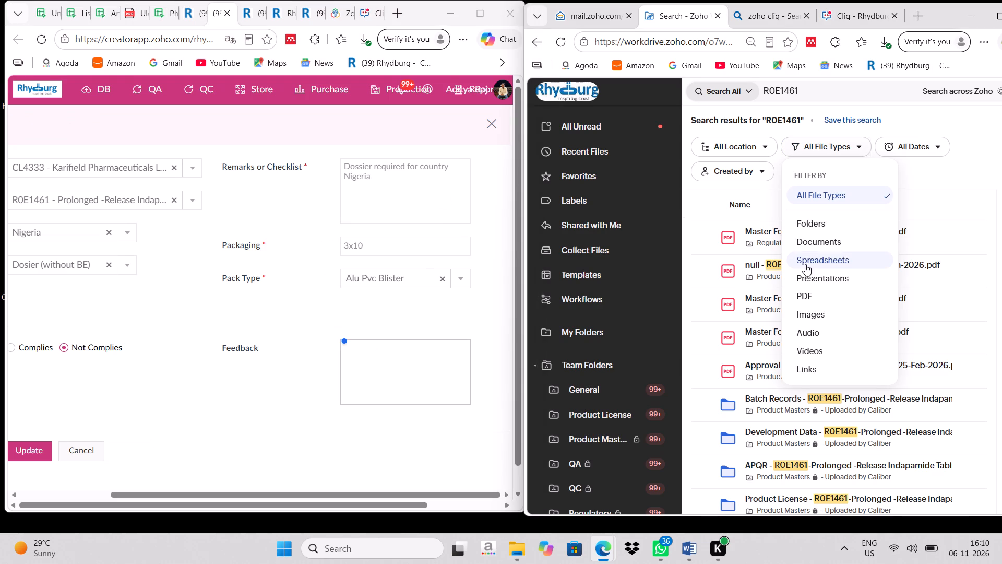
{"action": "left_click", "coordinate": [811, 228]}
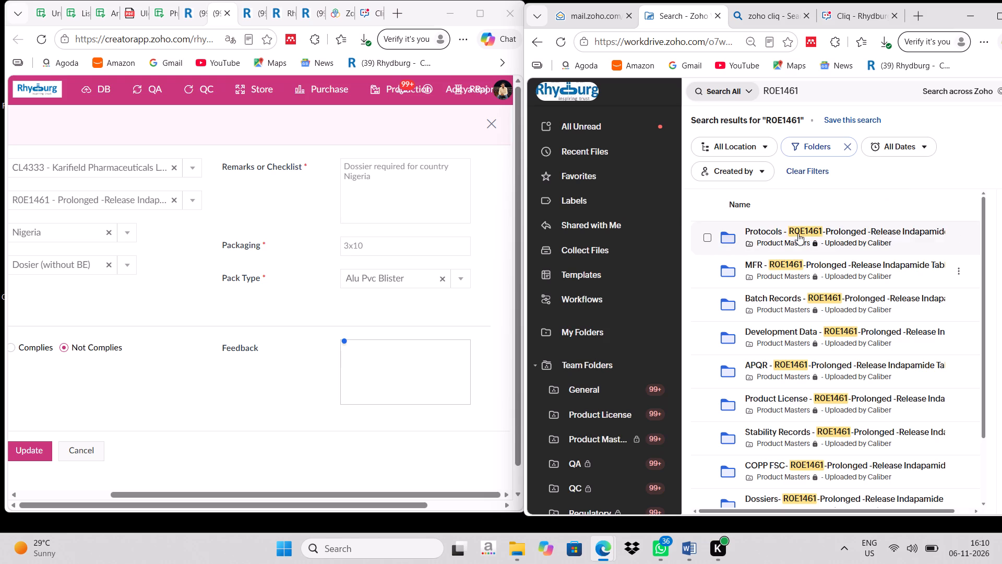
{"action": "left_click", "coordinate": [795, 230]}
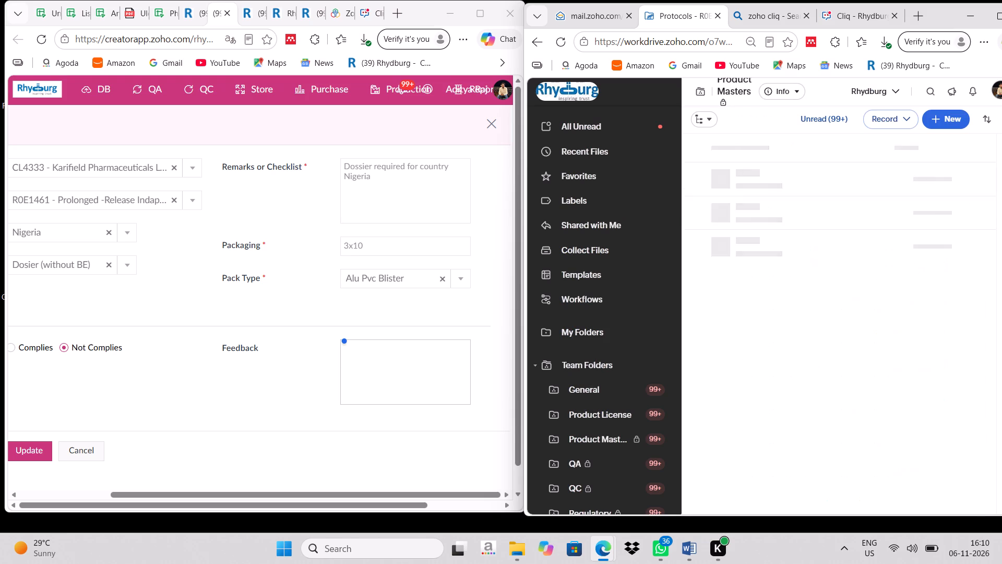
Check the Batch Records and Development Data folders of R0E1461 from the WorkDrive search results.
{"action": "left_click", "coordinate": [533, 44]}
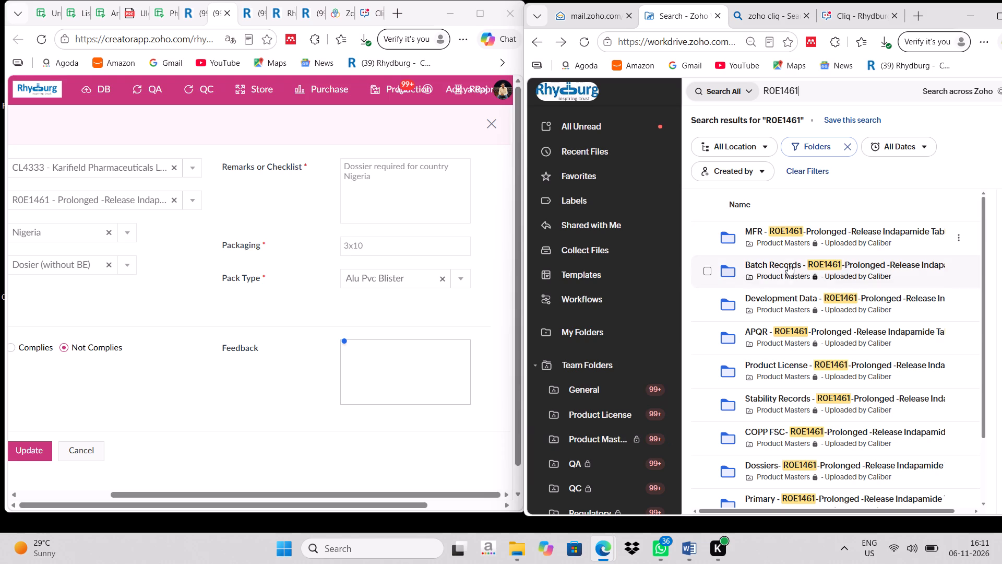
{"action": "left_click", "coordinate": [788, 264]}
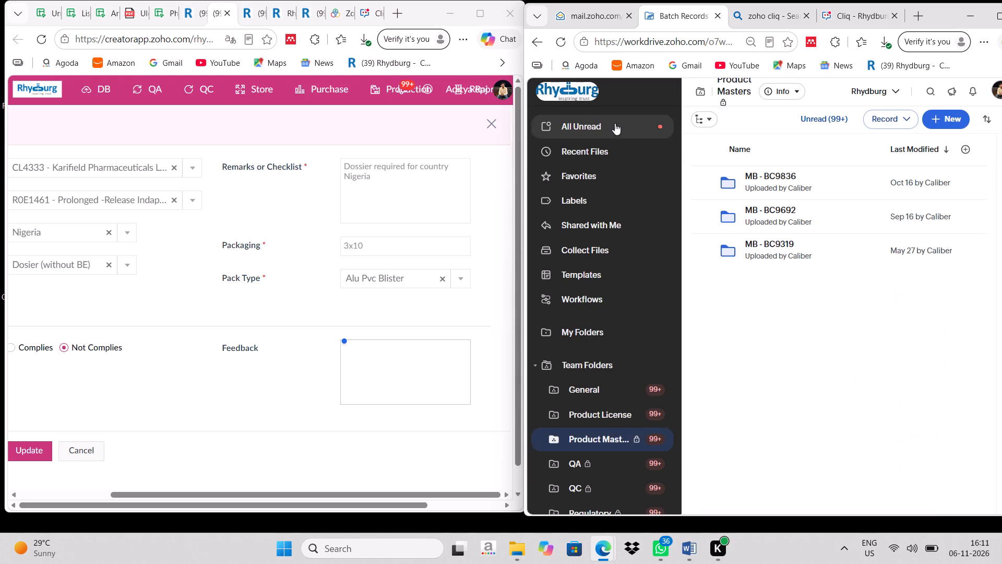
{"action": "left_click", "coordinate": [543, 44]}
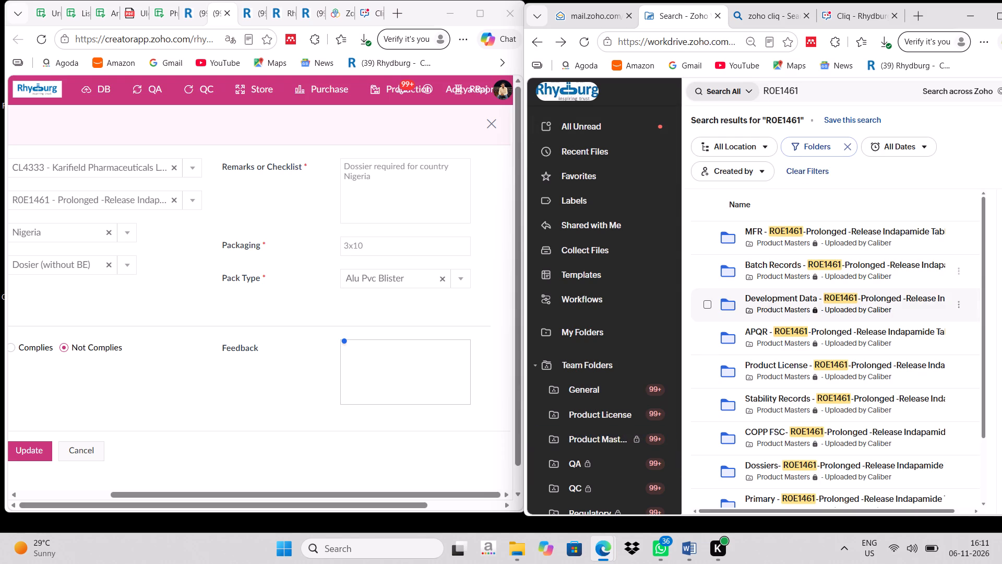
{"action": "left_click", "coordinate": [765, 297]}
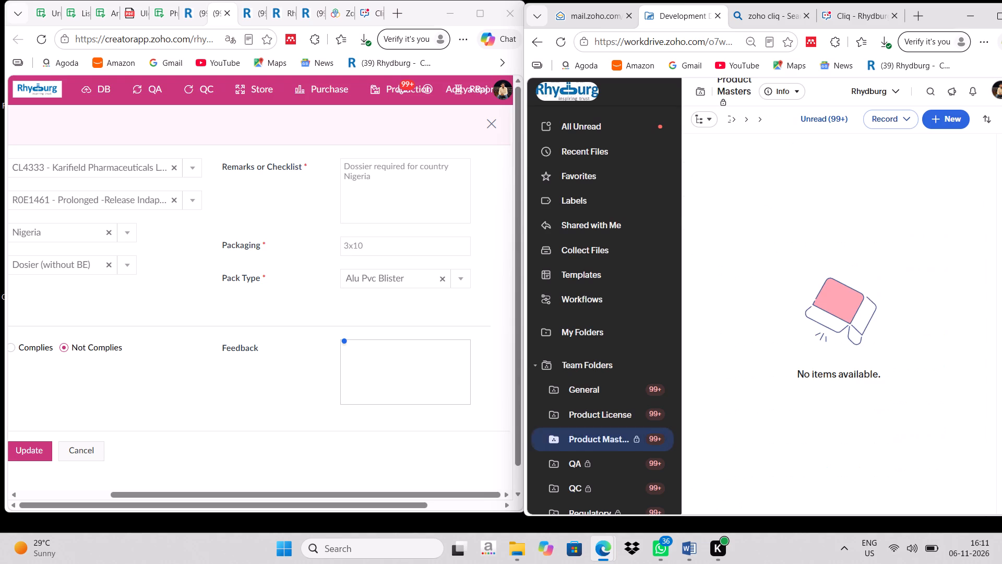
{"action": "left_click", "coordinate": [541, 44]}
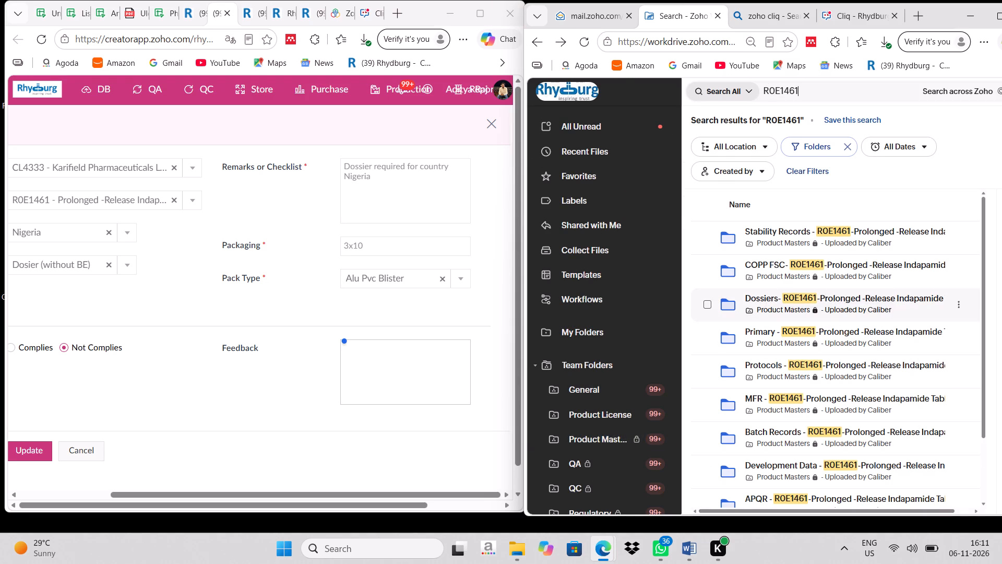
Open R0E1461's Primary folder and check its Dossiers, COPP FSC, Stability Records, Product License and Development Data folders for available documents.
{"action": "left_click", "coordinate": [807, 331]}
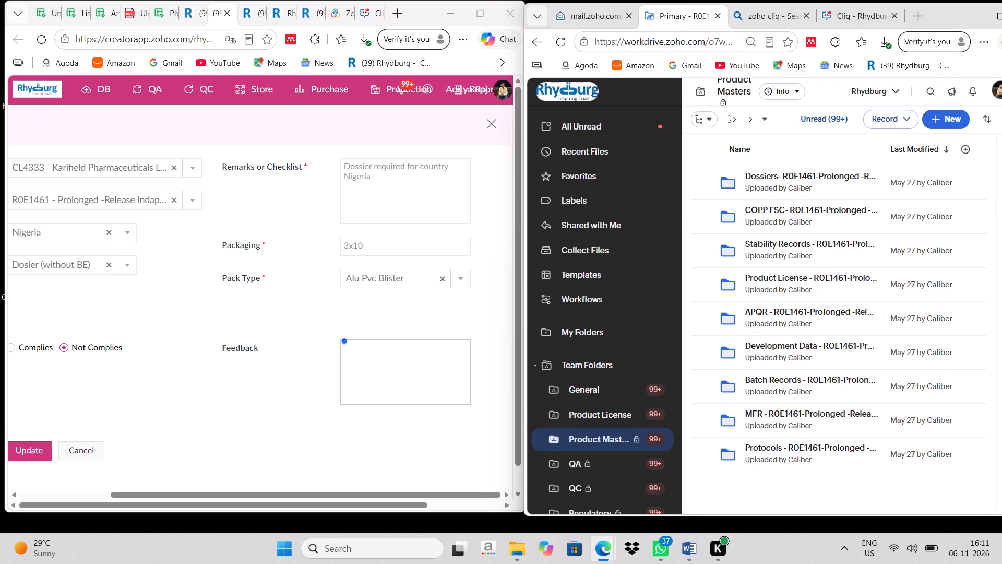
{"action": "left_click", "coordinate": [756, 178]}
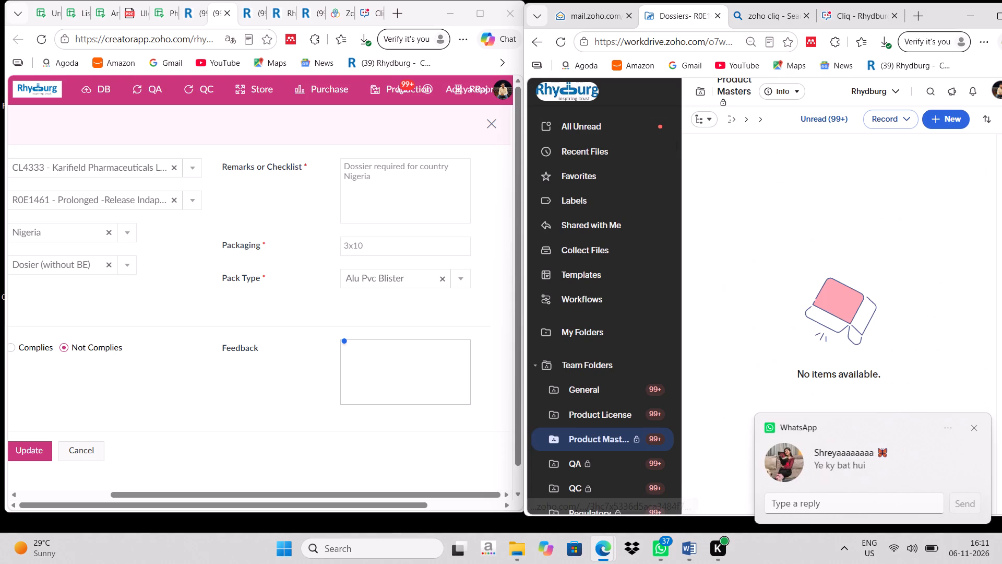
{"action": "left_click", "coordinate": [536, 43]}
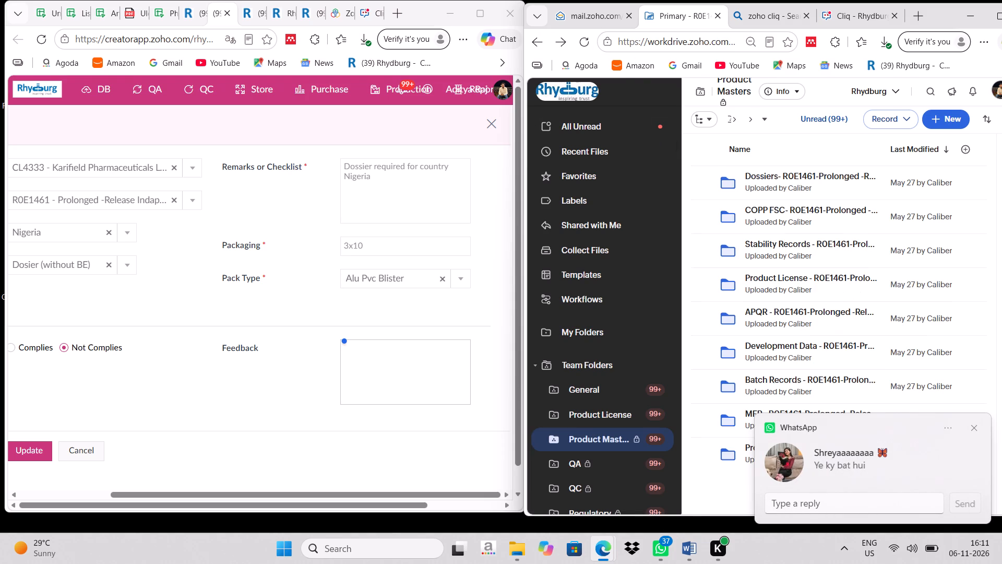
{"action": "left_click", "coordinate": [766, 211]}
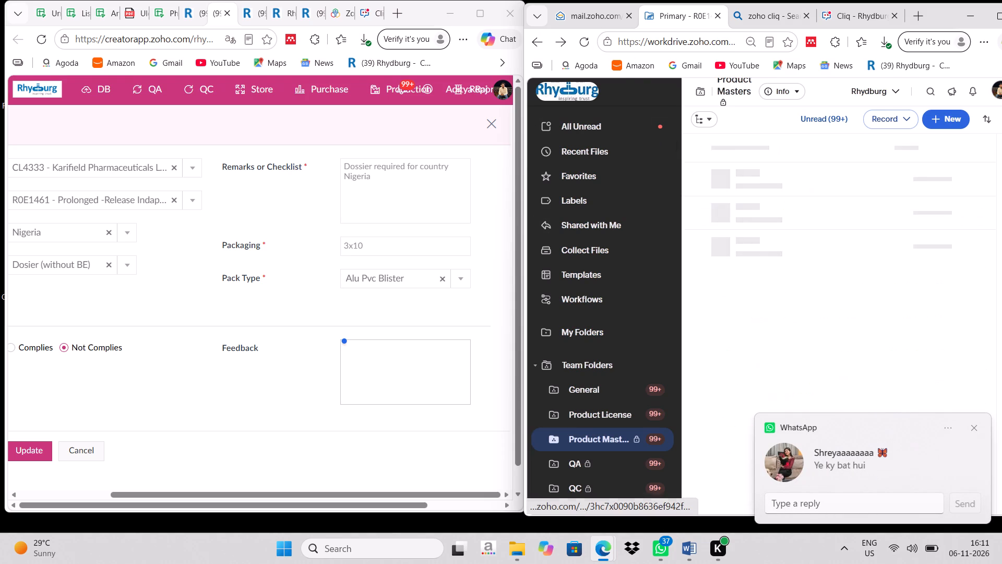
{"action": "left_click", "coordinate": [540, 44]}
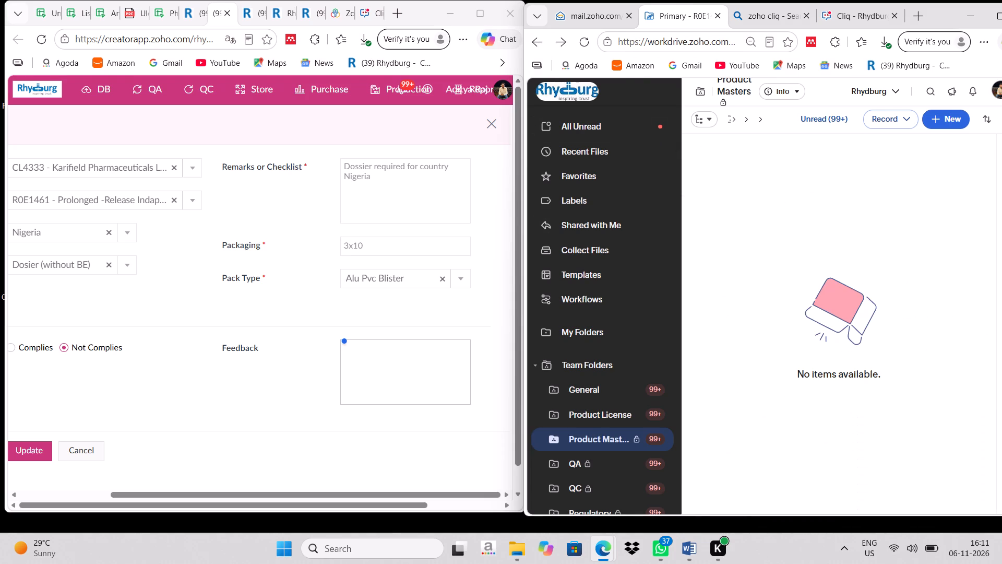
{"action": "left_click", "coordinate": [762, 244]}
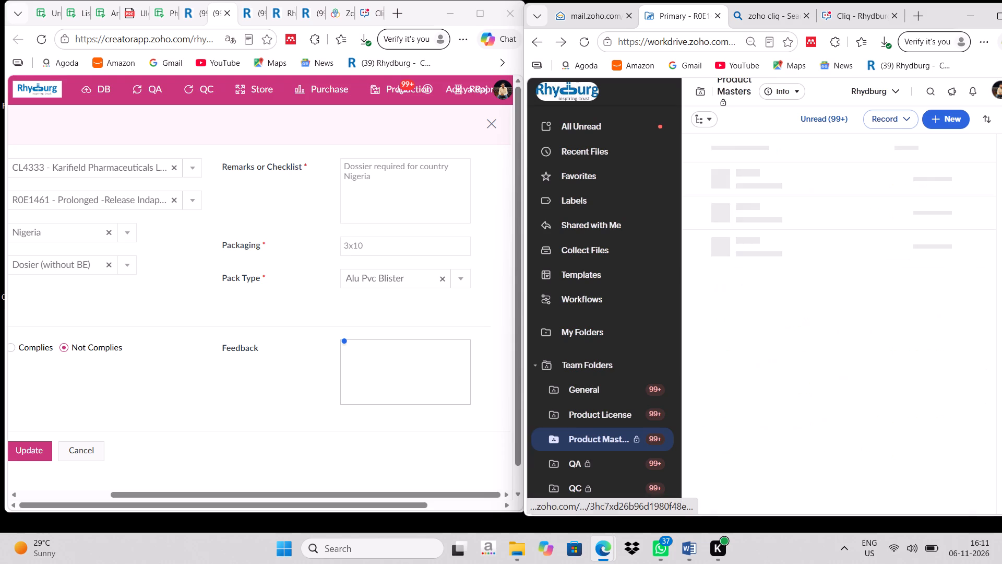
{"action": "left_click", "coordinate": [535, 43]}
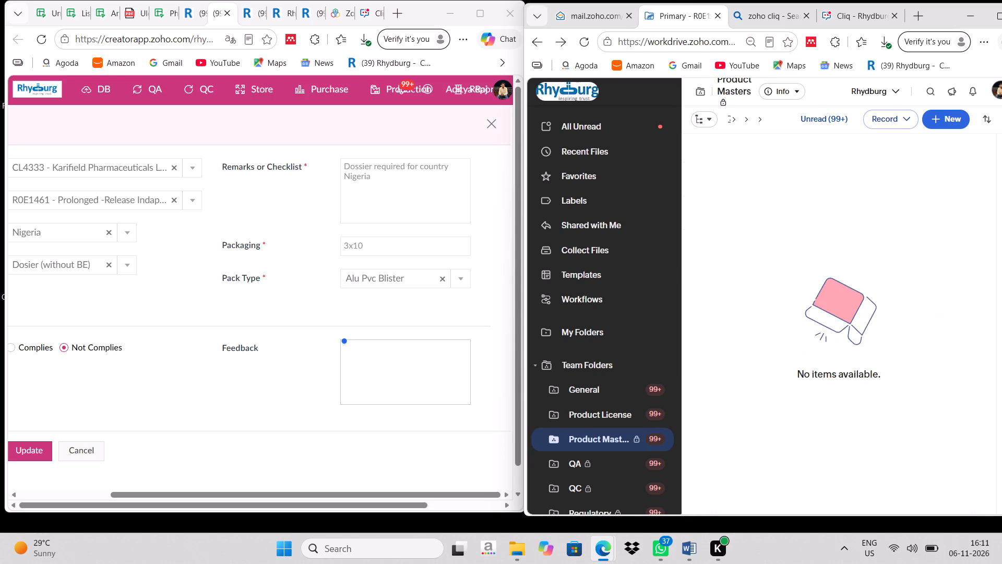
{"action": "left_click", "coordinate": [771, 276]}
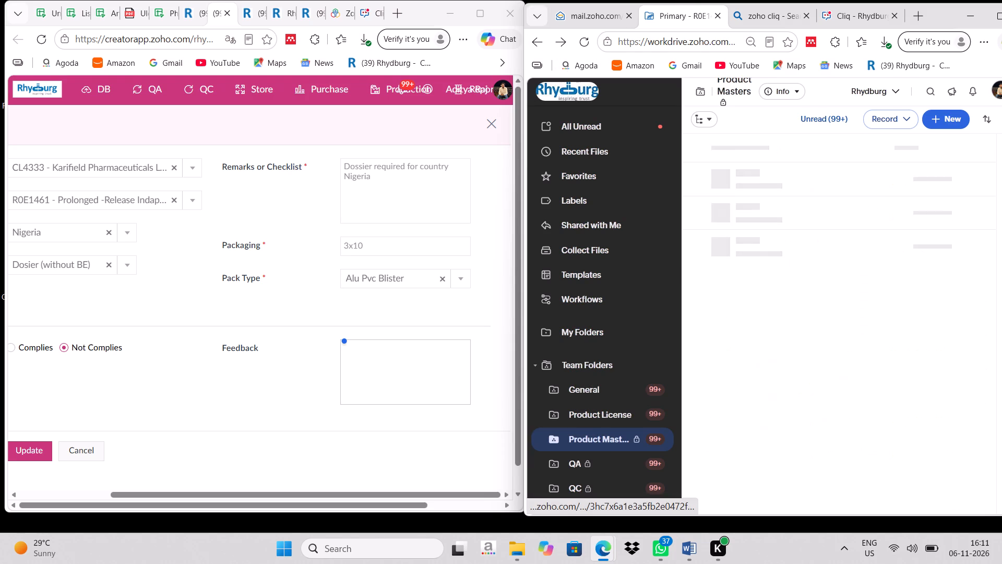
{"action": "left_click", "coordinate": [538, 44]}
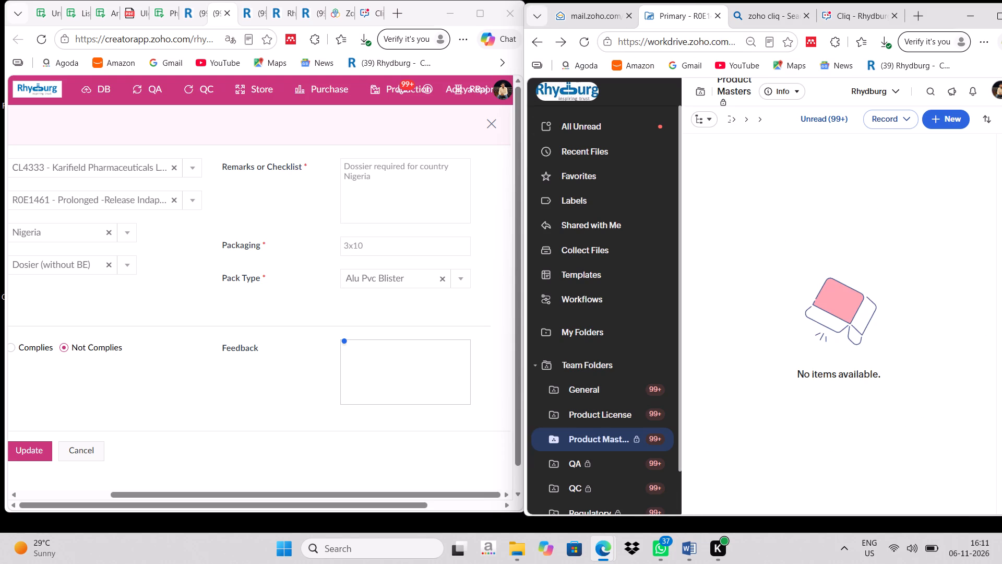
{"action": "left_click", "coordinate": [772, 347]}
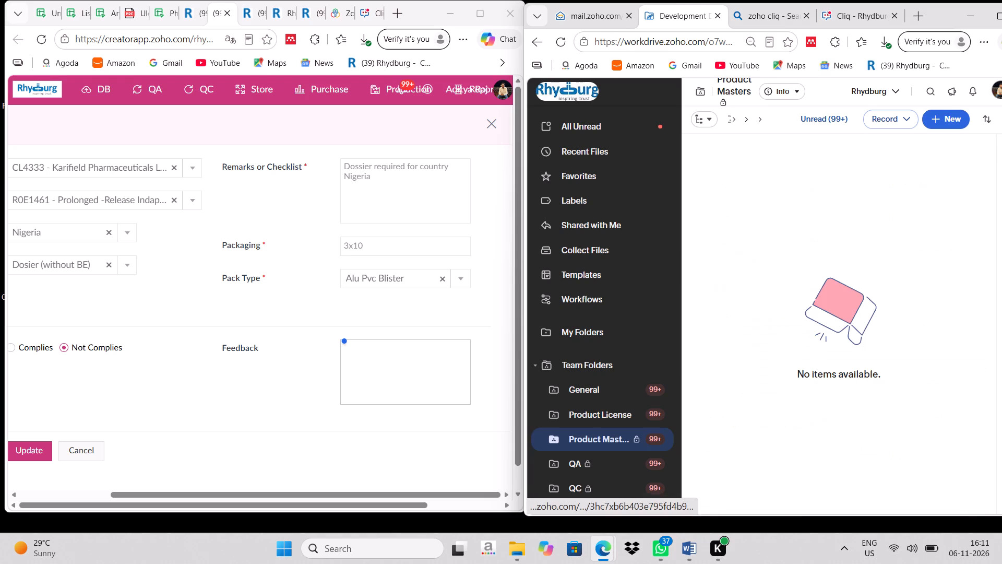
{"action": "left_click", "coordinate": [535, 47]}
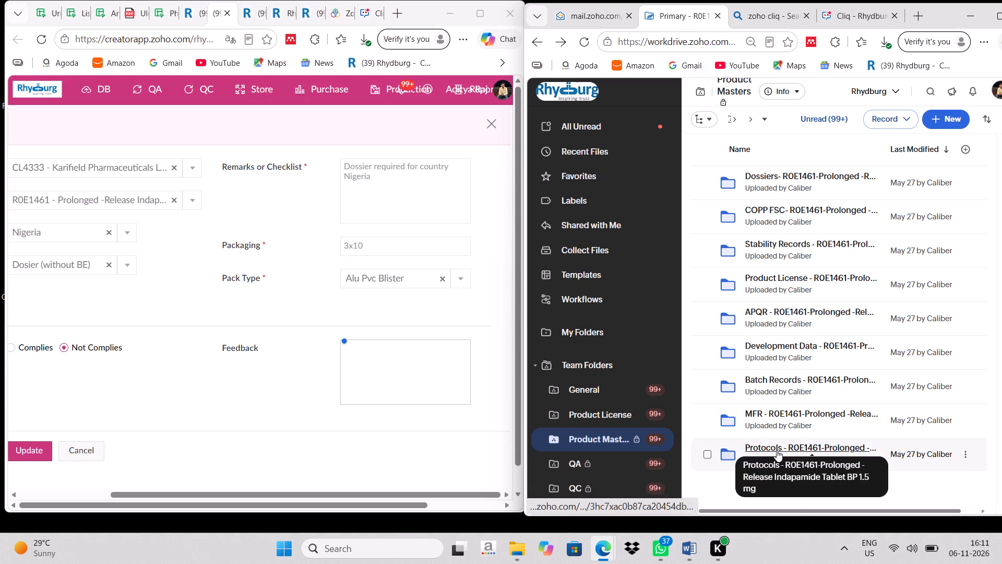
Check R0E1461's Protocols, MFR and Batch Records folders, including the MB - BC9319 batch folder, for available documents.
{"action": "left_click", "coordinate": [777, 450]}
{"action": "left_click", "coordinate": [540, 45]}
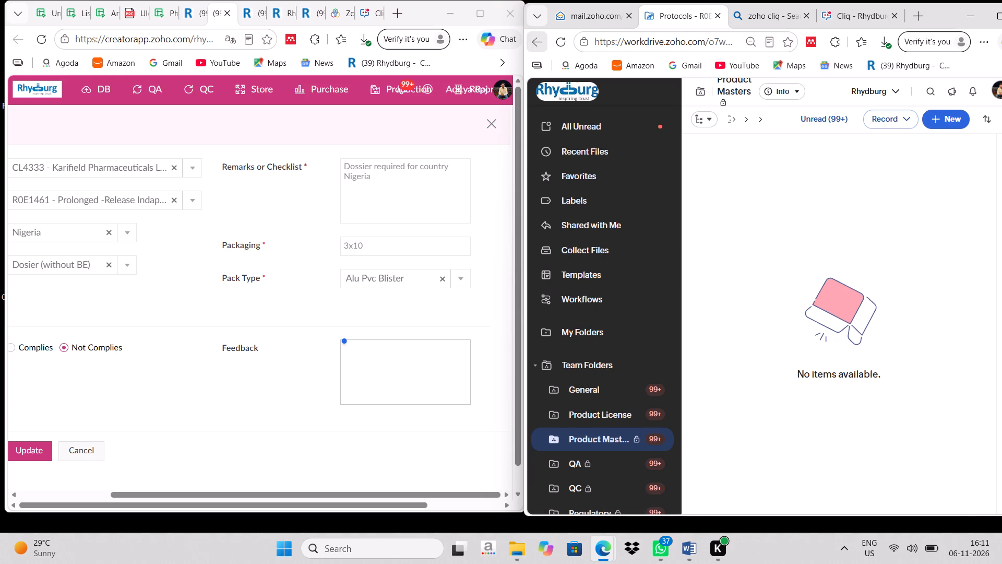
{"action": "left_click", "coordinate": [803, 416]}
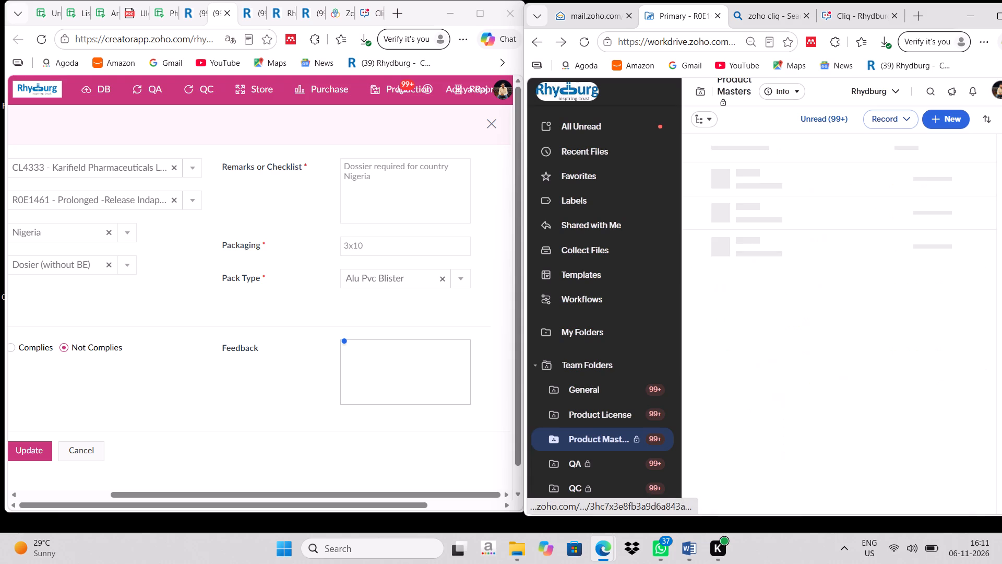
{"action": "left_click", "coordinate": [537, 50]}
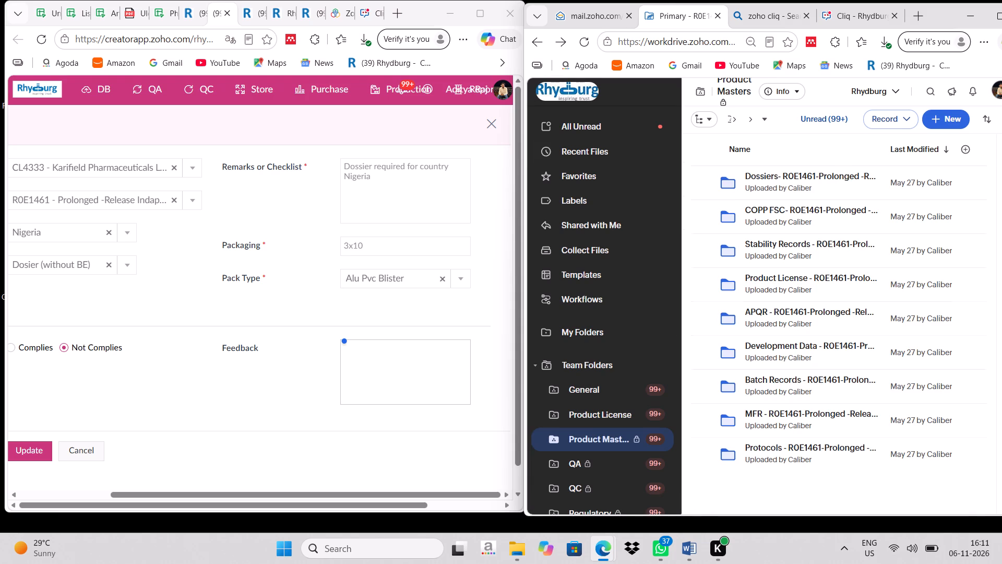
{"action": "left_click", "coordinate": [791, 380]}
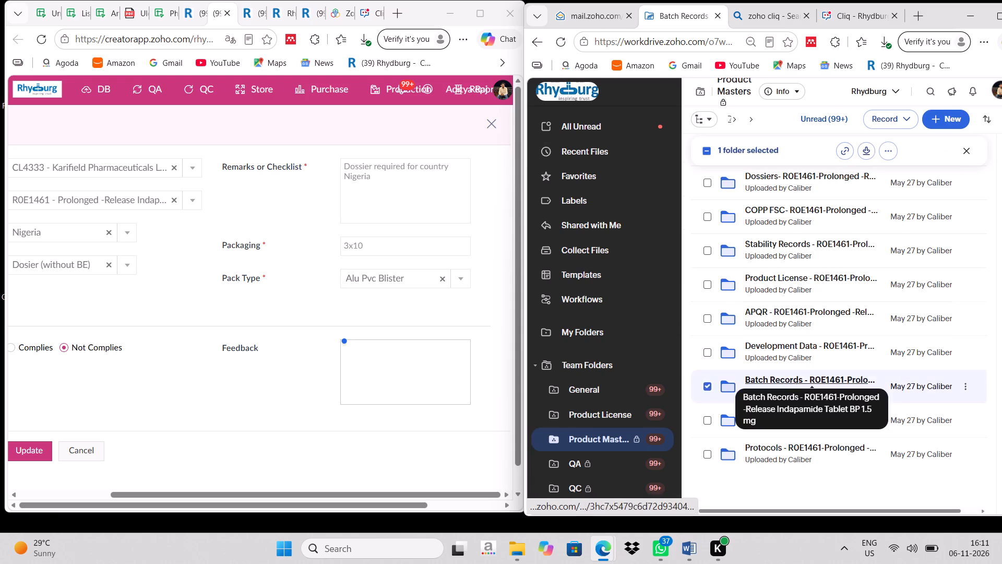
{"action": "left_click", "coordinate": [770, 246]}
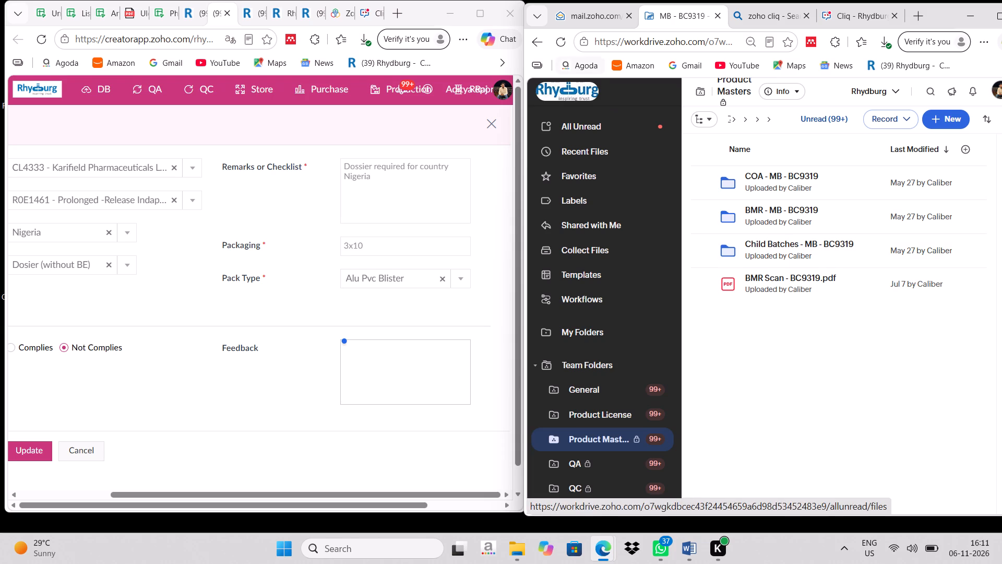
{"action": "left_click", "coordinate": [532, 46]}
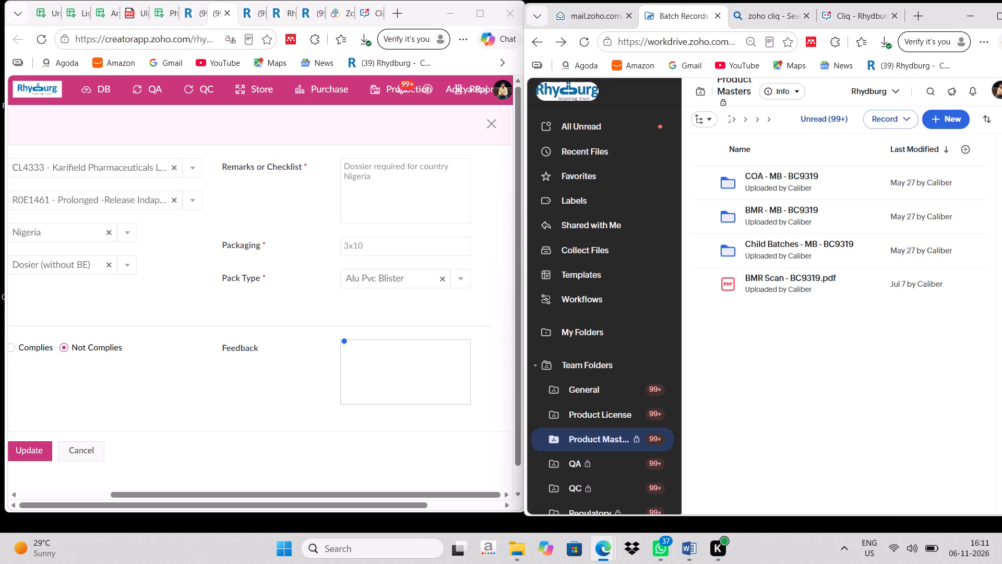
{"action": "left_click", "coordinate": [532, 46]}
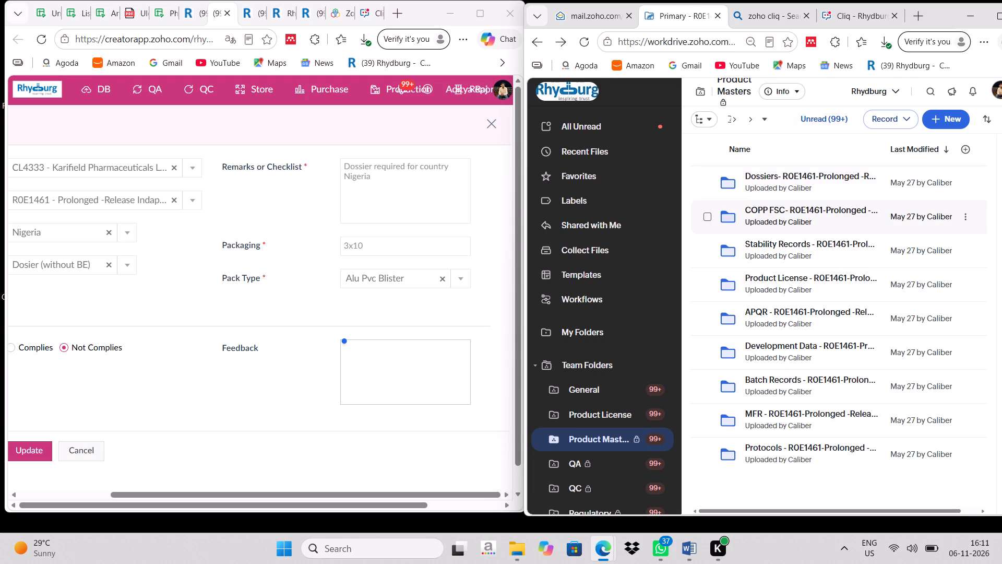
Recheck R0E1461's Product License and Stability Records folders, and return to the R0E1461 search results.
{"action": "left_click", "coordinate": [768, 283]}
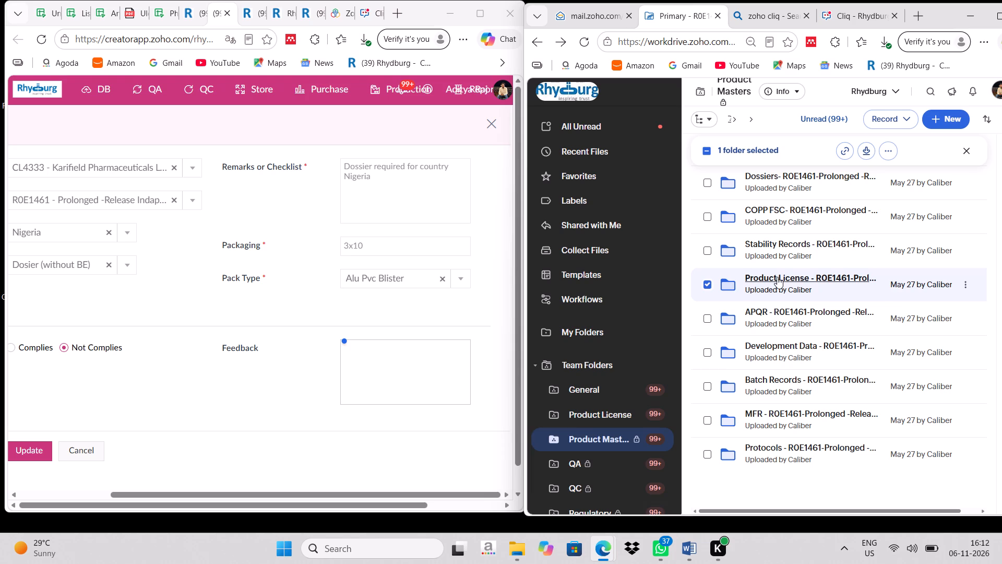
{"action": "left_click", "coordinate": [777, 277]}
{"action": "left_click", "coordinate": [534, 47]}
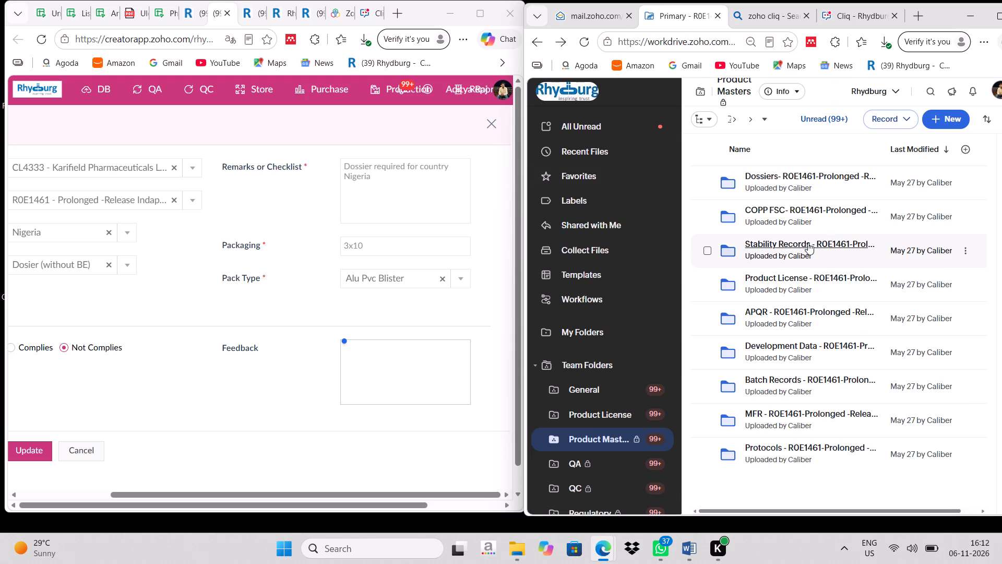
{"action": "left_click", "coordinate": [808, 244]}
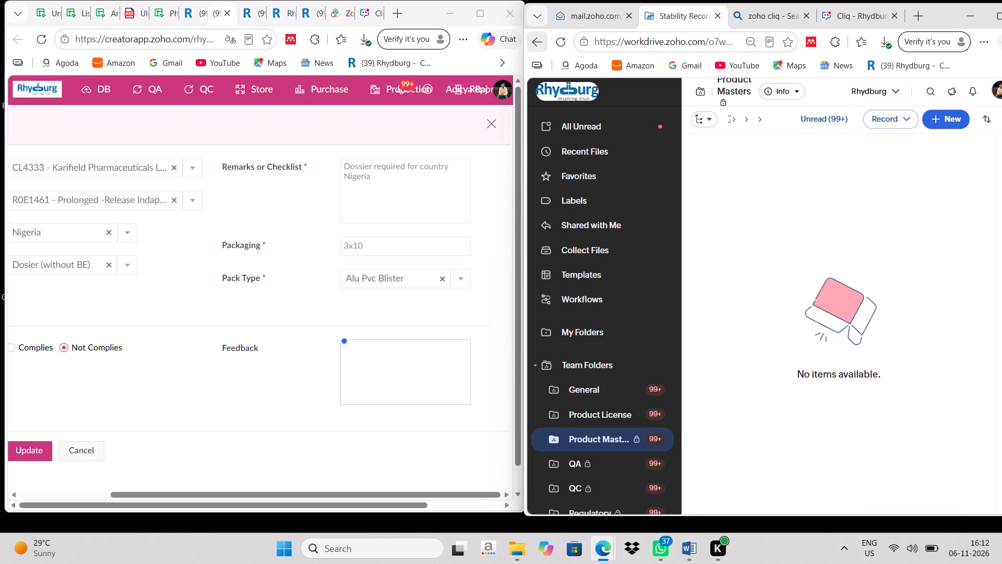
{"action": "left_click", "coordinate": [535, 41]}
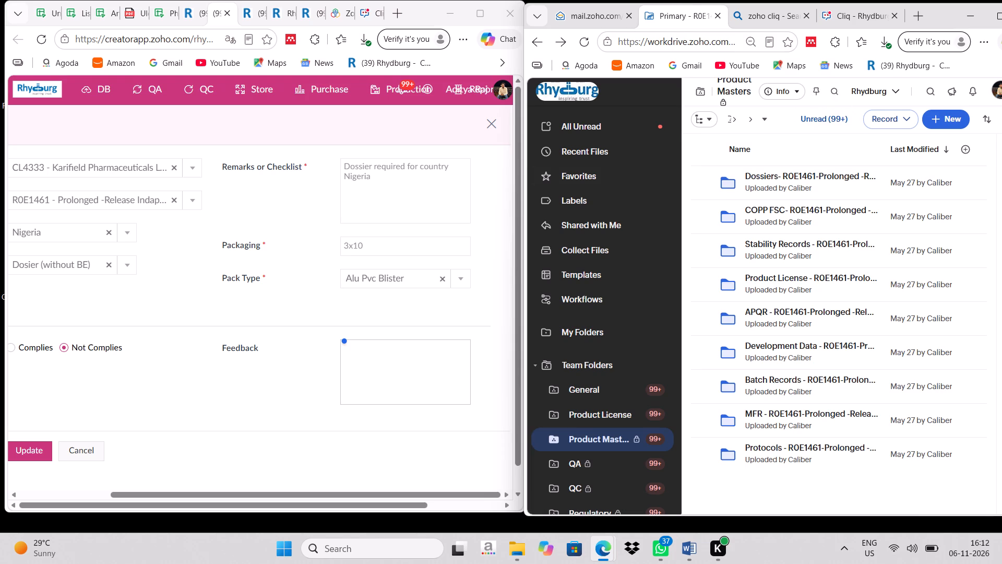
{"action": "left_click", "coordinate": [543, 39]}
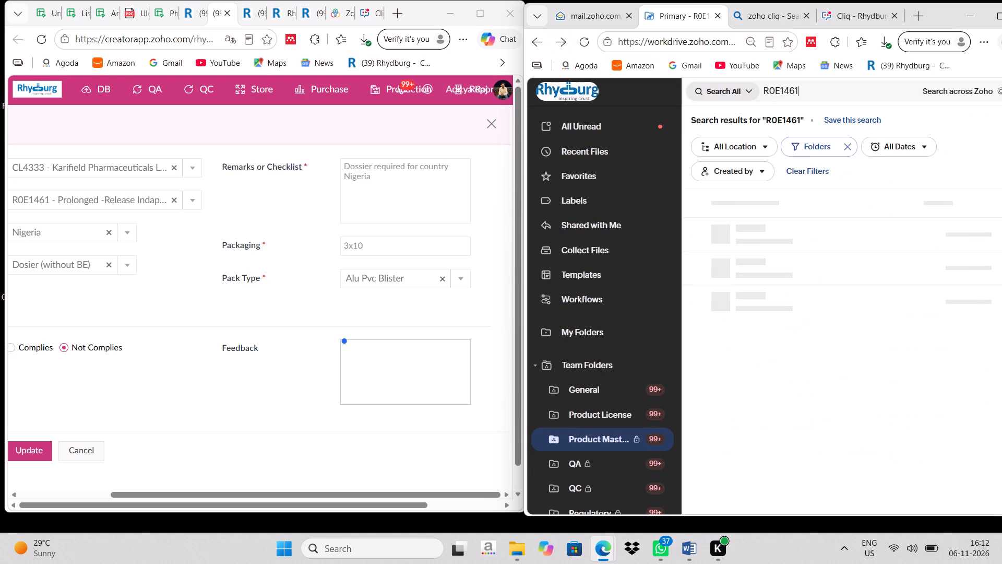
Change the R0E1461 search filter from Folders to PDF and review the listed files.
{"action": "left_click", "coordinate": [849, 147]}
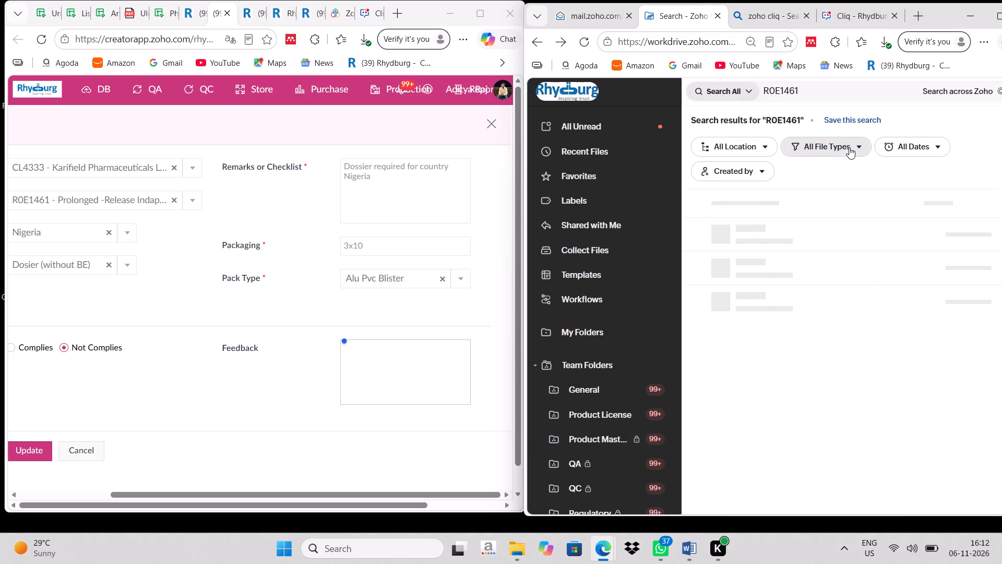
{"action": "left_click", "coordinate": [849, 147]}
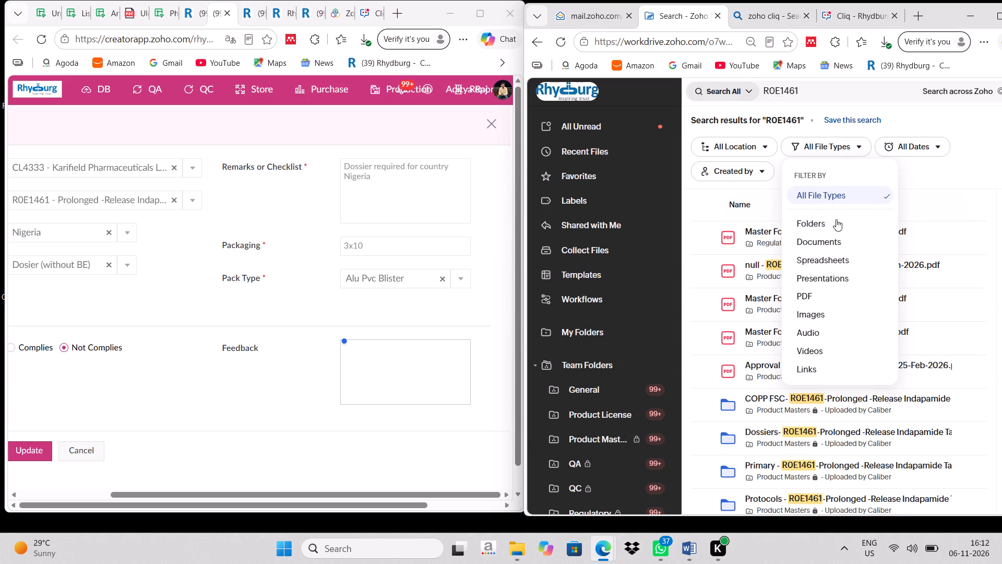
{"action": "left_click", "coordinate": [818, 293]}
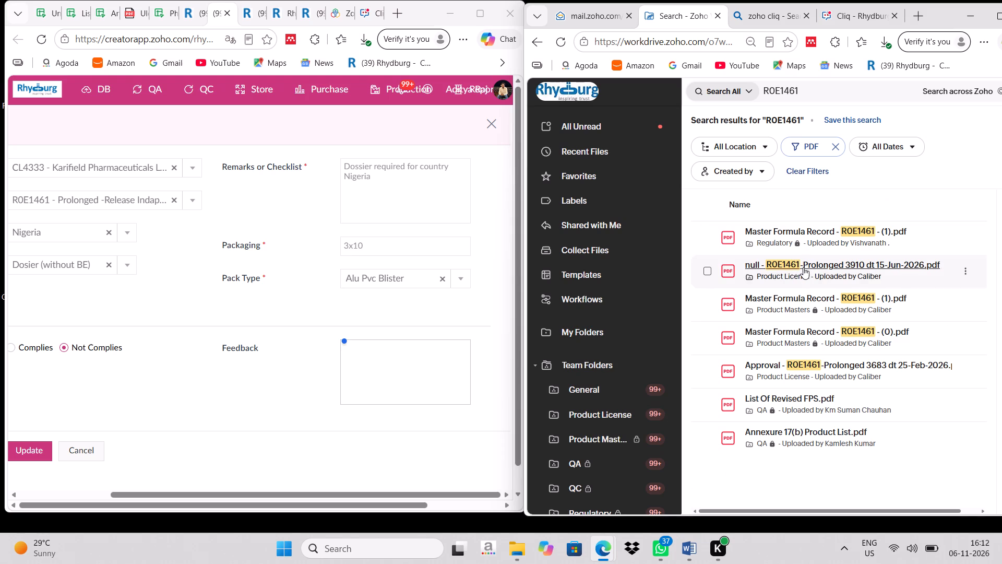
{"action": "scroll", "coordinate": [793, 377], "scroll_direction": "down", "scroll_amount": 1}
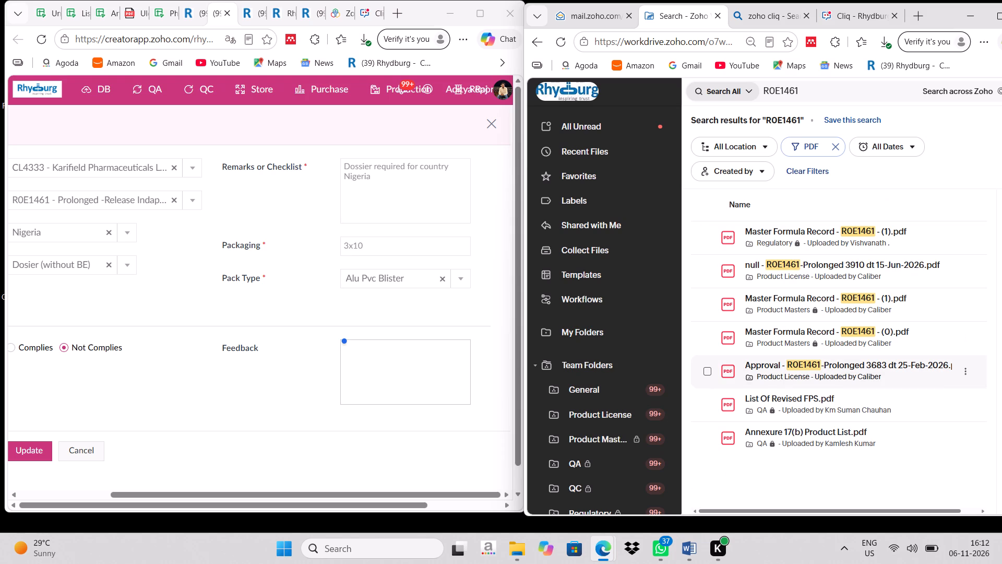
{"action": "left_click", "coordinate": [845, 15]}
{"action": "scroll", "coordinate": [825, 257], "scroll_direction": "up", "scroll_amount": 1}
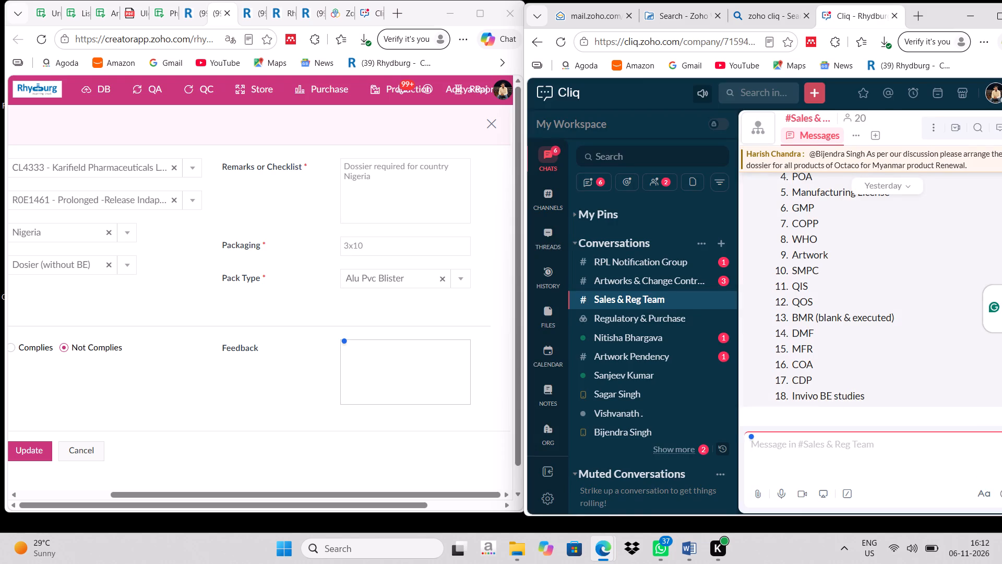
{"action": "scroll", "coordinate": [825, 257], "scroll_direction": "up", "scroll_amount": 1}
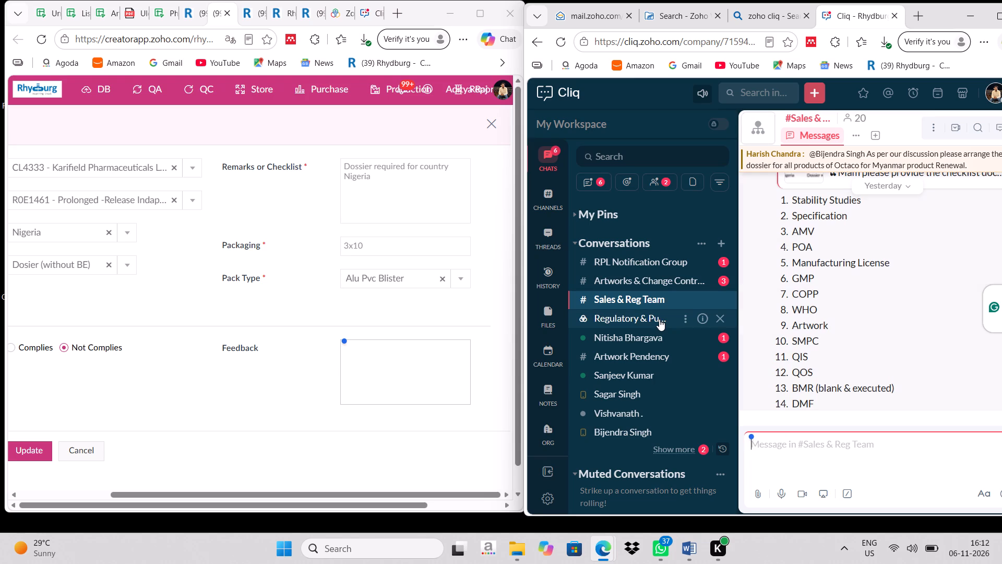
{"action": "left_click", "coordinate": [366, 355]}
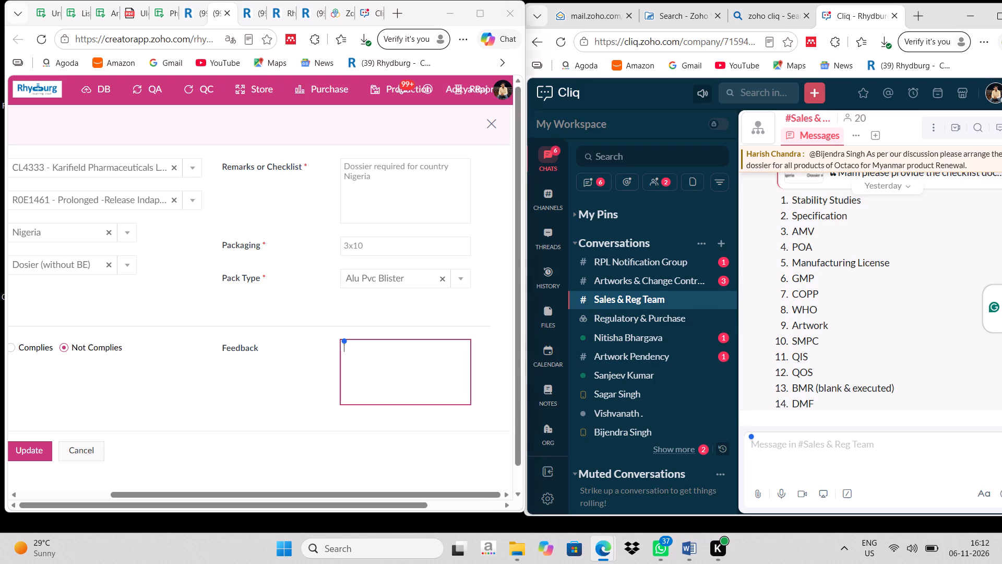
{"action": "type", "text": "Mfg Lic (Available)"}
{"action": "key", "text": "Return"}
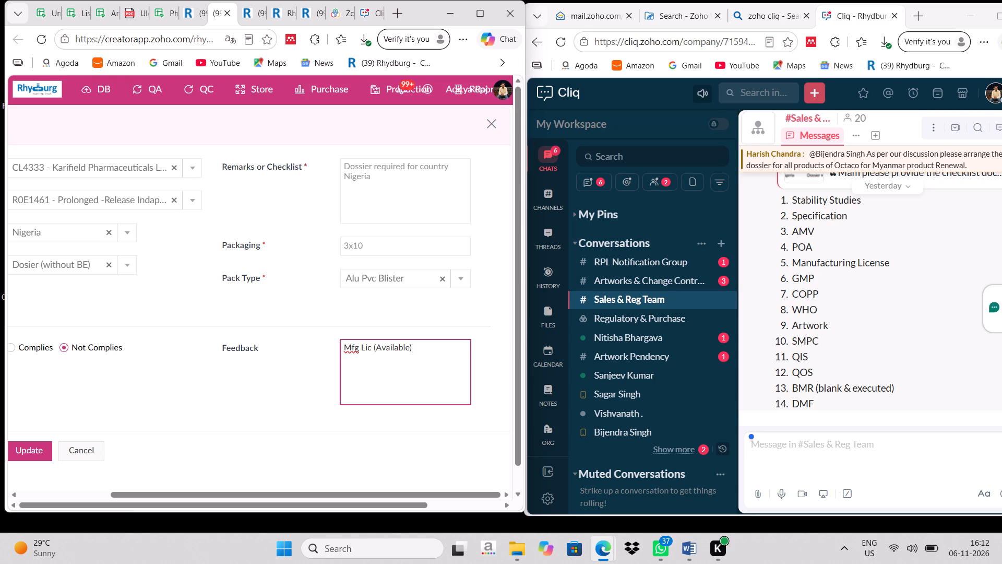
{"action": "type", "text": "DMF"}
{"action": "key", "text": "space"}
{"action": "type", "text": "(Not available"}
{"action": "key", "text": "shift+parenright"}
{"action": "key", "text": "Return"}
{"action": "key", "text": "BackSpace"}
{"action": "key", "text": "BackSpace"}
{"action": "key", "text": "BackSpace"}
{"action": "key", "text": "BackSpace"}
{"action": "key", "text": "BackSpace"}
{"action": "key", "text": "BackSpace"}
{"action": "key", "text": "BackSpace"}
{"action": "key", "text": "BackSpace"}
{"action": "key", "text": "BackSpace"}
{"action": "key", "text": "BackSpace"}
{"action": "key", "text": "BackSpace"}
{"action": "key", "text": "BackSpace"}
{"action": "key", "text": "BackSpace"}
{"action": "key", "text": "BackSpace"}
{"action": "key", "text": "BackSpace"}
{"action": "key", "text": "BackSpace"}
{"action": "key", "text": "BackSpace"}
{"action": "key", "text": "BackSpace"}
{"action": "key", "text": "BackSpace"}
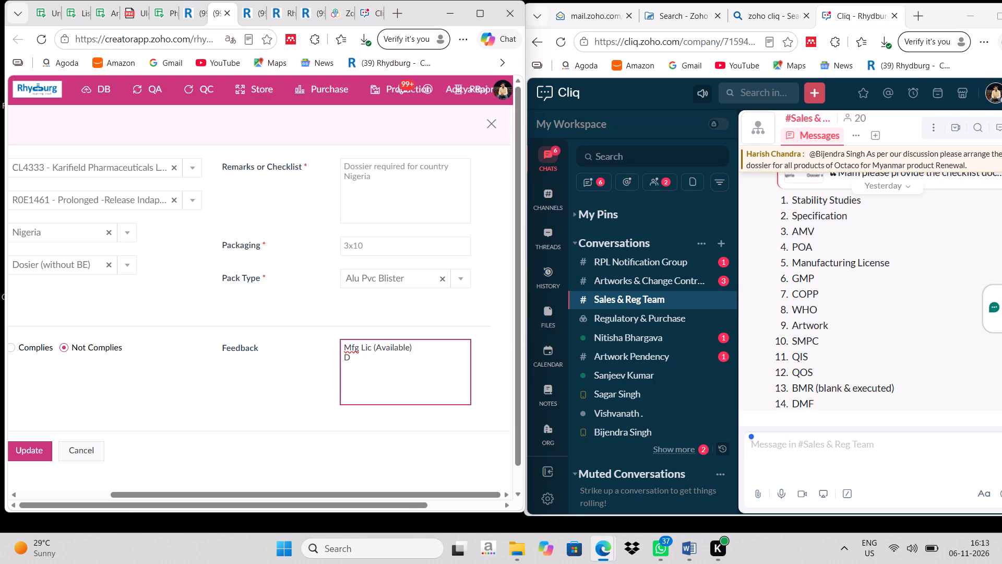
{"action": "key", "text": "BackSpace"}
Add feedback lines "BMR (Available)" and "Stability Studies (Not available)" to the R0E1461 record.
{"action": "type", "text": "BMR (Available)"}
{"action": "key", "text": "Return"}
{"action": "type", "text": "Stability Studies ("}
{"action": "type", "text": "Not available"}
{"action": "key", "text": "shift+parenright"}
{"action": "key", "text": "Return"}
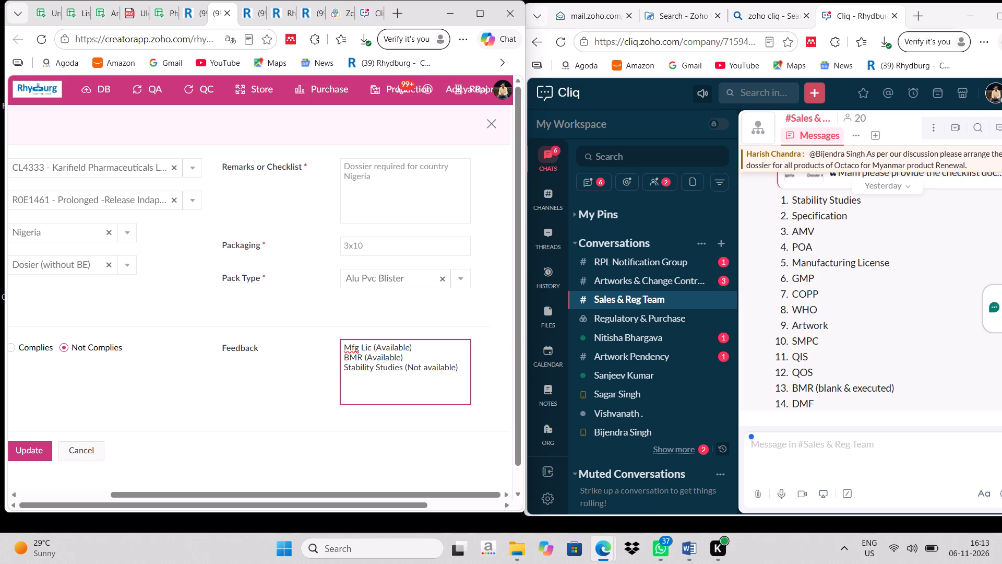
Add Specifications, AMV and POA to the R0E1461 feedback on separate lines, each marked "(Not available)".
{"action": "type", "text": "Specifications (Not available)"}
{"action": "key", "text": "Return"}
{"action": "type", "text": "AMV"}
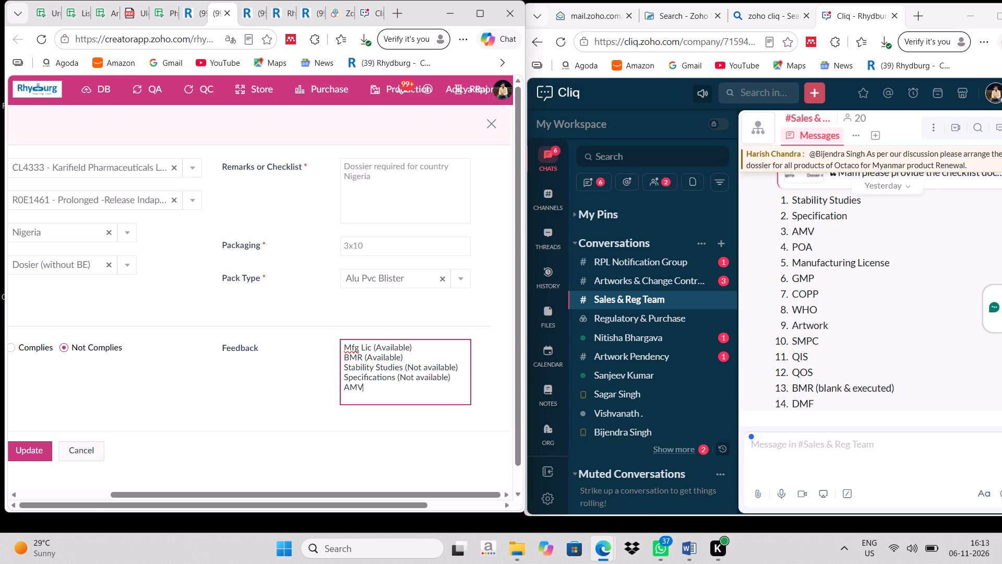
{"action": "key", "text": "space"}
{"action": "type", "text": "(Not available)"}
{"action": "key", "text": "Return"}
{"action": "type", "text": "POA (Not available"}
{"action": "key", "text": "shift+parenright"}
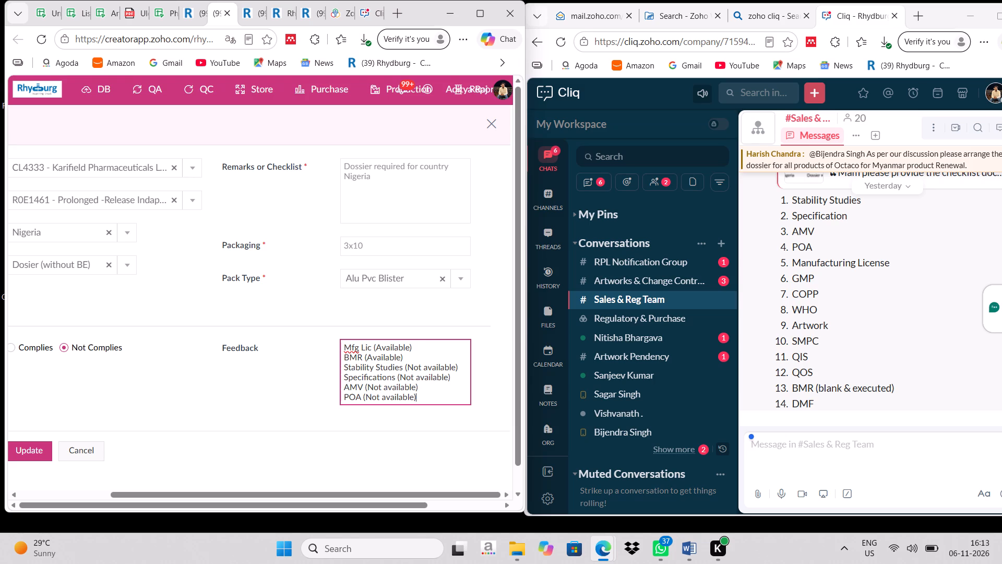
Add GMP, COPP and WHO to the R0E1461 feedback on separate lines, each marked "(Not available)".
{"action": "key", "text": "Return"}
{"action": "type", "text": "GMP ("}
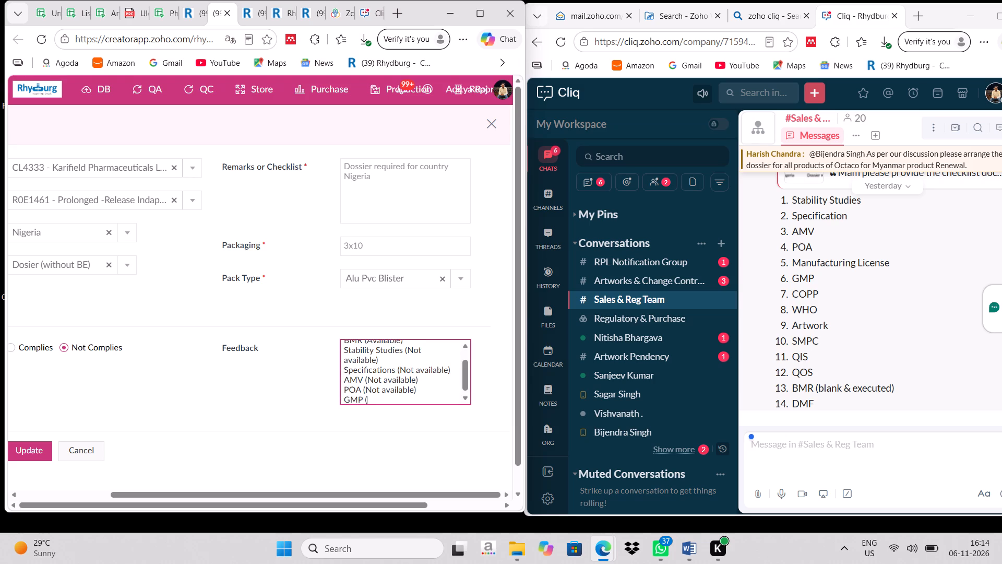
{"action": "type", "text": "Not available)"}
{"action": "key", "text": "Return"}
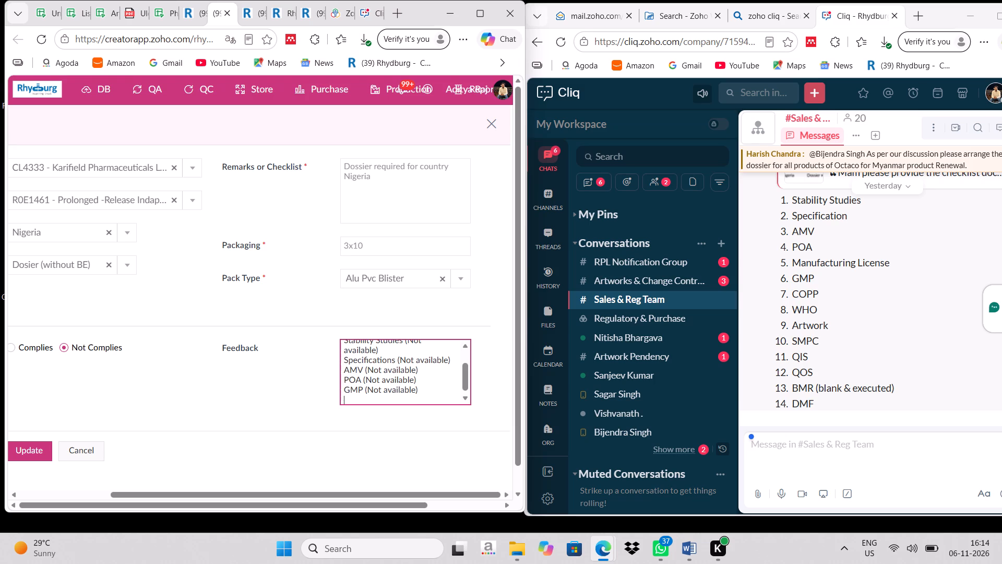
{"action": "type", "text": "COPP (Not available)"}
{"action": "key", "text": "Return"}
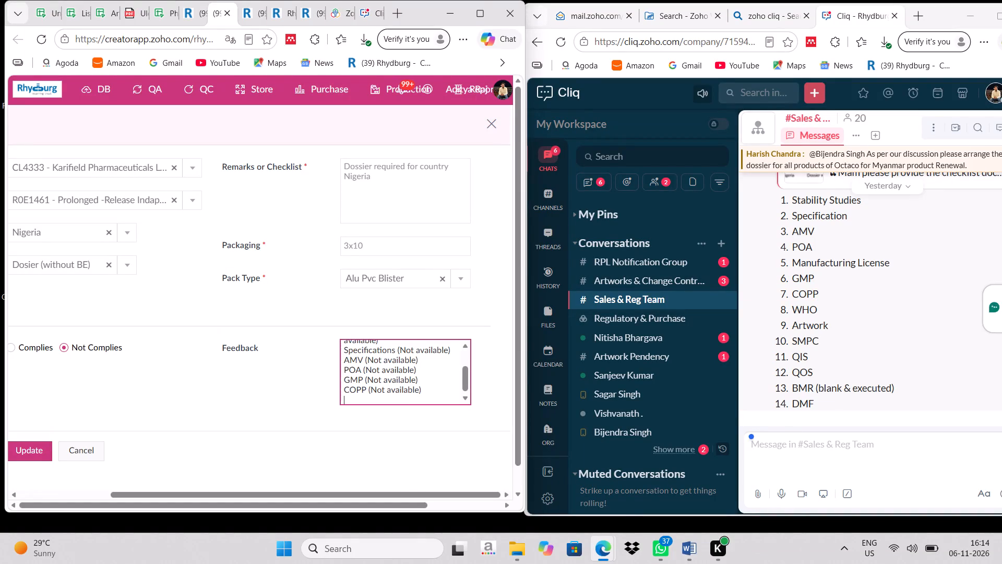
{"action": "type", "text": "WHO (Not available)"}
{"action": "key", "text": "Return"}
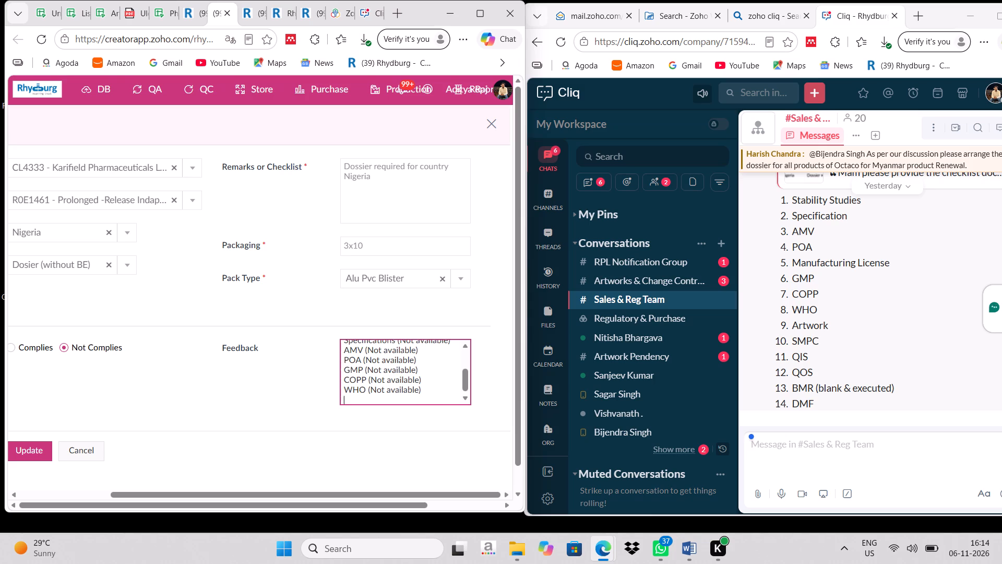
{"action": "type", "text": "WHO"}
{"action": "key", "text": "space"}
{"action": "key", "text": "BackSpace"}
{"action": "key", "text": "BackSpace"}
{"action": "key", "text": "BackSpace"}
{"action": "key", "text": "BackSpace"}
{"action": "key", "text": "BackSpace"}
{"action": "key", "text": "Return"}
Add Artwork, SMPC and QIS to the R0E1461 feedback on separate lines, each marked "(Not available)".
{"action": "type", "text": "Artwork ("}
{"action": "type", "text": "Not available)"}
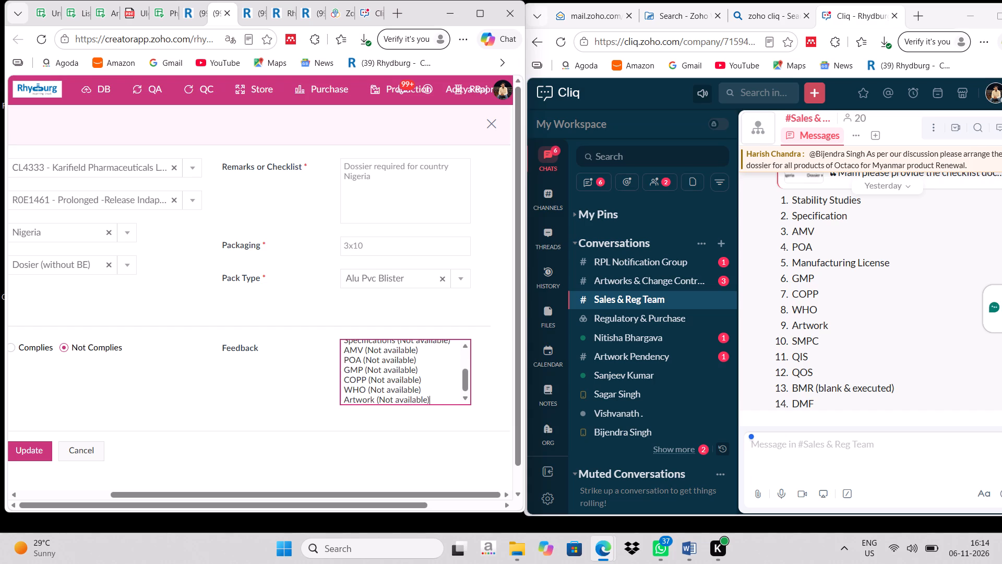
{"action": "key", "text": "Return"}
{"action": "type", "text": "SMPC (n"}
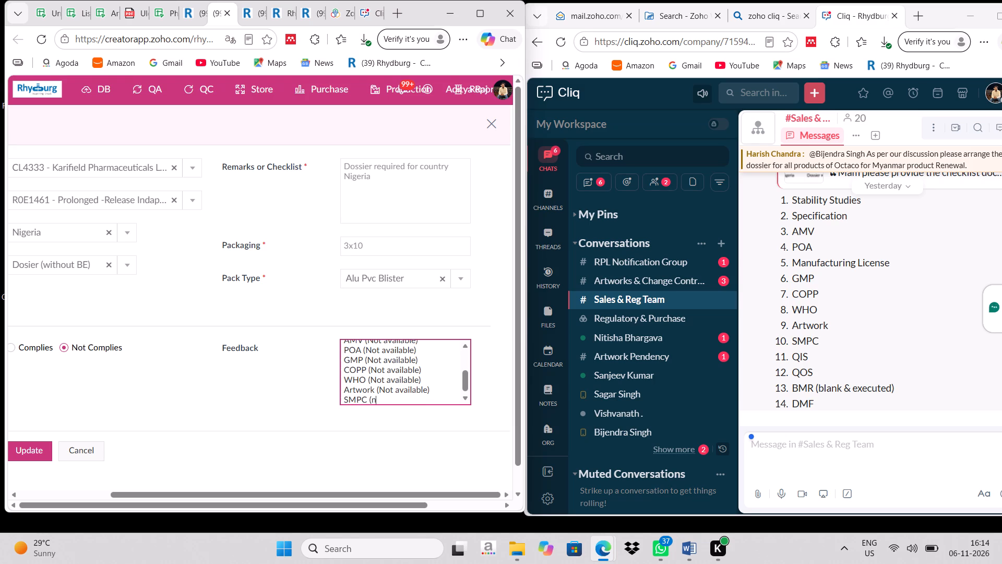
{"action": "key", "text": "BackSpace"}
{"action": "type", "text": "Not available)"}
{"action": "key", "text": "Return"}
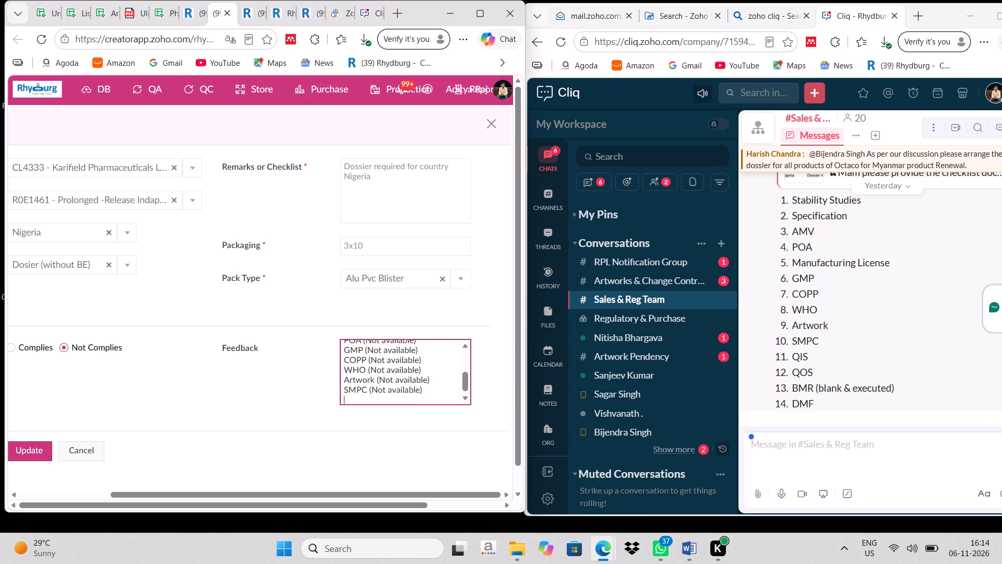
{"action": "type", "text": "QIS"}
{"action": "key", "text": "space"}
{"action": "key", "text": "shift+parenleft"}
{"action": "type", "text": "Not available)"}
{"action": "key", "text": "Return"}
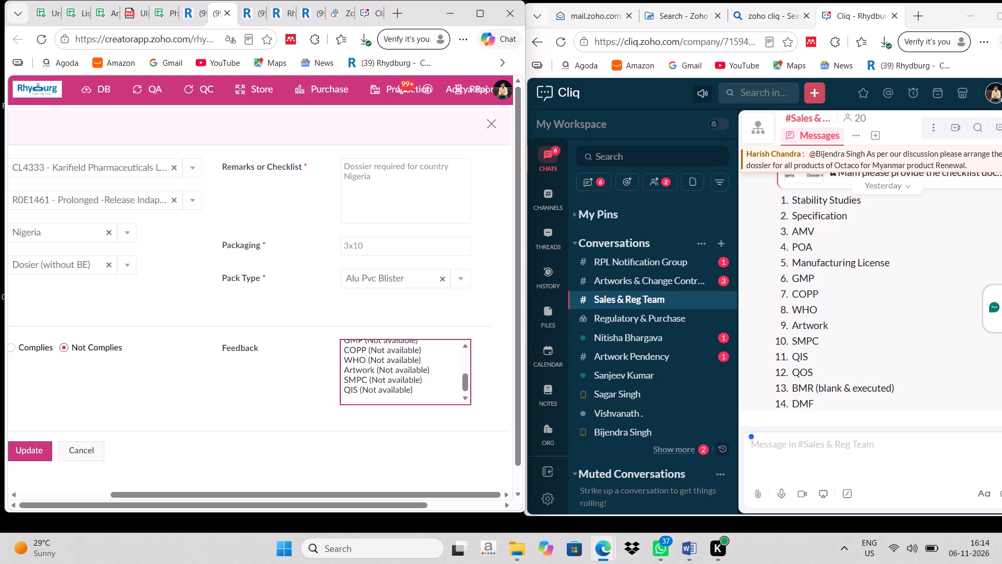
Add QOS and DMF to the R0E1461 feedback on separate lines, each marked "(Not available)".
{"action": "type", "text": "QOS (n"}
{"action": "key", "text": "BackSpace"}
{"action": "type", "text": "Noyt"}
{"action": "key", "text": "BackSpace"}
{"action": "key", "text": "BackSpace"}
{"action": "type", "text": "t available)"}
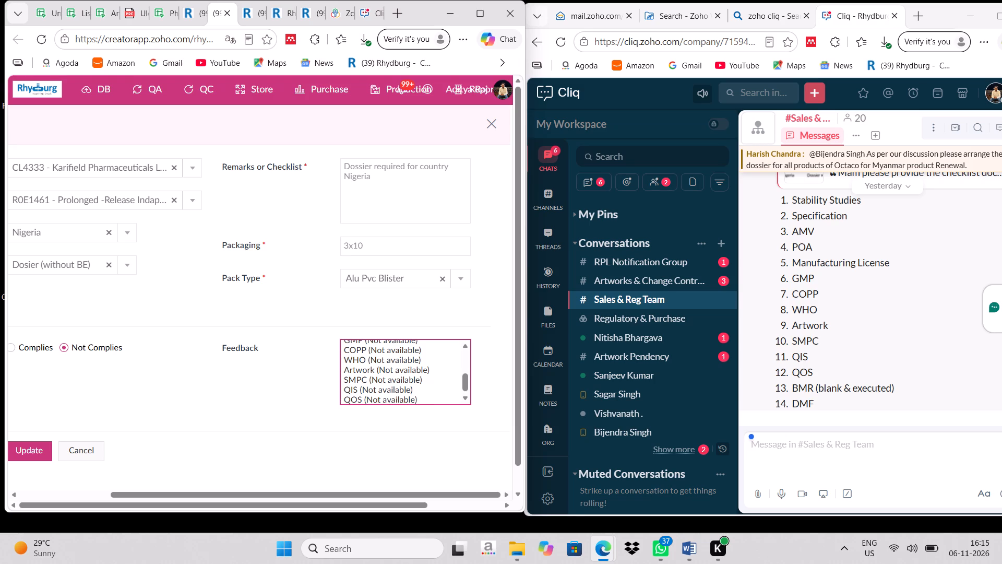
{"action": "key", "text": "Return"}
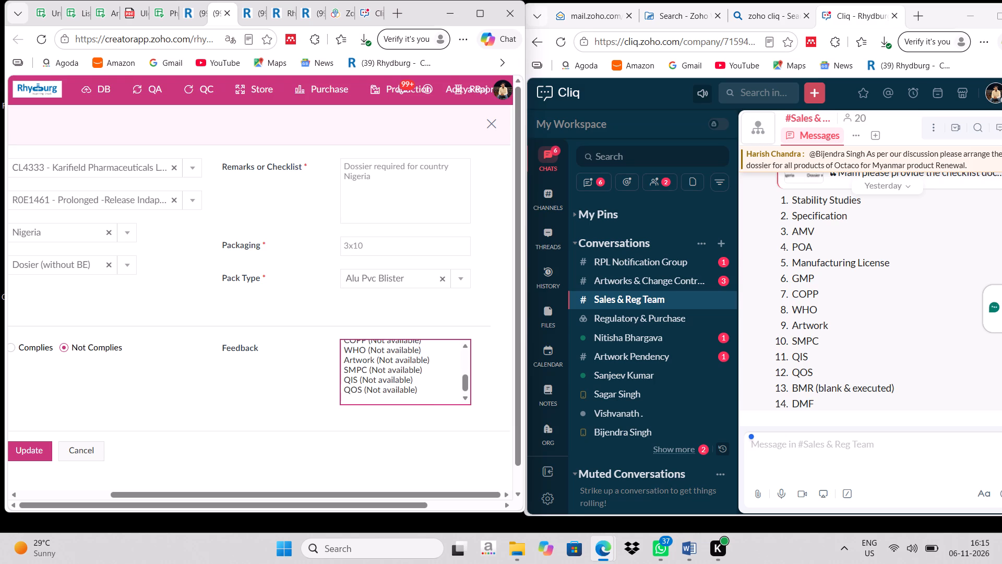
{"action": "type", "text": "DMF"}
{"action": "key", "text": "space"}
{"action": "type", "text": "(n"}
{"action": "key", "text": "BackSpace"}
{"action": "type", "text": "Not available)"}
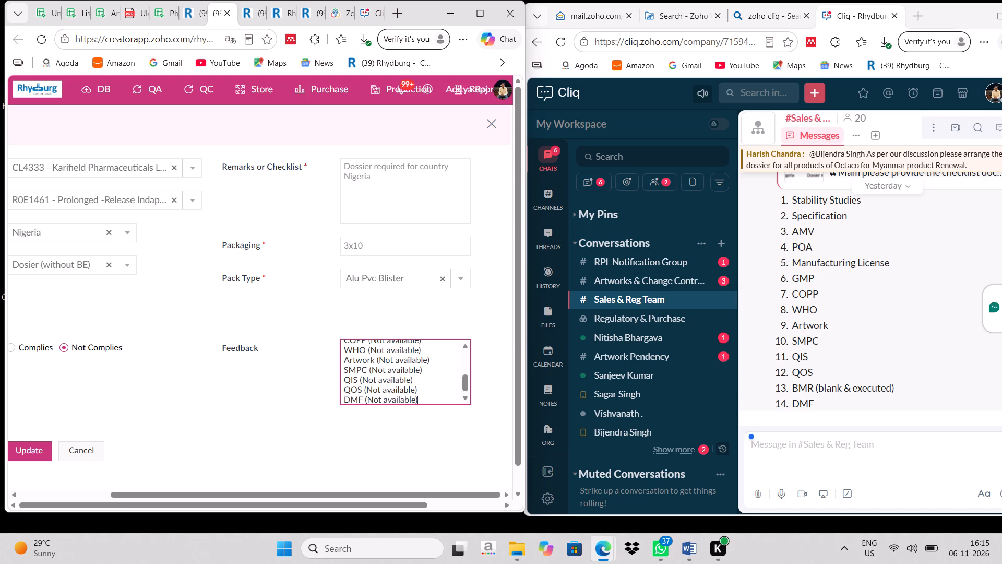
Review the completed feedback for R0E1461 and save the updated gap analysis record.
{"action": "scroll", "coordinate": [377, 352], "scroll_direction": "up", "scroll_amount": 7}
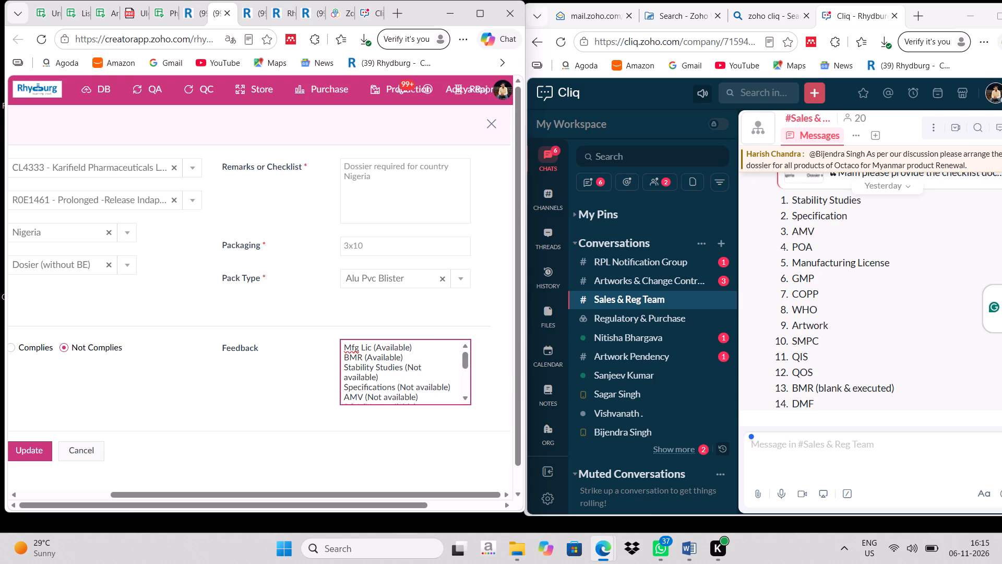
{"action": "scroll", "coordinate": [412, 387], "scroll_direction": "down", "scroll_amount": 6}
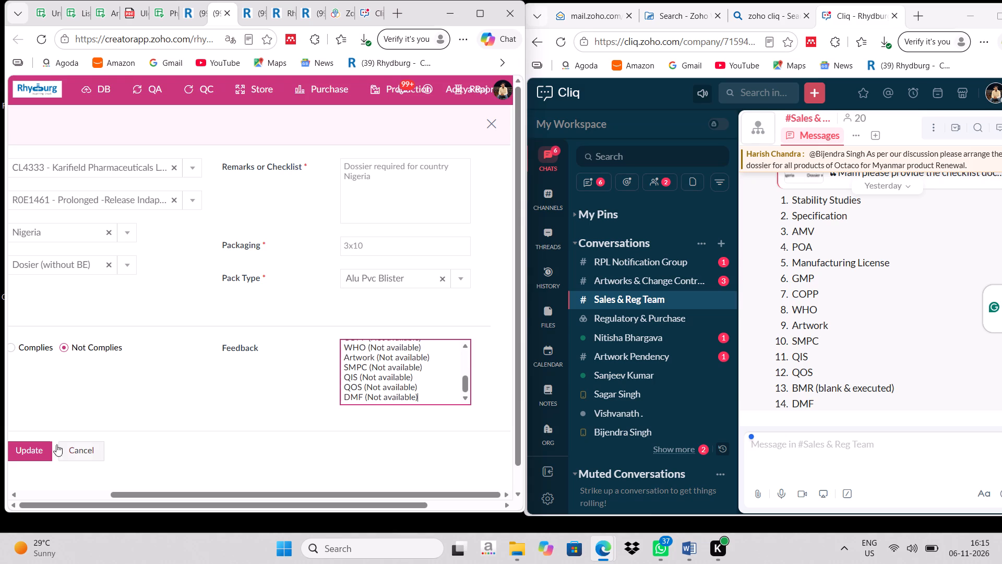
{"action": "left_click", "coordinate": [32, 453]}
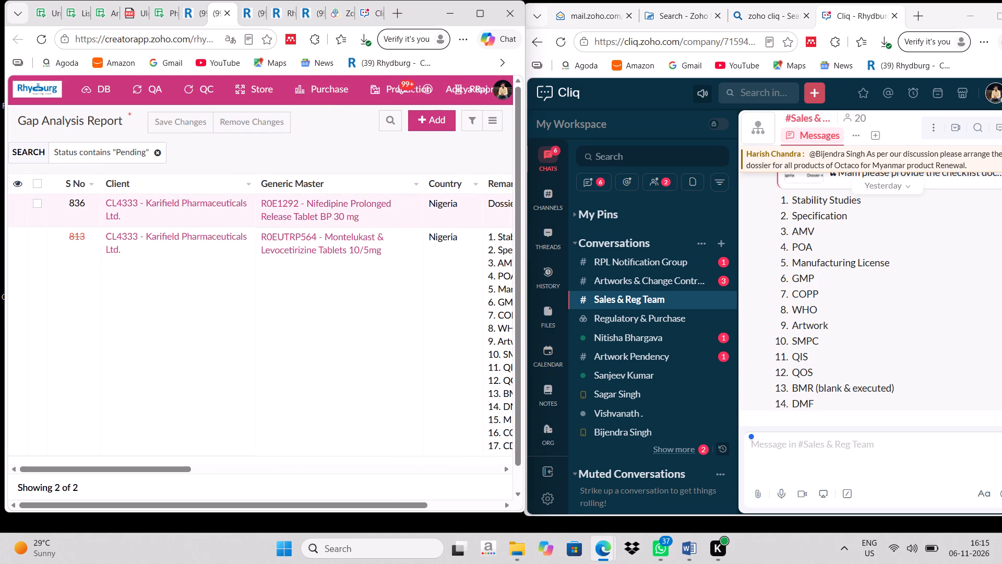
Search the WorkDrive PDF files for product code R0E1292 and look through the documents on file for it.
{"action": "left_click_drag", "start_coordinate": [261, 205], "coordinate": [299, 204]}
{"action": "left_click", "coordinate": [327, 158]}
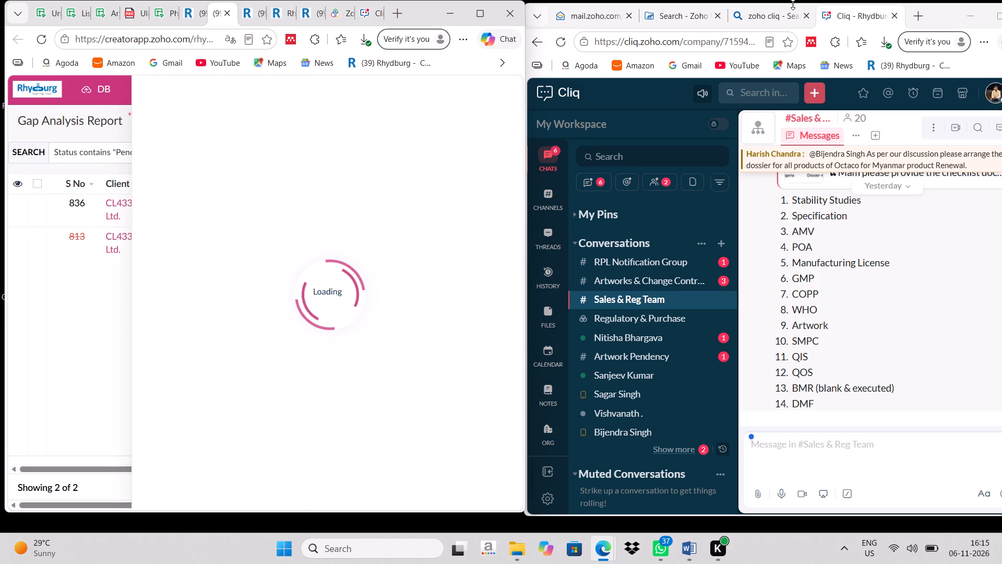
{"action": "left_click", "coordinate": [683, 16]}
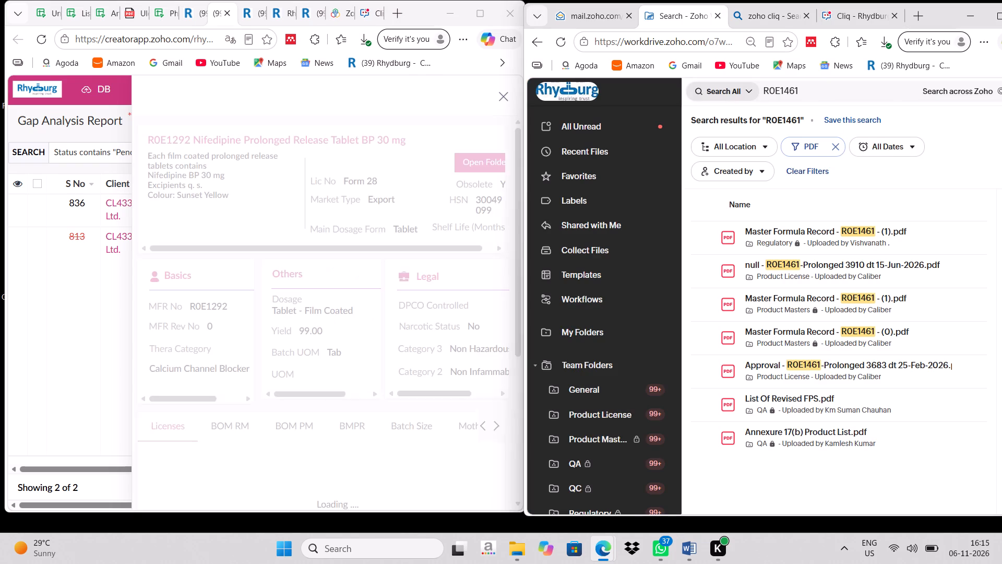
{"action": "left_click_drag", "start_coordinate": [812, 91], "coordinate": [750, 98]}
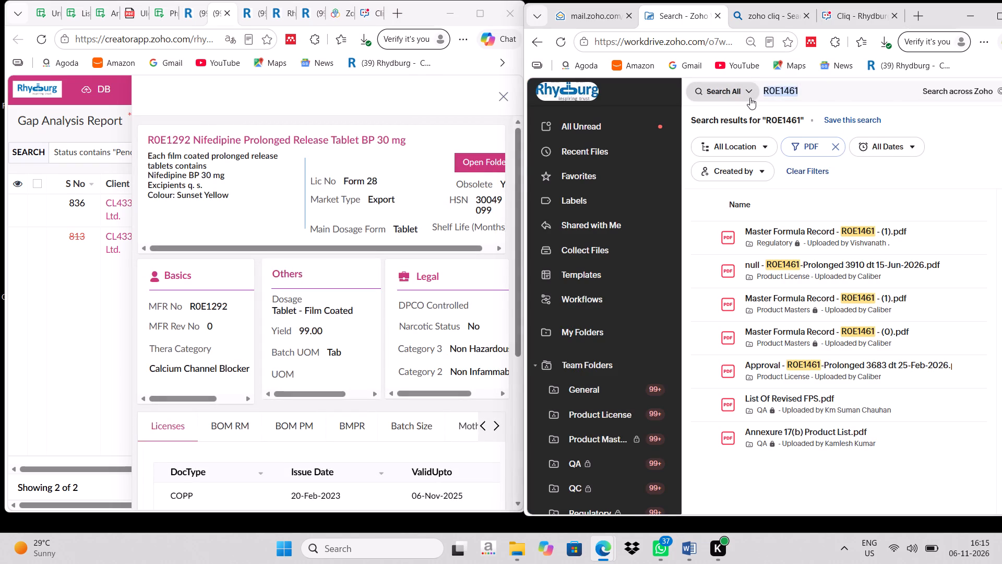
{"action": "key", "text": "ctrl+v"}
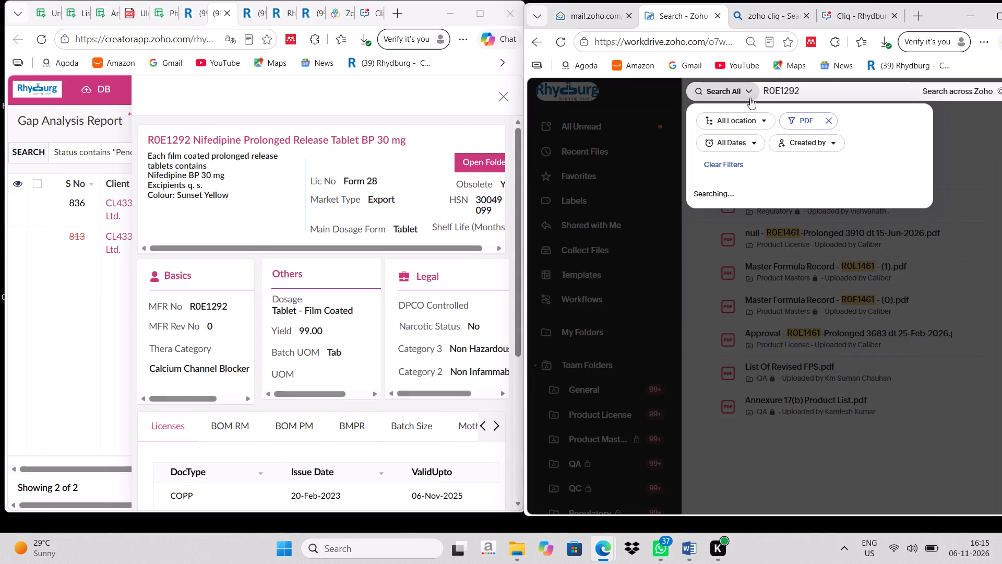
{"action": "key", "text": "Return"}
{"action": "key", "text": "Return"}
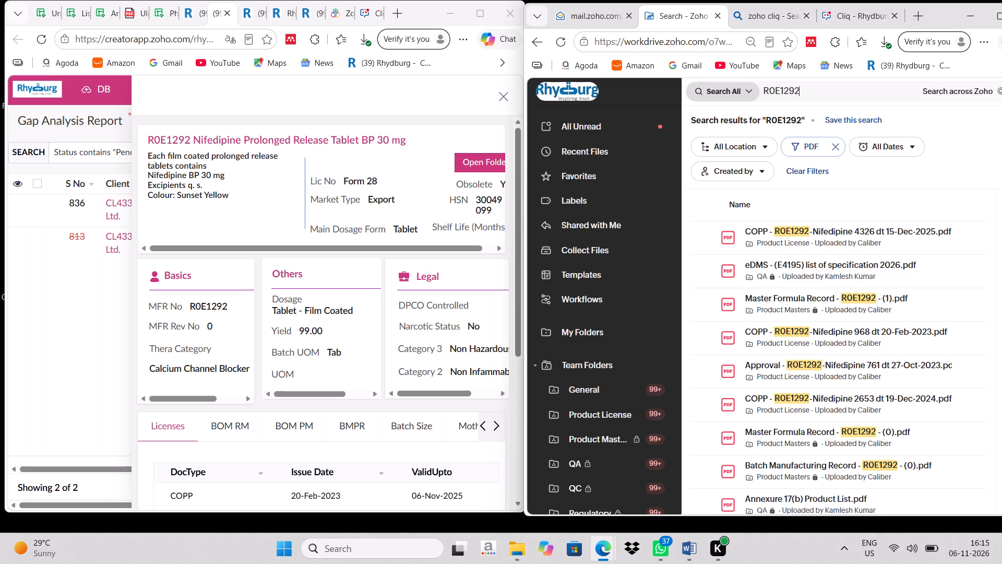
{"action": "scroll", "coordinate": [835, 352], "scroll_direction": "down", "scroll_amount": 8}
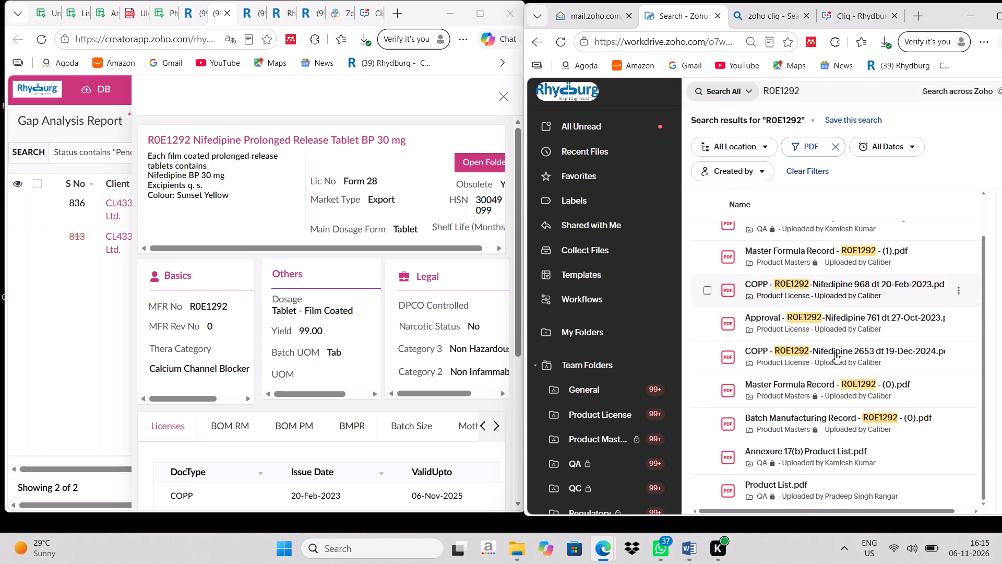
{"action": "scroll", "coordinate": [835, 352], "scroll_direction": "down", "scroll_amount": 9}
{"action": "scroll", "coordinate": [835, 352], "scroll_direction": "up", "scroll_amount": 8}
{"action": "scroll", "coordinate": [835, 352], "scroll_direction": "down", "scroll_amount": 11}
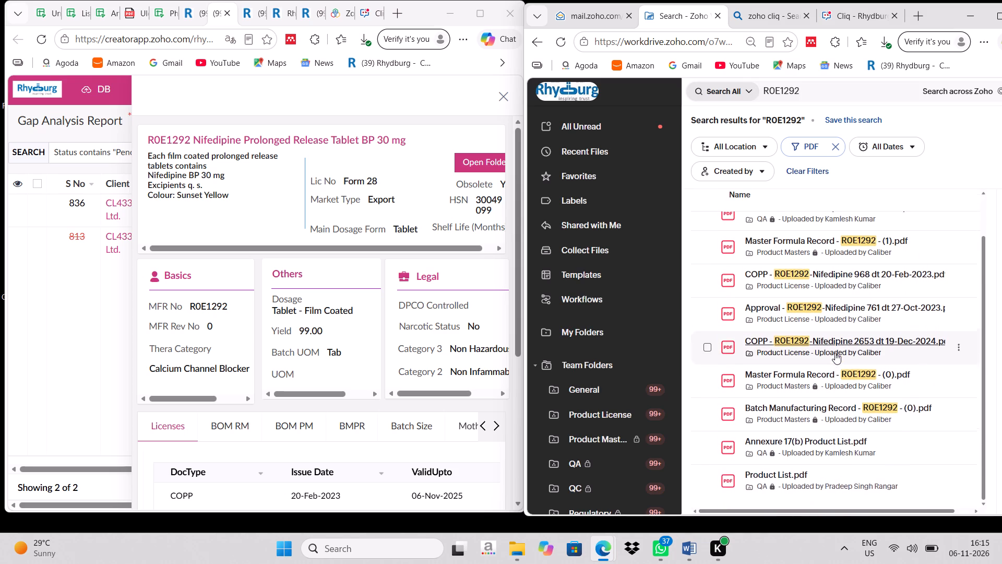
{"action": "left_click", "coordinate": [504, 101]}
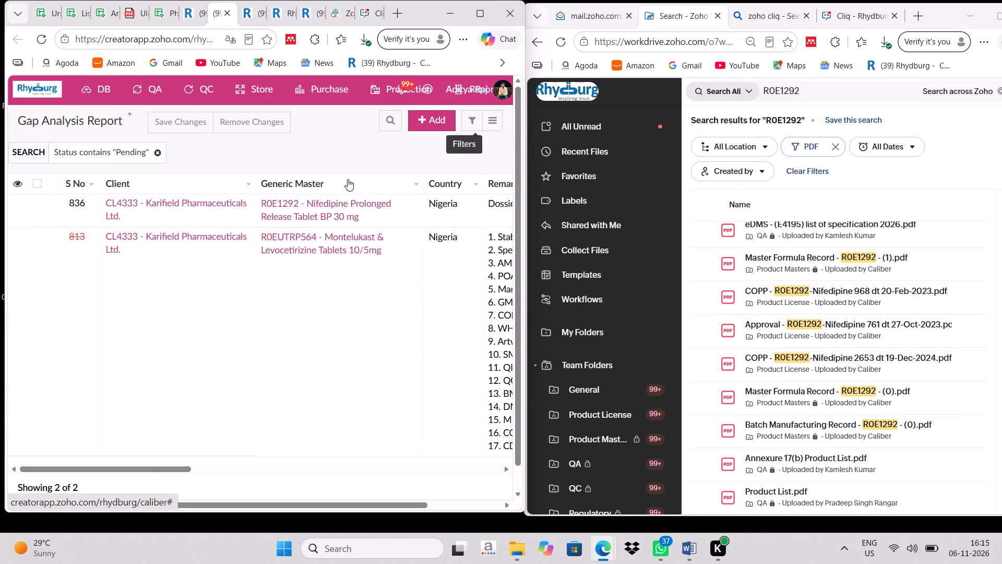
Examine the licence entries in the R0E1292 Nifedipine product master, reached from its pending gap analysis record.
{"action": "left_click", "coordinate": [413, 206]}
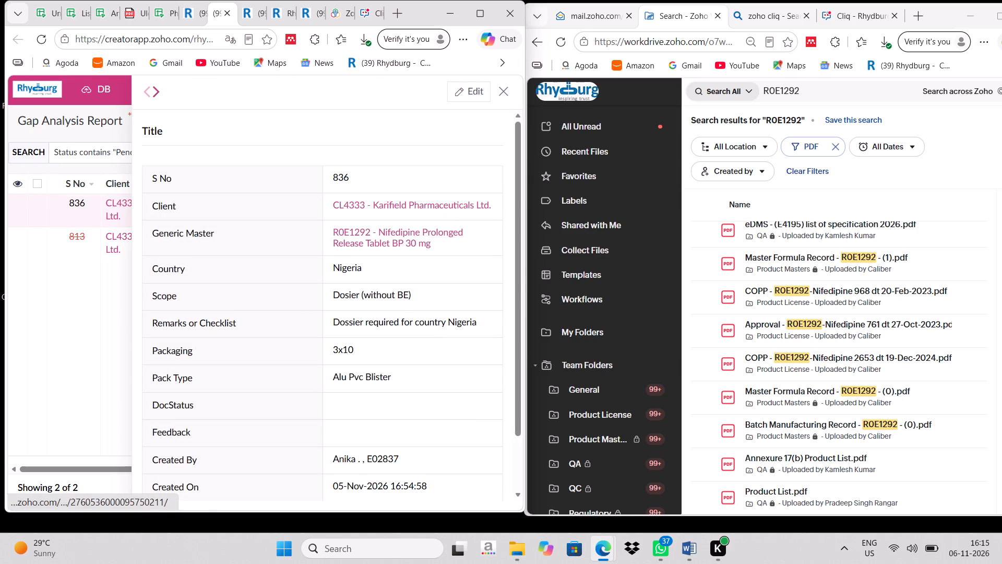
{"action": "left_click", "coordinate": [384, 238]}
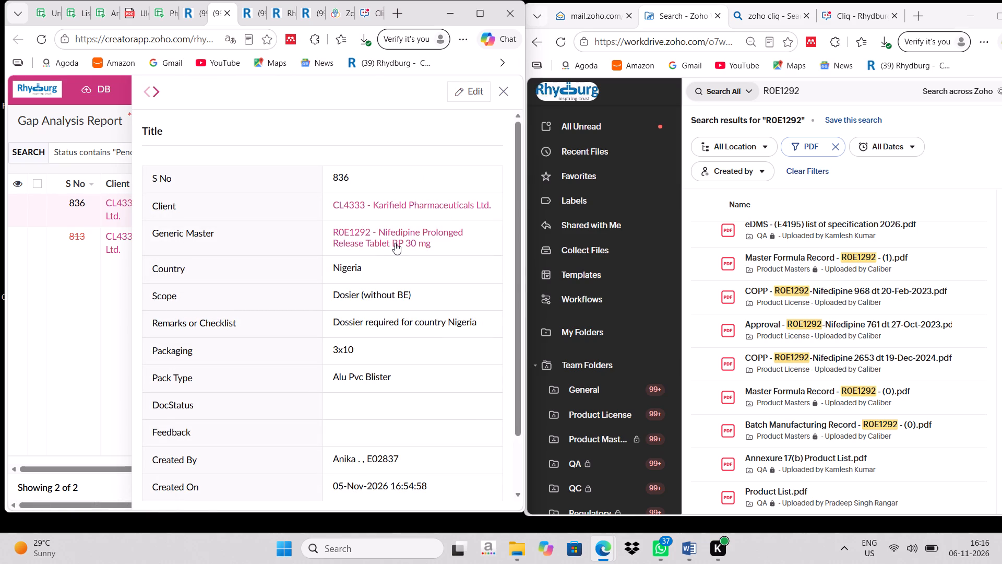
{"action": "left_click", "coordinate": [395, 243]}
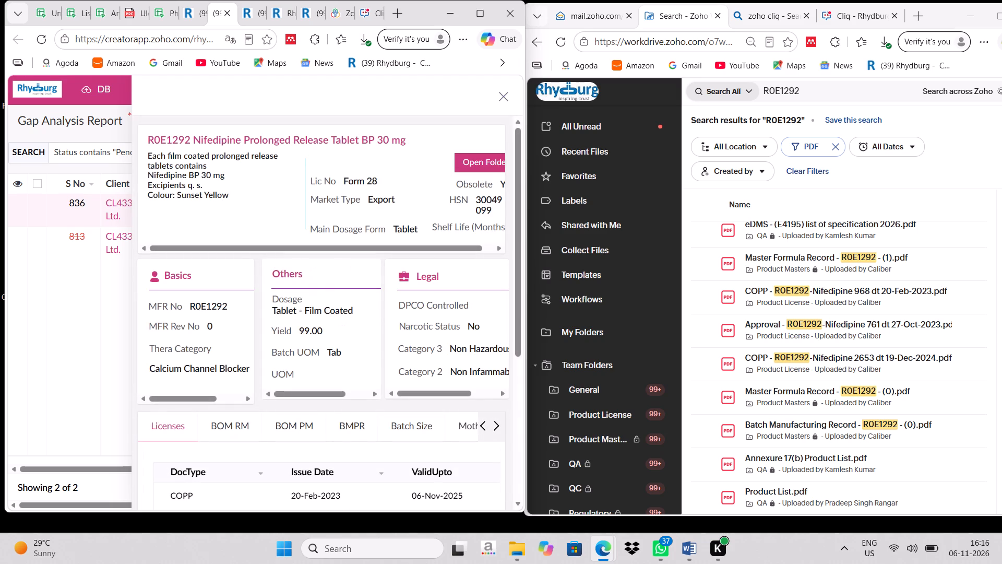
{"action": "scroll", "coordinate": [377, 394], "scroll_direction": "down", "scroll_amount": 3}
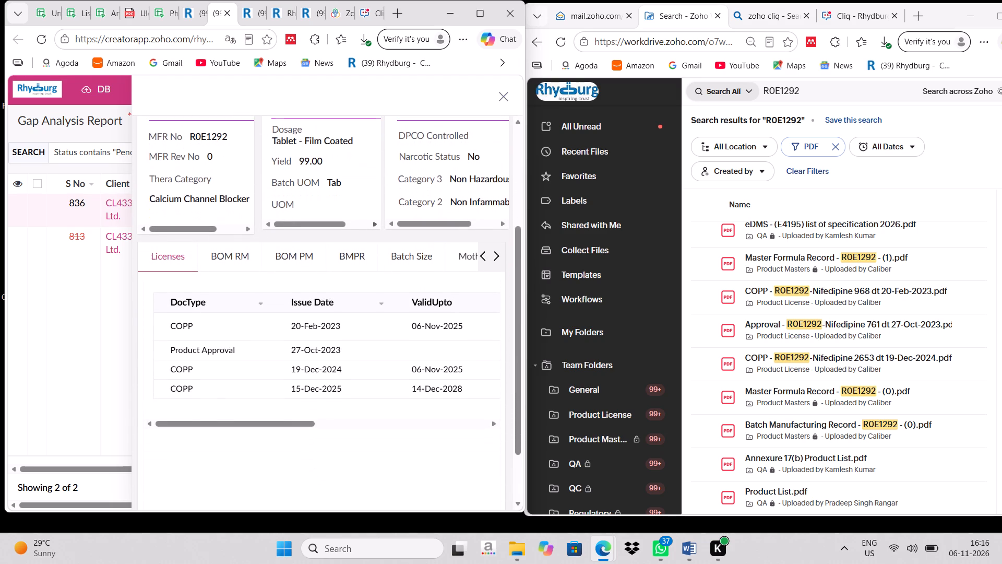
{"action": "left_click", "coordinate": [503, 98]}
{"action": "left_click", "coordinate": [349, 206]}
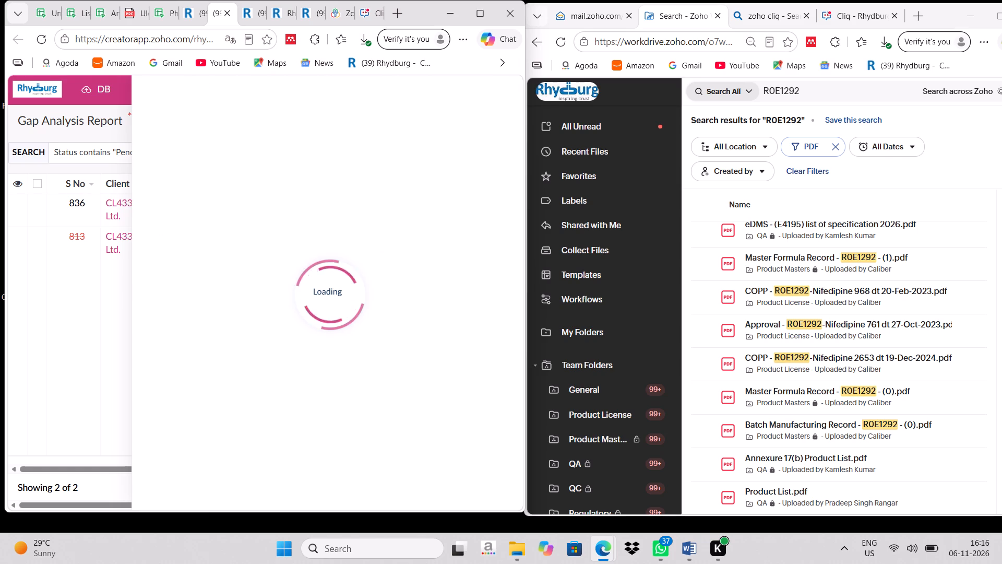
{"action": "left_click", "coordinate": [501, 93]}
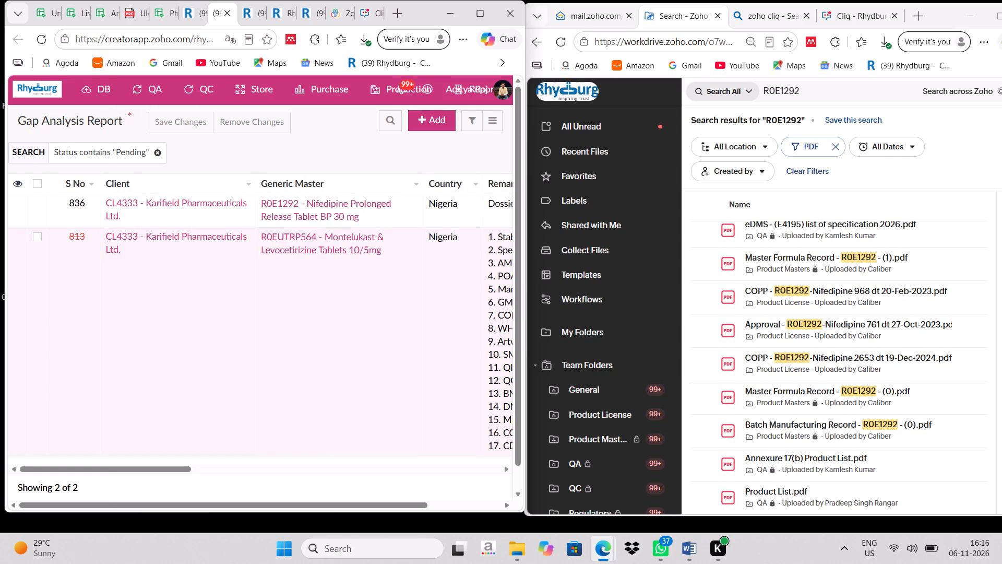
Open the R0E1292 Nifedipine gap analysis record for editing and enter "Mfg Lic (Available)" as the first feedback line.
{"action": "scroll", "coordinate": [383, 280], "scroll_direction": "left", "scroll_amount": 1}
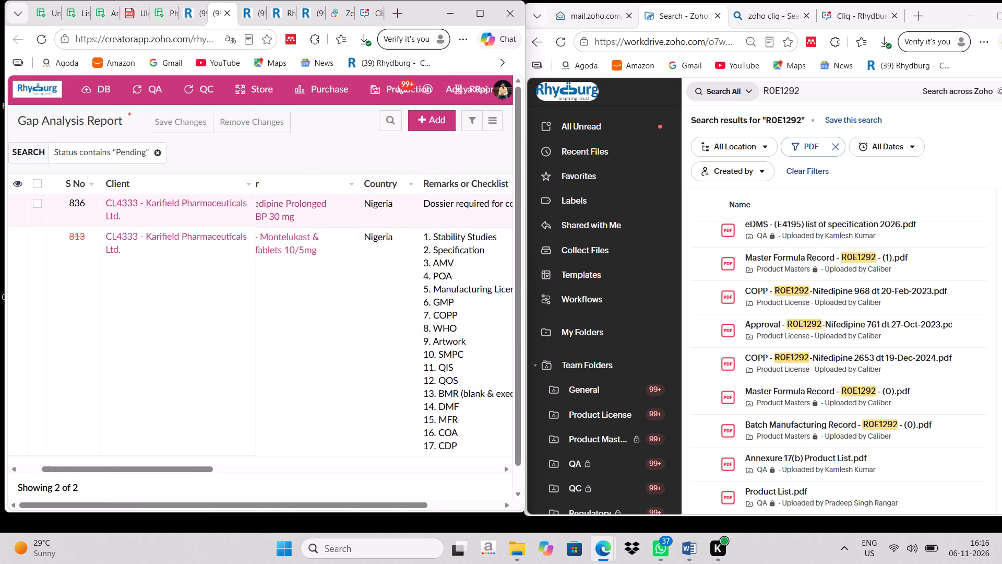
{"action": "left_click", "coordinate": [394, 213]}
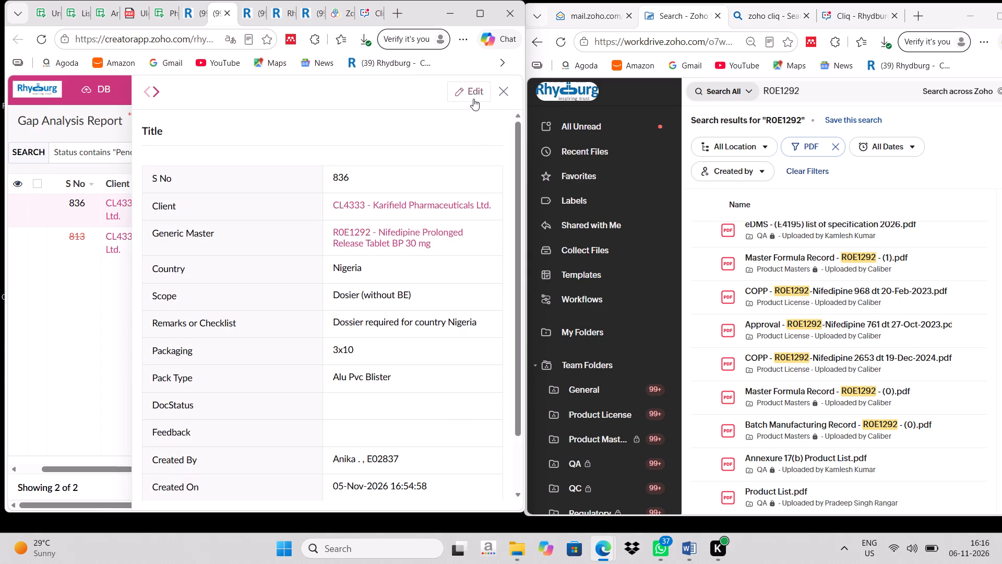
{"action": "left_click", "coordinate": [473, 95]}
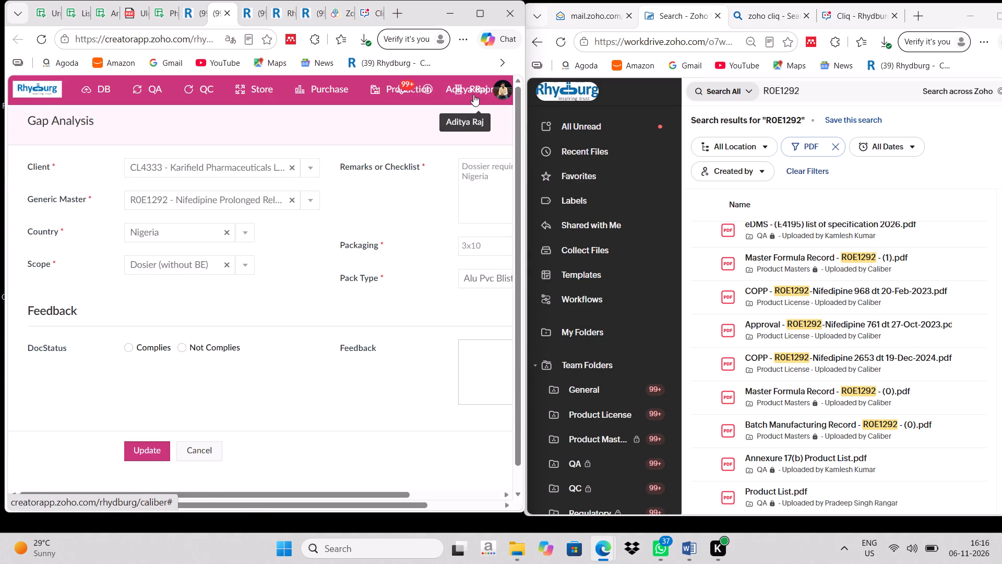
{"action": "left_click", "coordinate": [837, 7]}
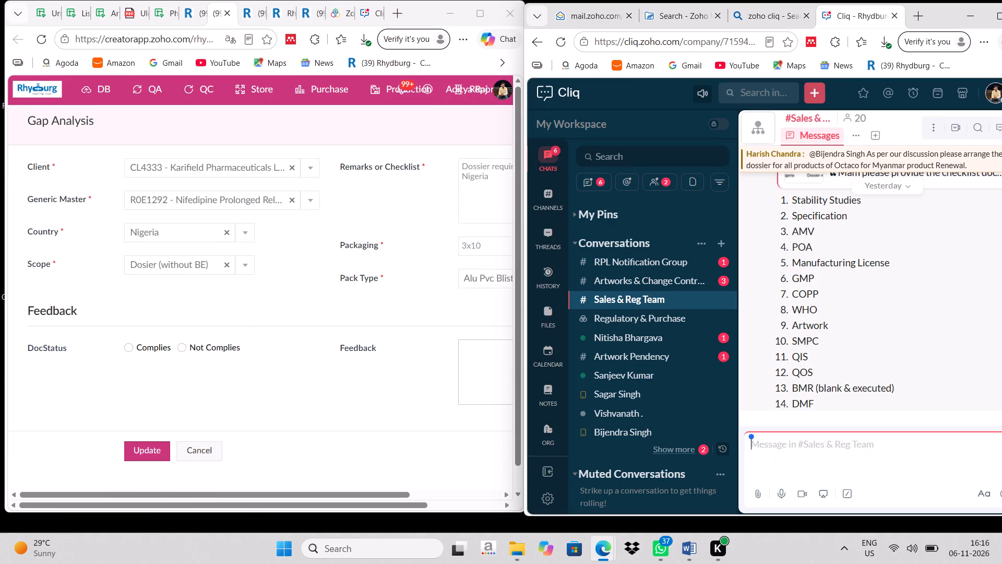
{"action": "left_click_drag", "start_coordinate": [351, 495], "coordinate": [453, 488]}
{"action": "left_click", "coordinate": [410, 378]}
{"action": "key", "text": "shift+m"}
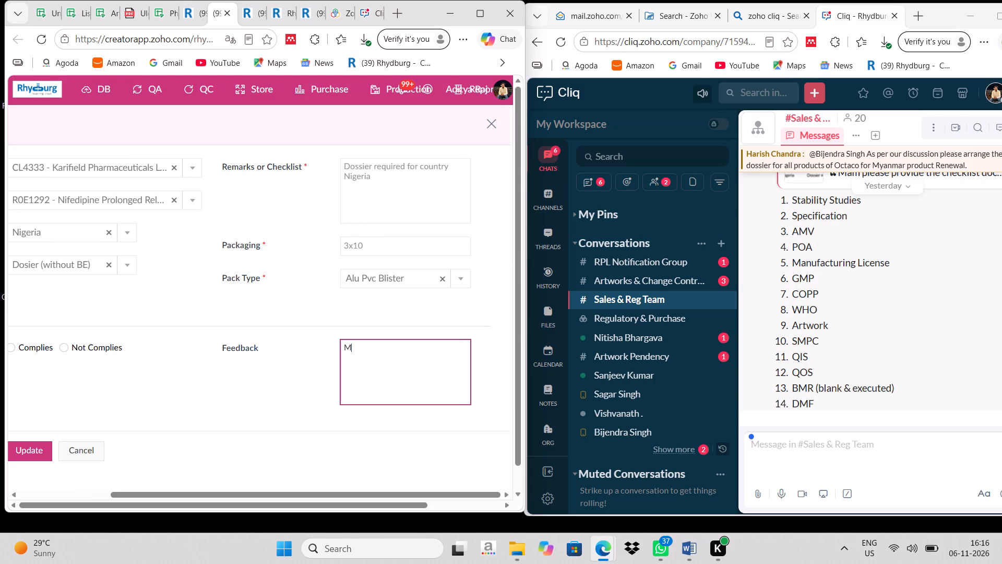
{"action": "type", "text": "fg"}
{"action": "key", "text": "space"}
{"action": "type", "text": "Lic (Available)"}
{"action": "key", "text": "Return"}
Add "COPP (Available)" to the R0E1292 feedback on its own line.
{"action": "type", "text": "COPP (AAva"}
{"action": "key", "text": "BackSpace"}
{"action": "key", "text": "BackSpace"}
{"action": "key", "text": "BackSpace"}
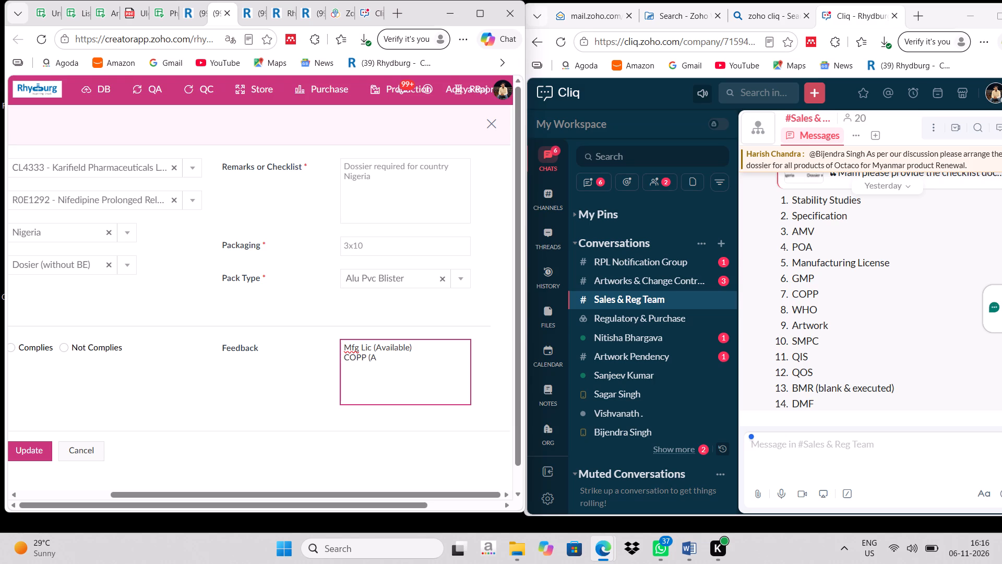
{"action": "type", "text": "vailable)"}
{"action": "key", "text": "Return"}
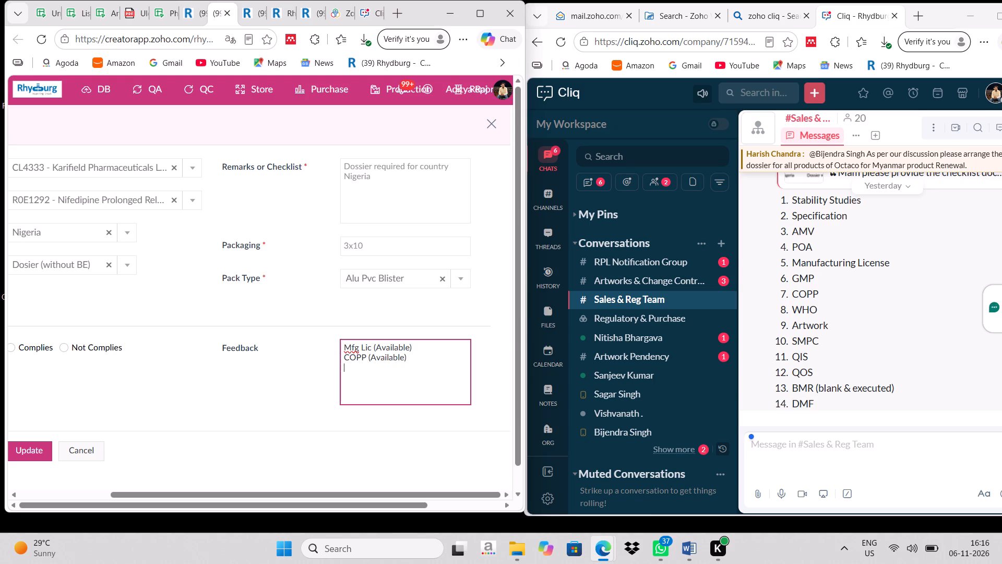
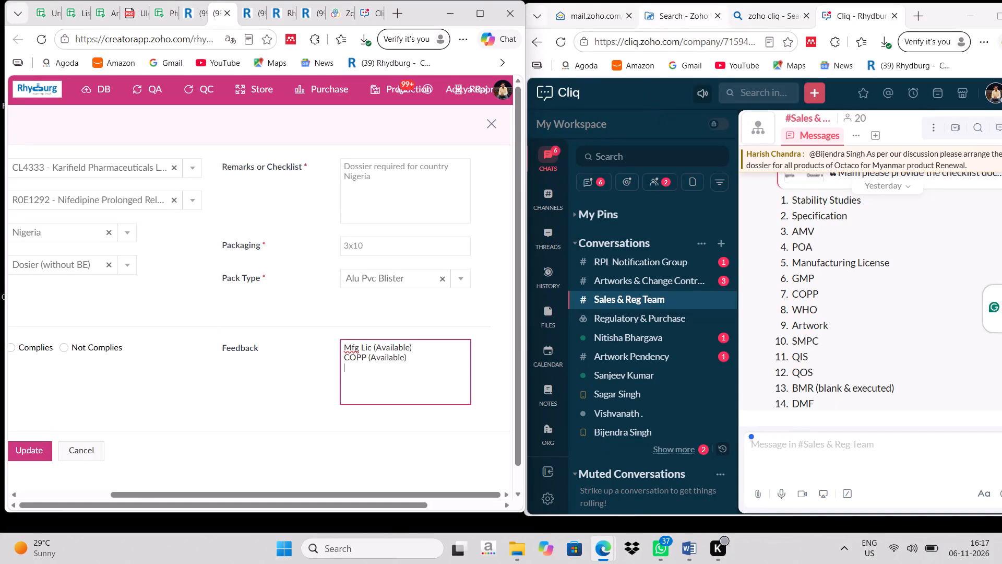
In WorkDrive, limit the R0E1292 search to folders and examine the Protocols, Product License, APQR and Stability Records folders.
{"action": "left_click", "coordinate": [665, 12]}
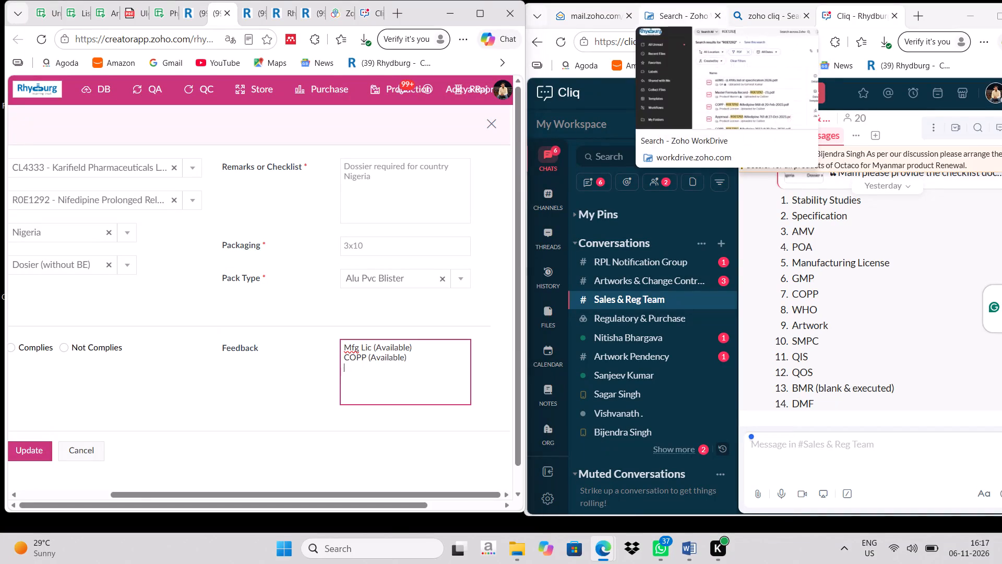
{"action": "left_click", "coordinate": [836, 144]}
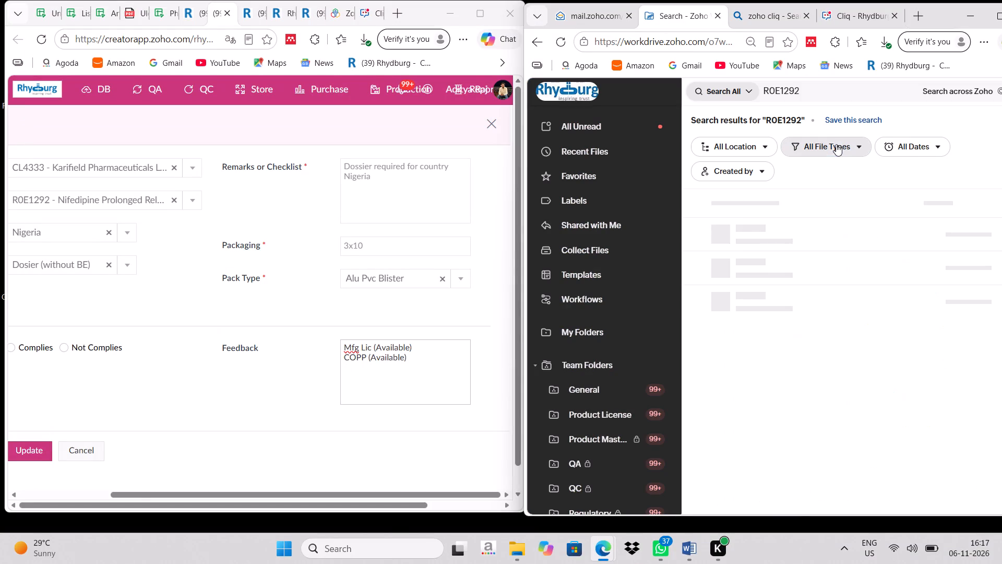
{"action": "left_click", "coordinate": [833, 149]}
{"action": "left_click", "coordinate": [828, 224]}
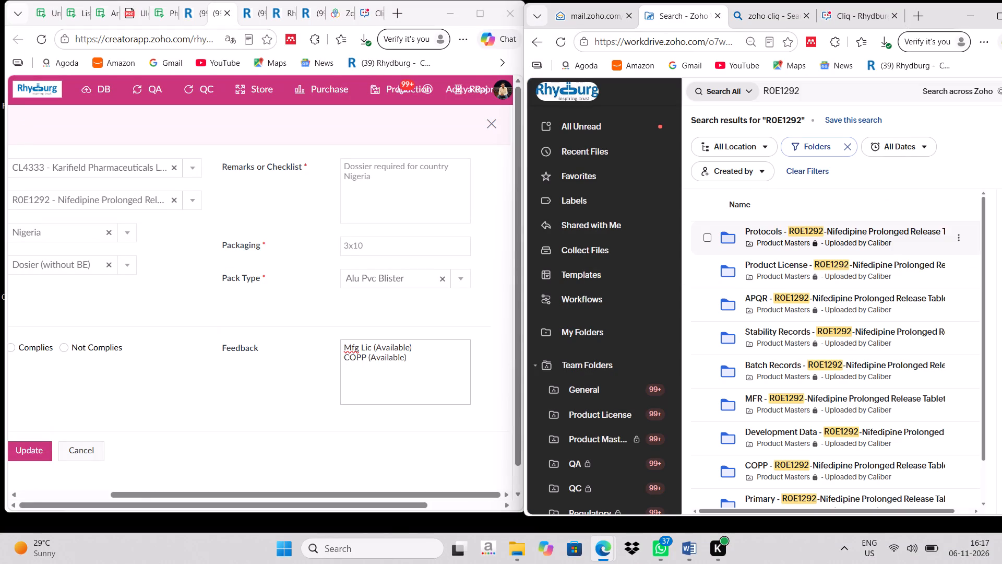
{"action": "left_click", "coordinate": [816, 230]}
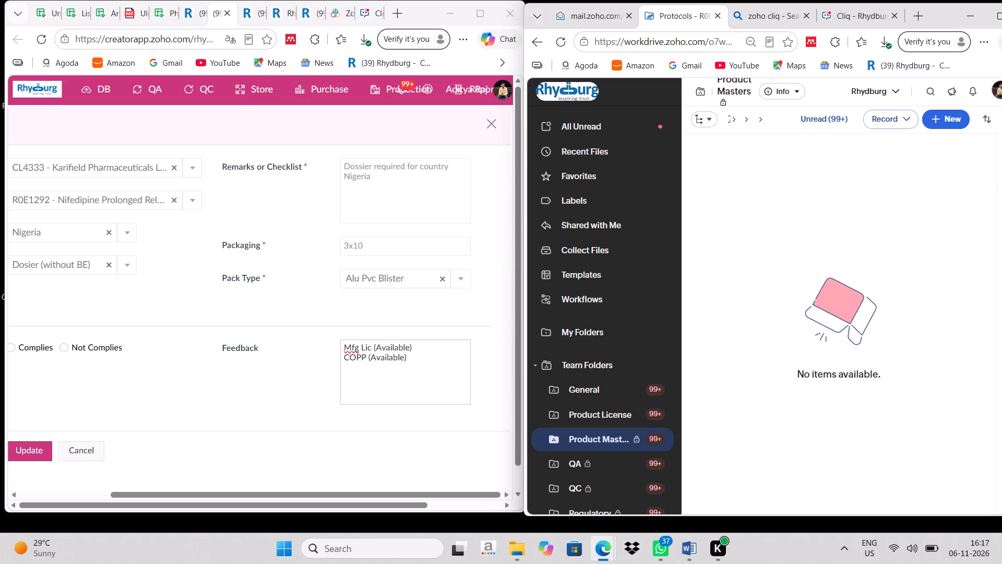
{"action": "left_click", "coordinate": [534, 42]}
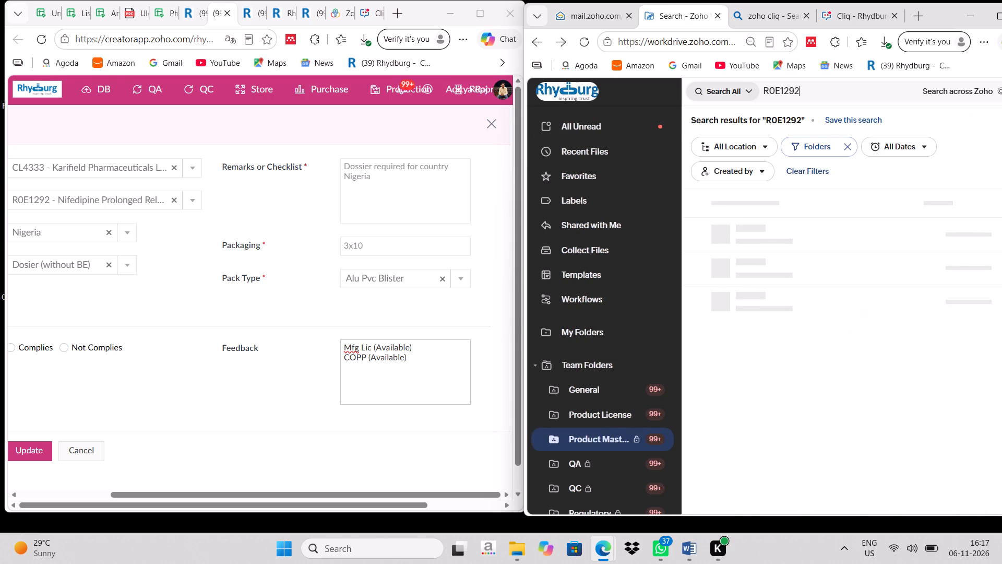
{"action": "left_click", "coordinate": [766, 265]}
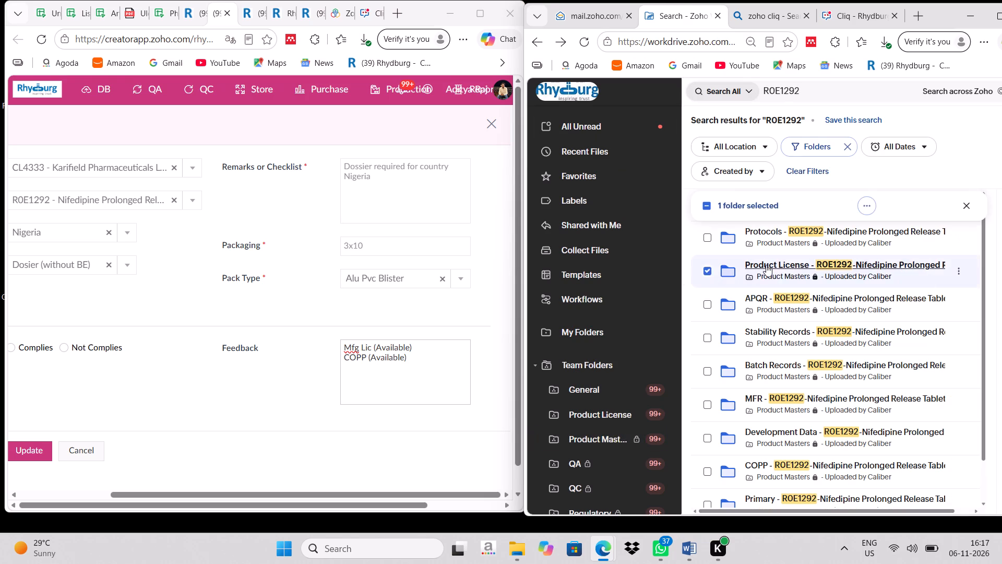
{"action": "left_click", "coordinate": [543, 39]}
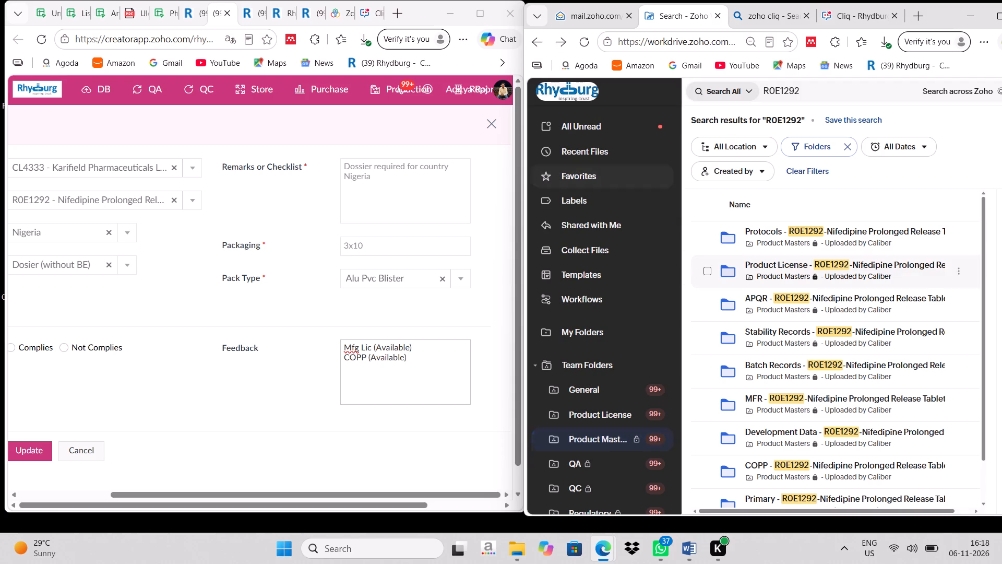
{"action": "left_click", "coordinate": [765, 298]}
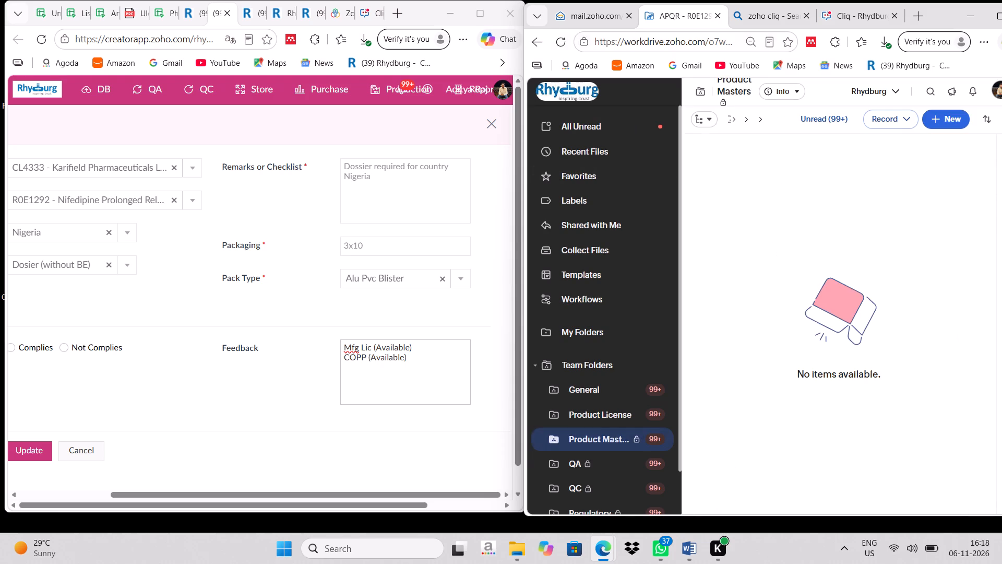
{"action": "left_click", "coordinate": [543, 39]}
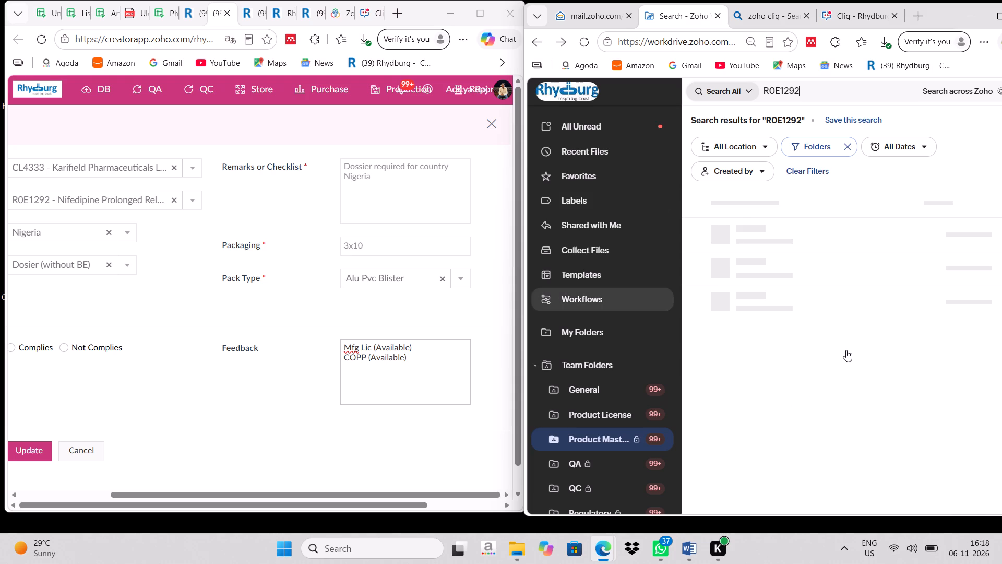
{"action": "left_click", "coordinate": [777, 327]}
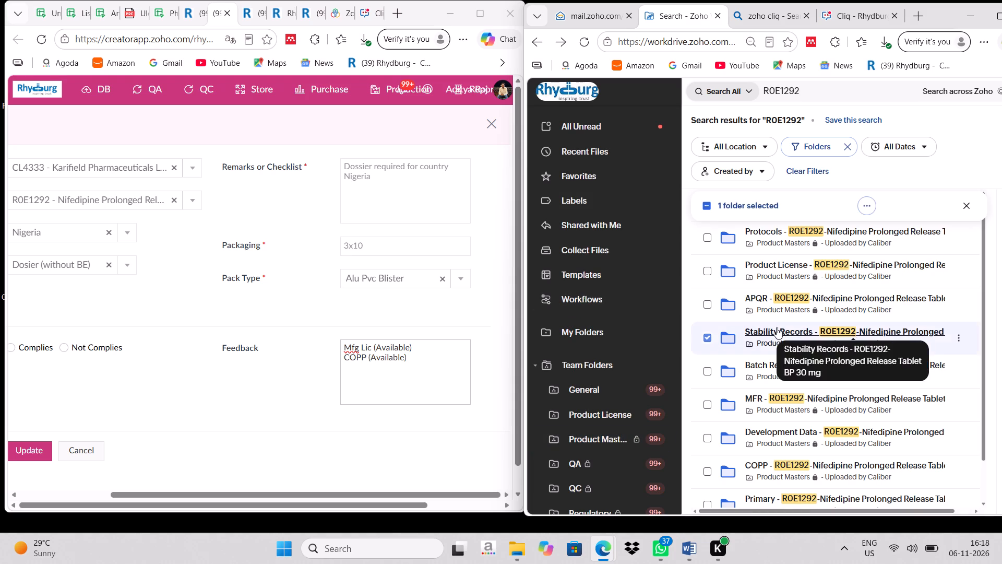
{"action": "left_click", "coordinate": [541, 38]}
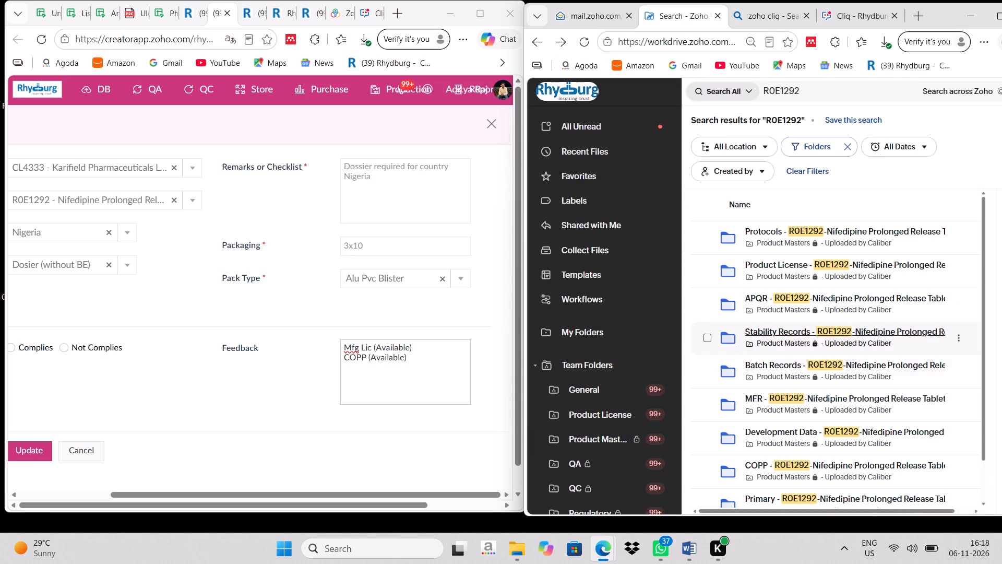
Examine the R0E1292 Batch Records folder, including batch MB - BC6773, and the MFR and Development Data folders.
{"action": "left_click", "coordinate": [808, 363]}
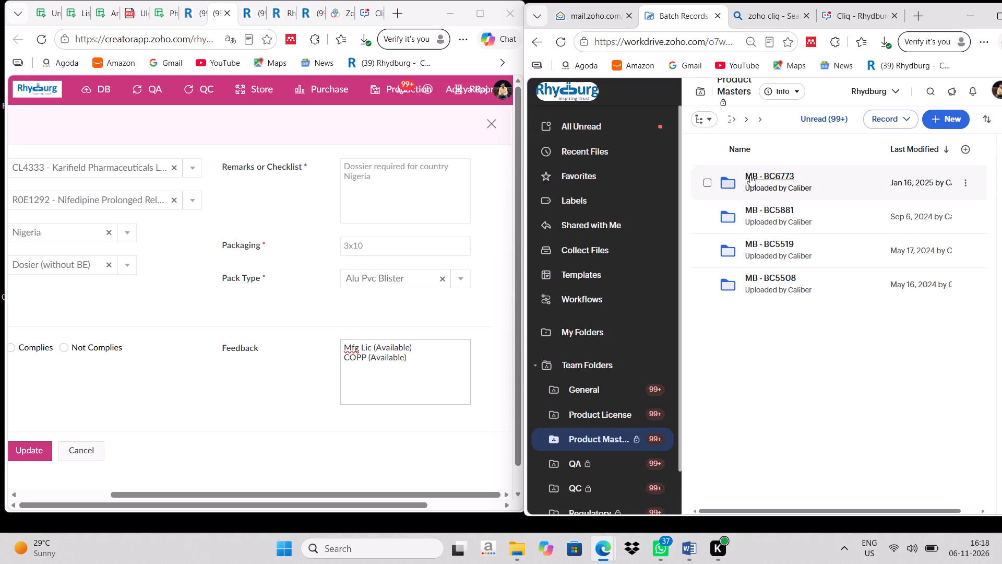
{"action": "left_click", "coordinate": [750, 175]}
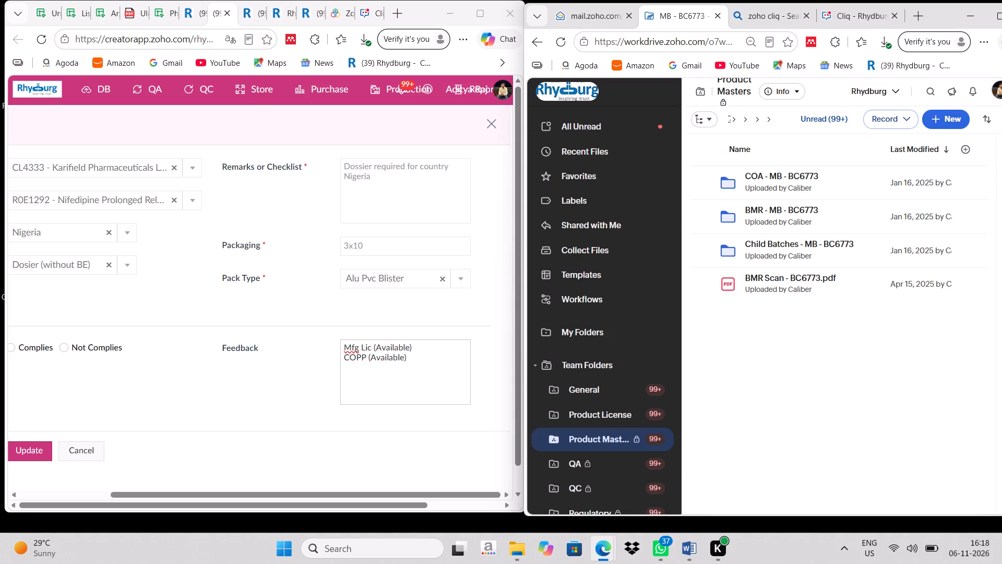
{"action": "left_click", "coordinate": [536, 40]}
{"action": "left_click", "coordinate": [536, 40]}
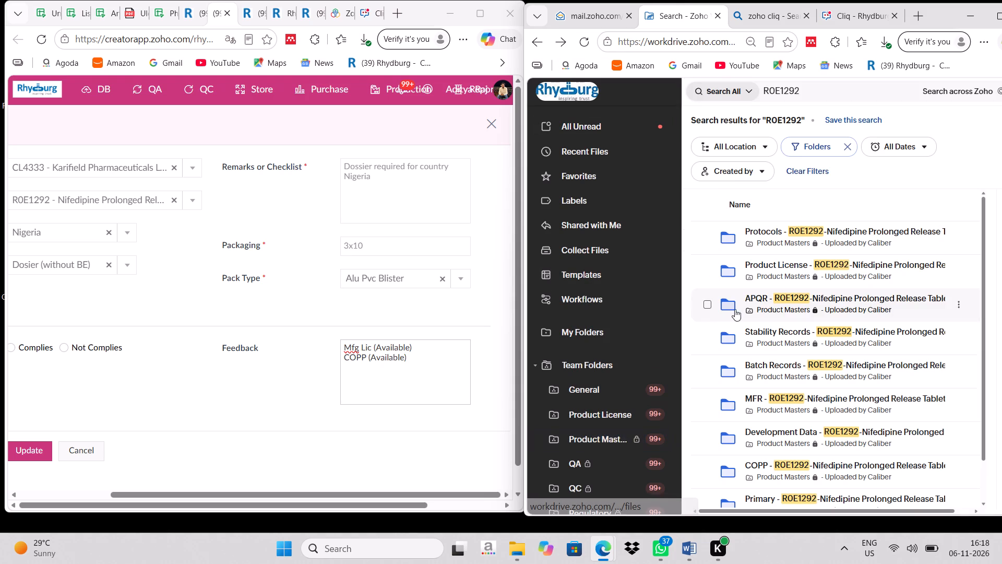
{"action": "left_click", "coordinate": [779, 399]}
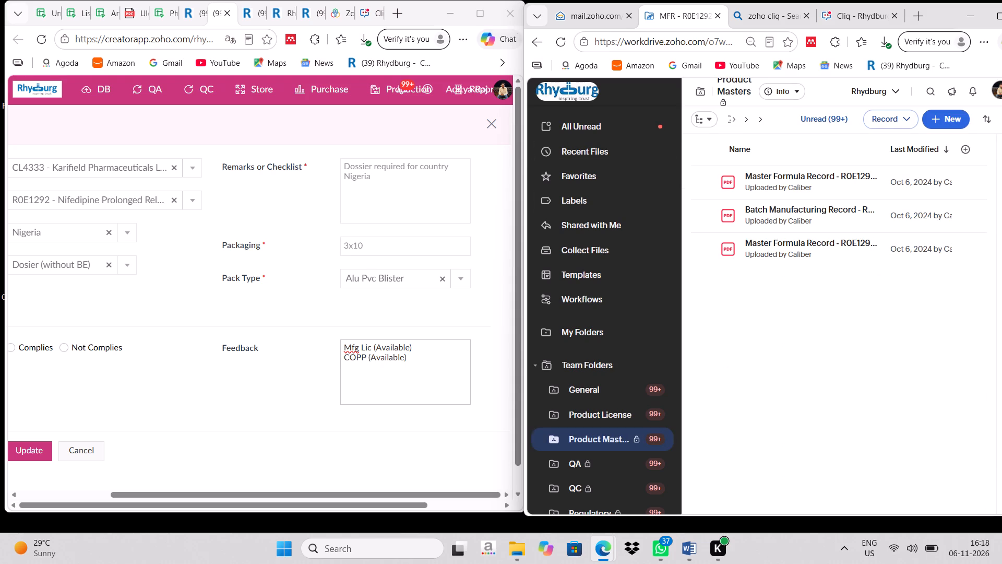
{"action": "left_click", "coordinate": [531, 41]}
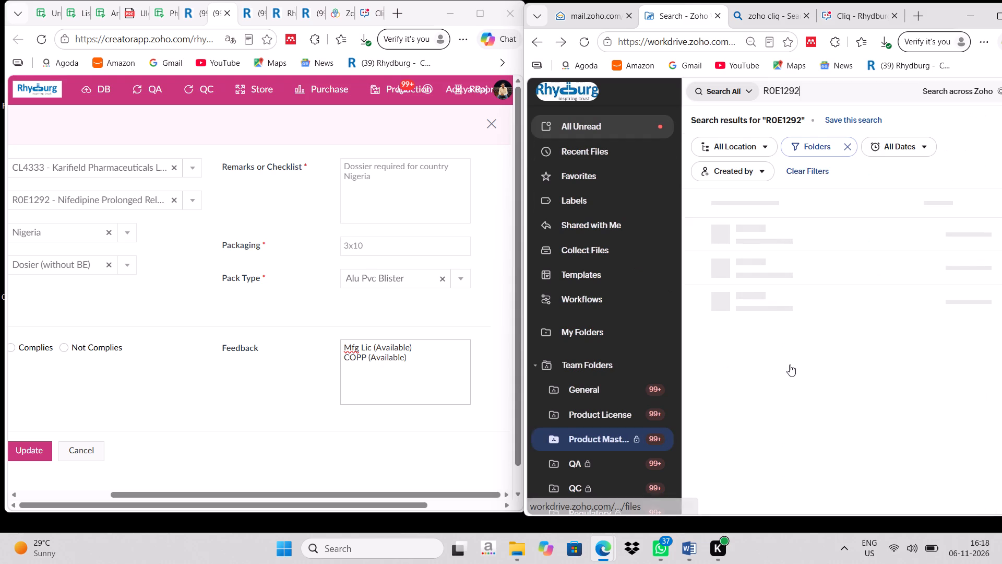
{"action": "scroll", "coordinate": [769, 370], "scroll_direction": "down", "scroll_amount": 1}
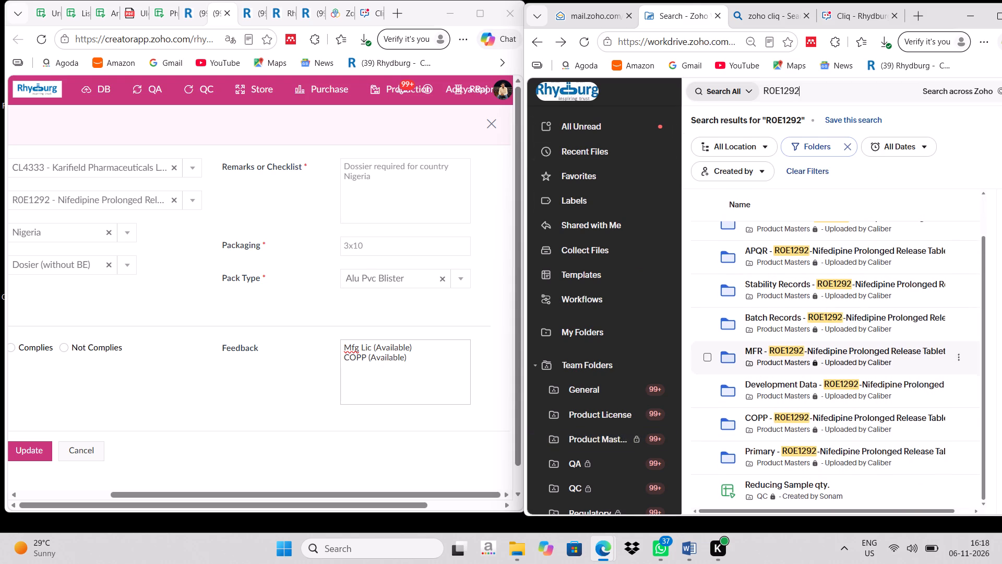
{"action": "left_click", "coordinate": [776, 383]}
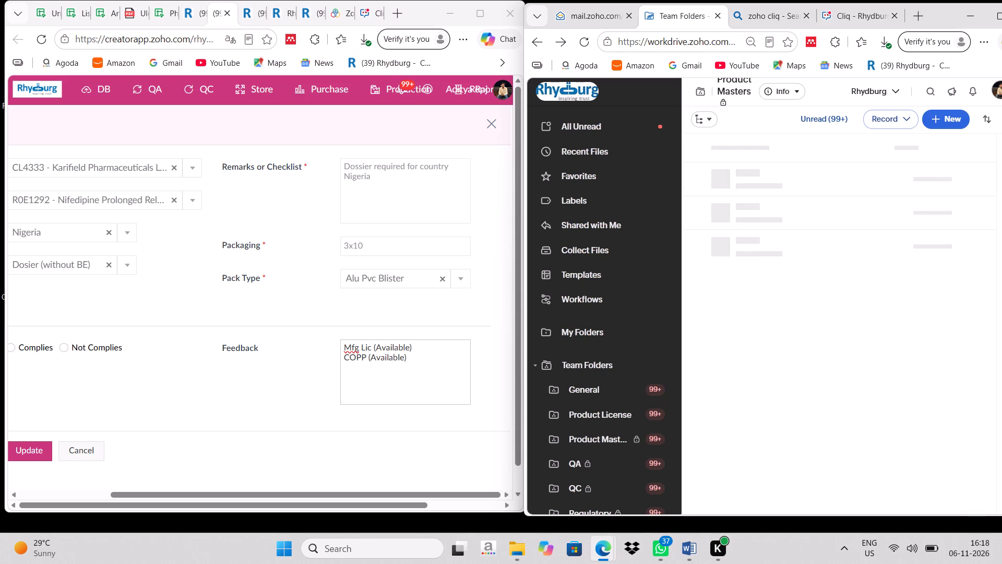
{"action": "left_click", "coordinate": [542, 39]}
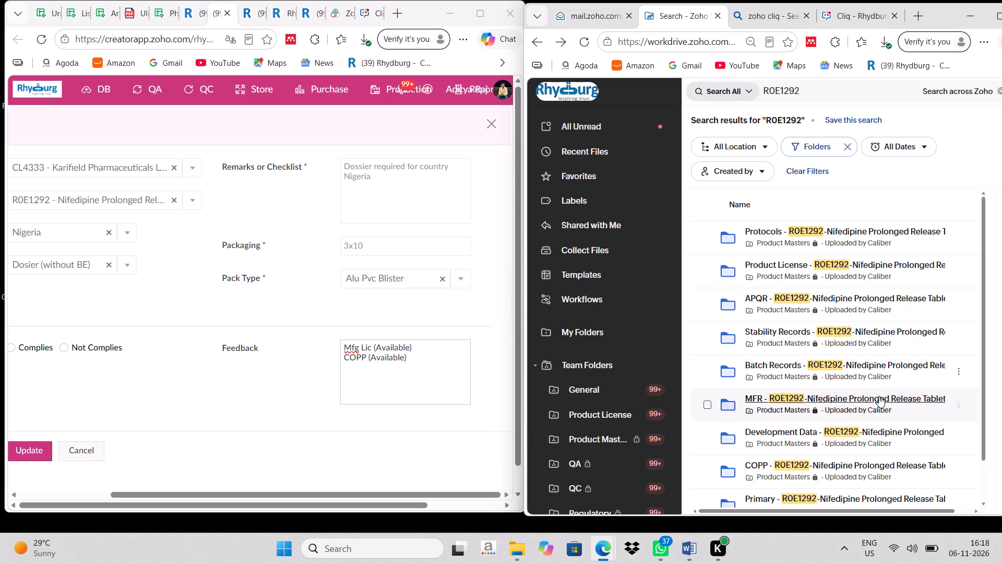
Open the Primary folder of R0E1292 and examine its COPP, Protocols, MFR, Batch Records, Development Data, APQR and Product License subfolders.
{"action": "scroll", "coordinate": [850, 414], "scroll_direction": "down", "scroll_amount": 2}
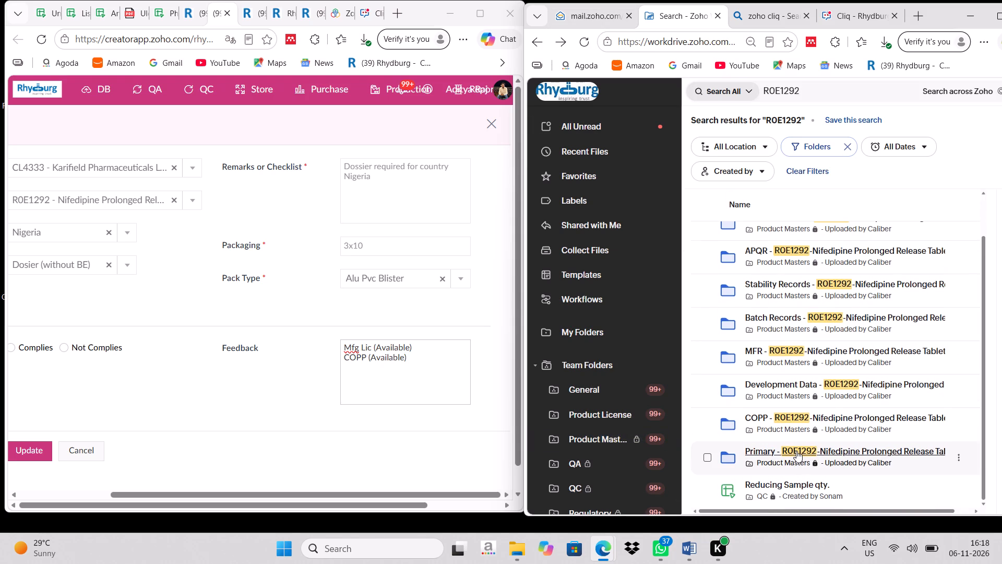
{"action": "left_click", "coordinate": [796, 451]}
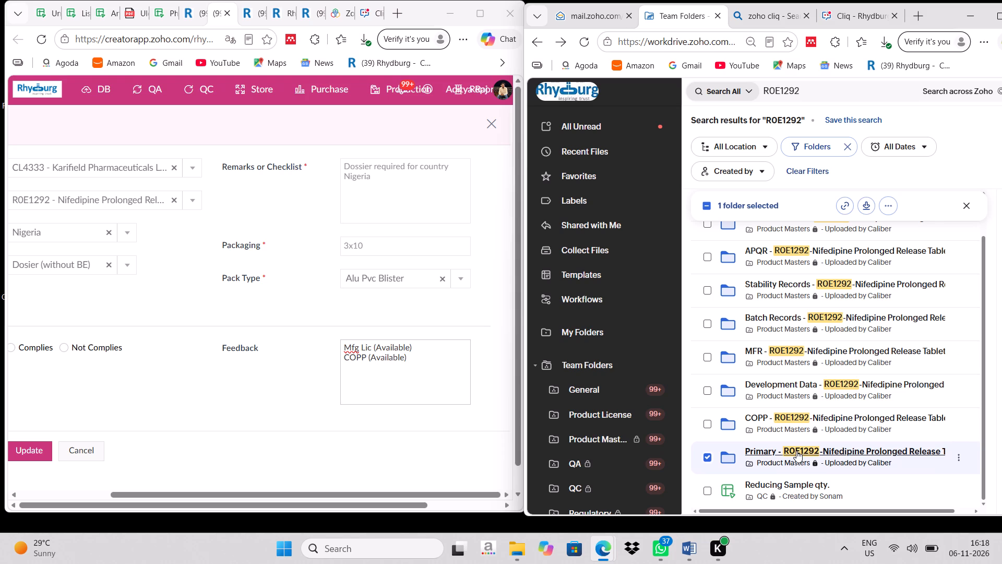
{"action": "left_click", "coordinate": [796, 451]}
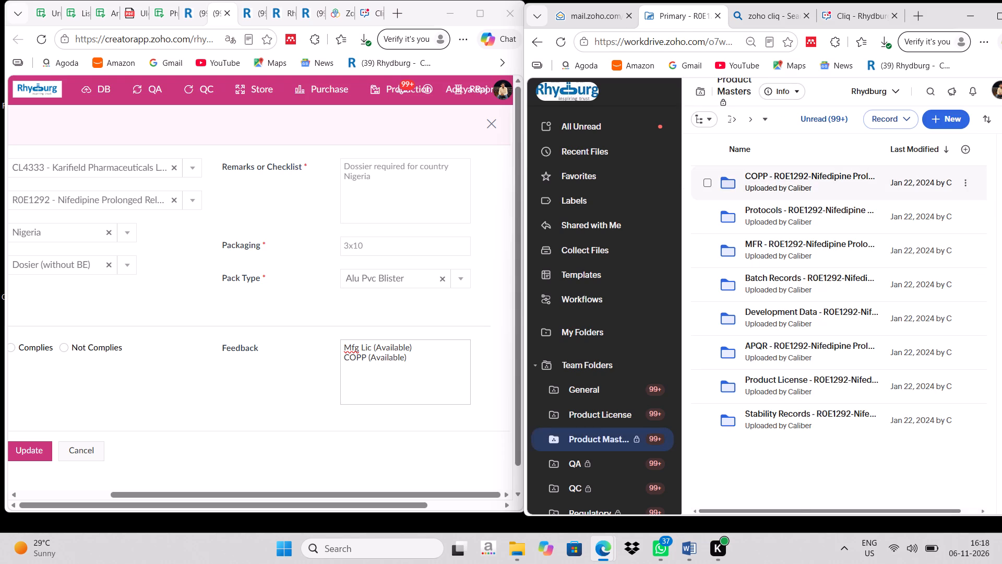
{"action": "left_click", "coordinate": [765, 174]}
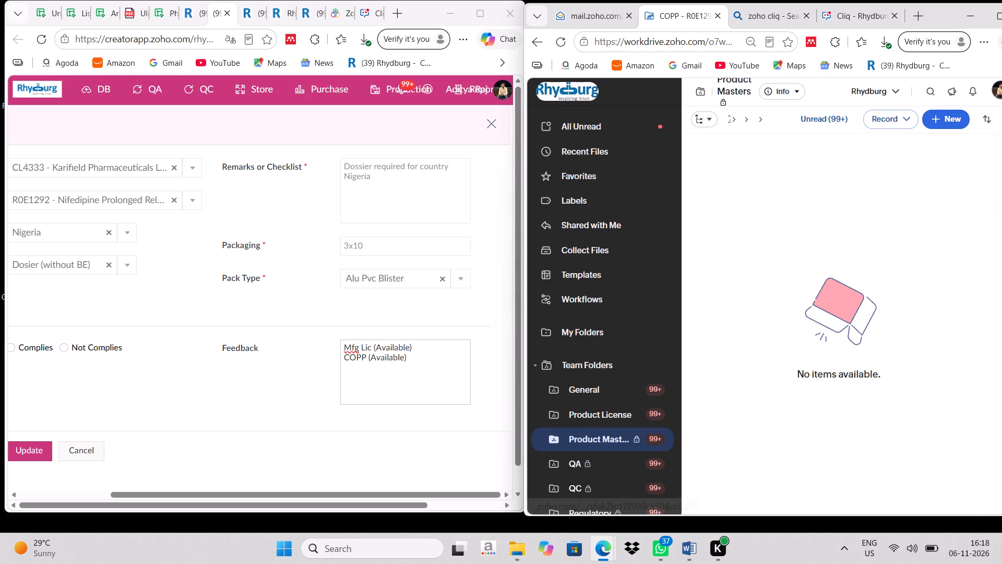
{"action": "left_click", "coordinate": [539, 43]}
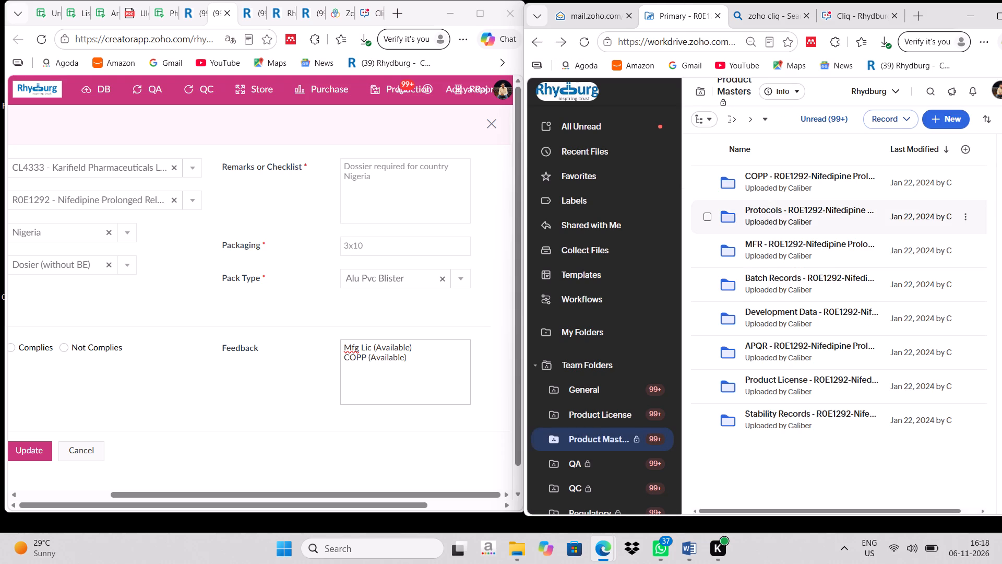
{"action": "left_click", "coordinate": [765, 209]}
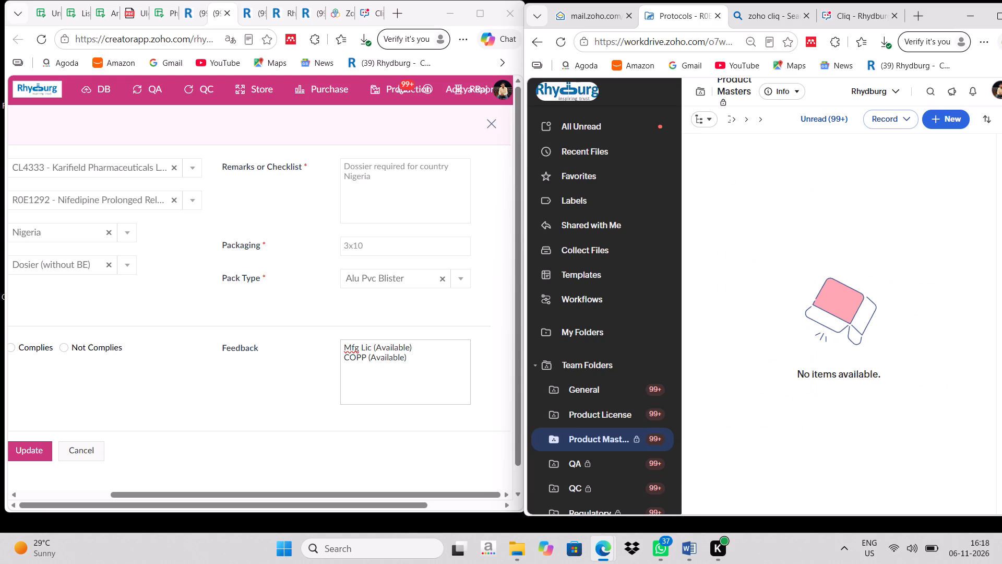
{"action": "left_click", "coordinate": [533, 49]}
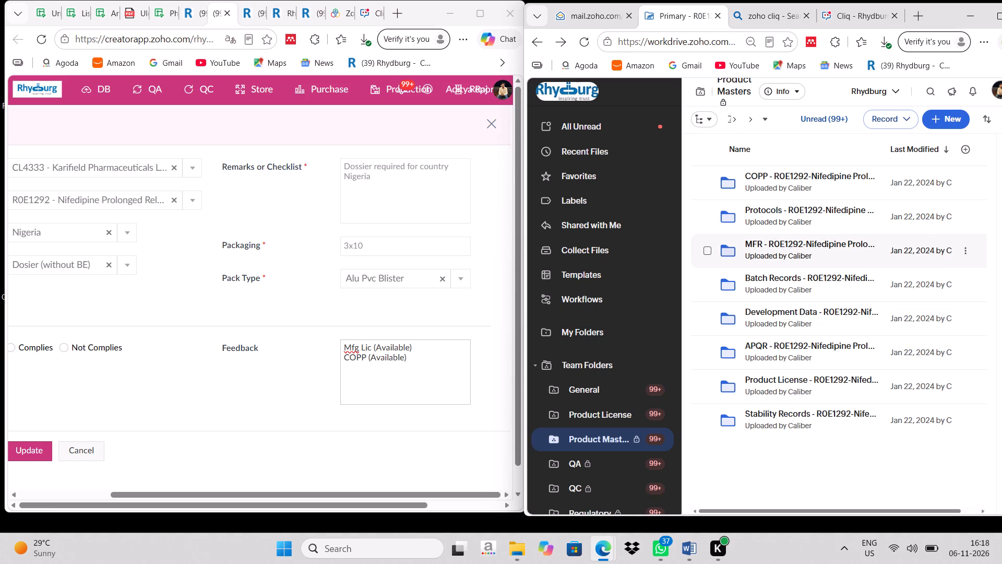
{"action": "left_click", "coordinate": [790, 243]}
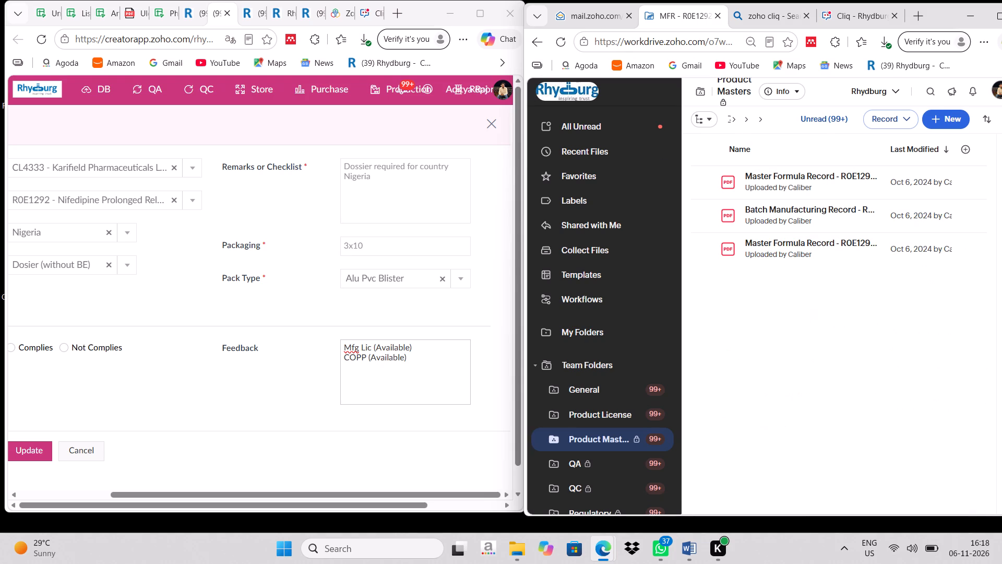
{"action": "left_click", "coordinate": [535, 41]}
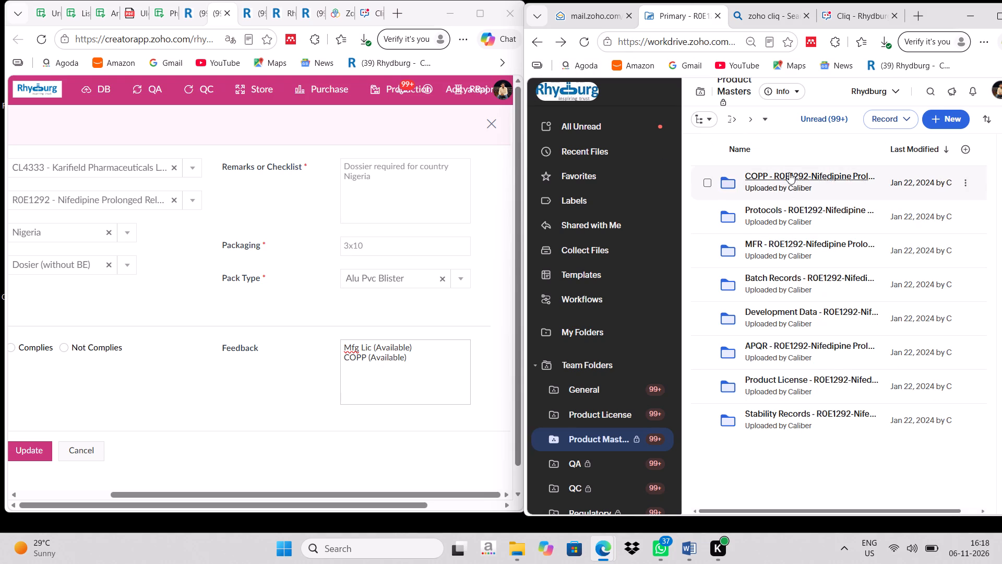
{"action": "left_click", "coordinate": [771, 278]}
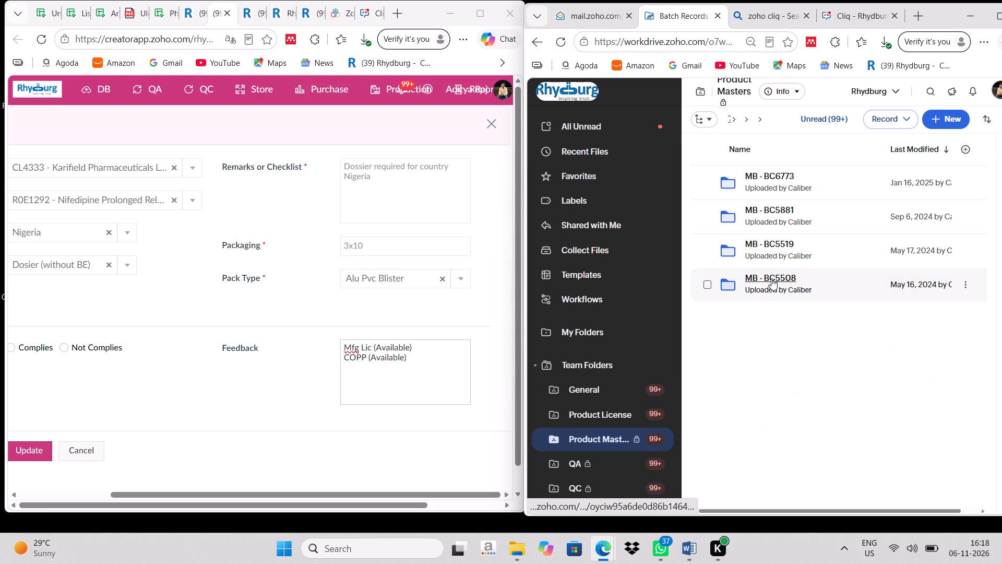
{"action": "left_click", "coordinate": [529, 47]}
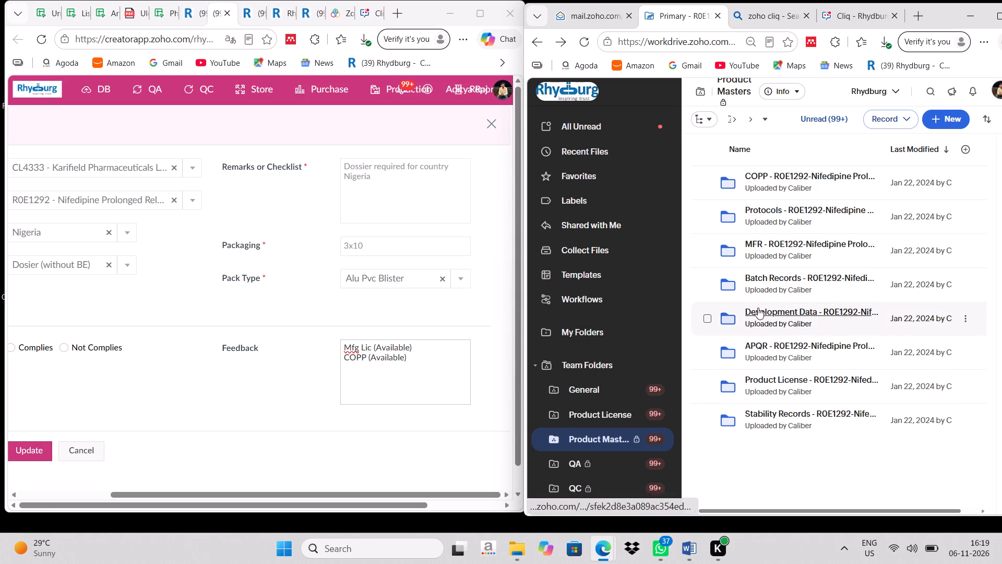
{"action": "left_click", "coordinate": [758, 308]}
{"action": "left_click", "coordinate": [541, 44]}
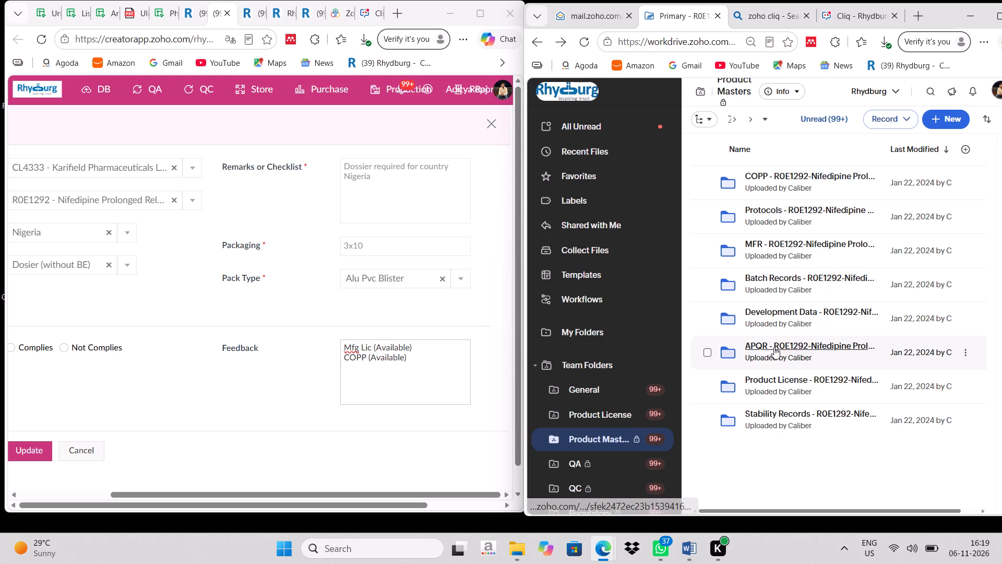
{"action": "left_click", "coordinate": [774, 347]}
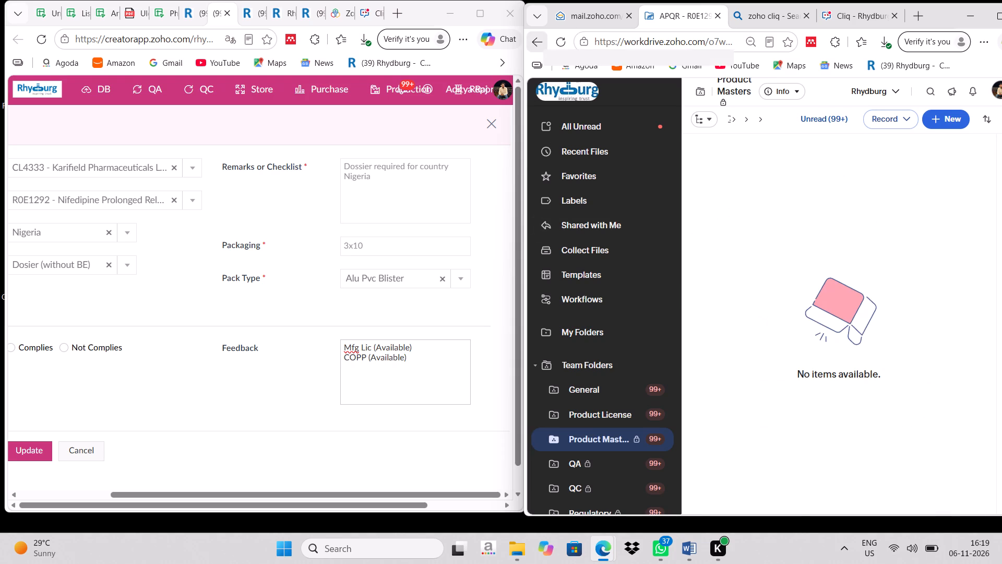
{"action": "left_click", "coordinate": [537, 39]}
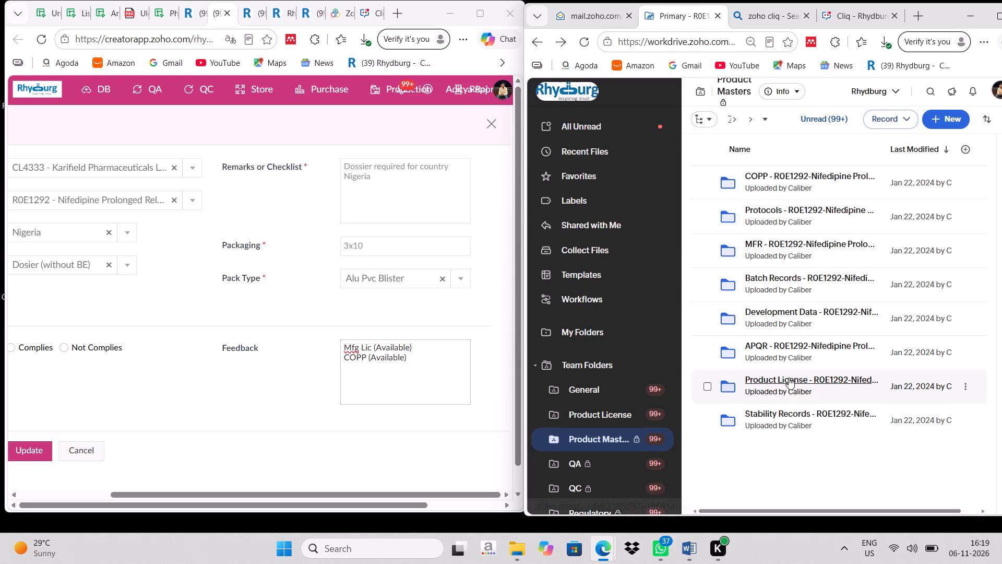
{"action": "left_click", "coordinate": [789, 378]}
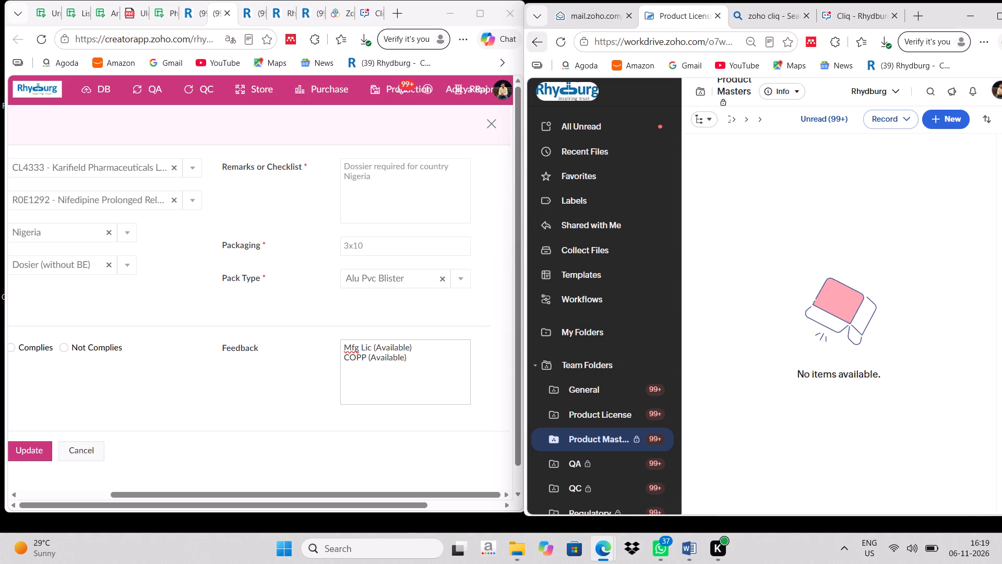
{"action": "left_click", "coordinate": [532, 44]}
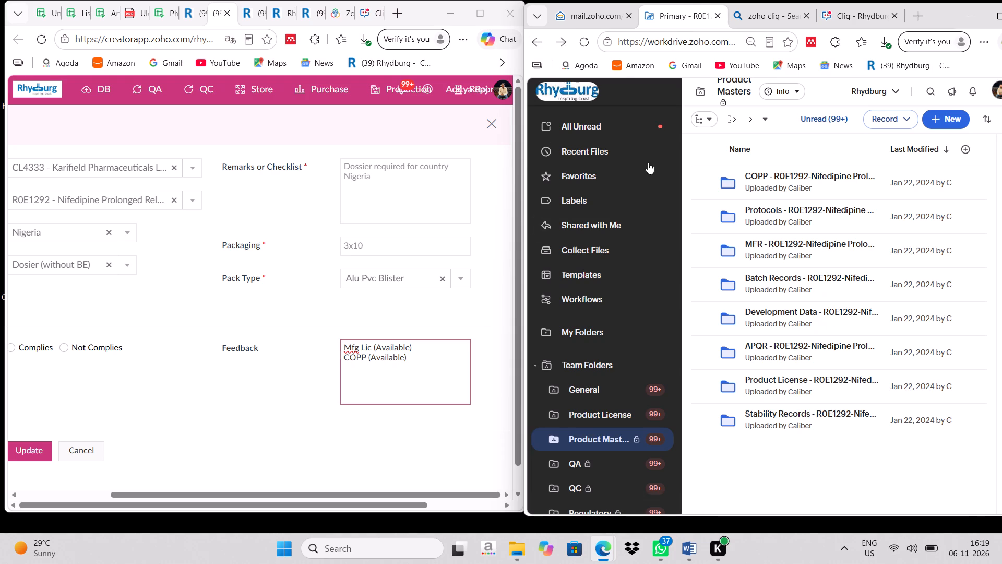
Consult the document checklist in Cliq, and in WorkDrive limit the R0E1292 search to PDF files and examine the listed documents.
{"action": "left_click", "coordinate": [834, 11]}
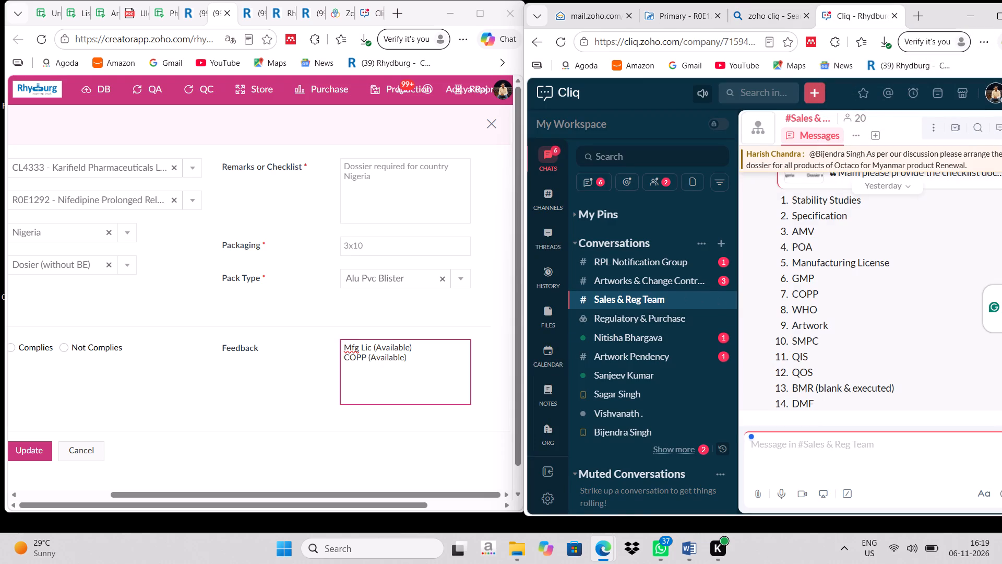
{"action": "left_click", "coordinate": [414, 360]}
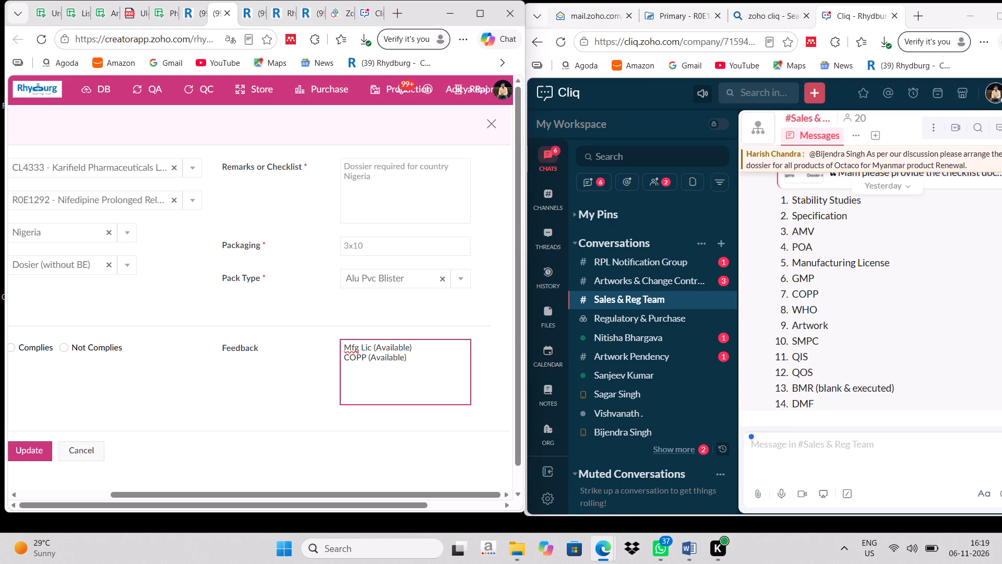
{"action": "key", "text": "Return"}
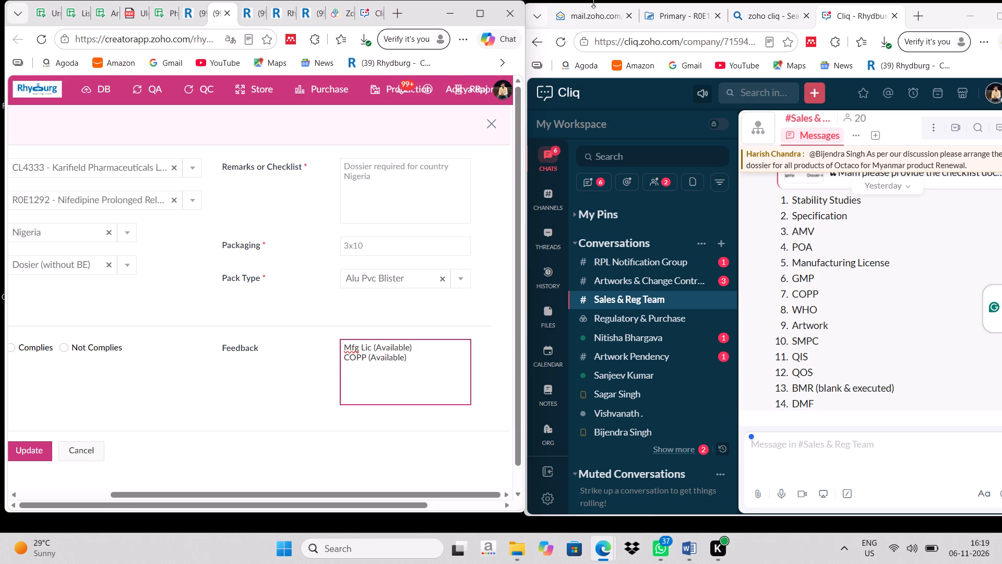
{"action": "left_click", "coordinate": [662, 12]}
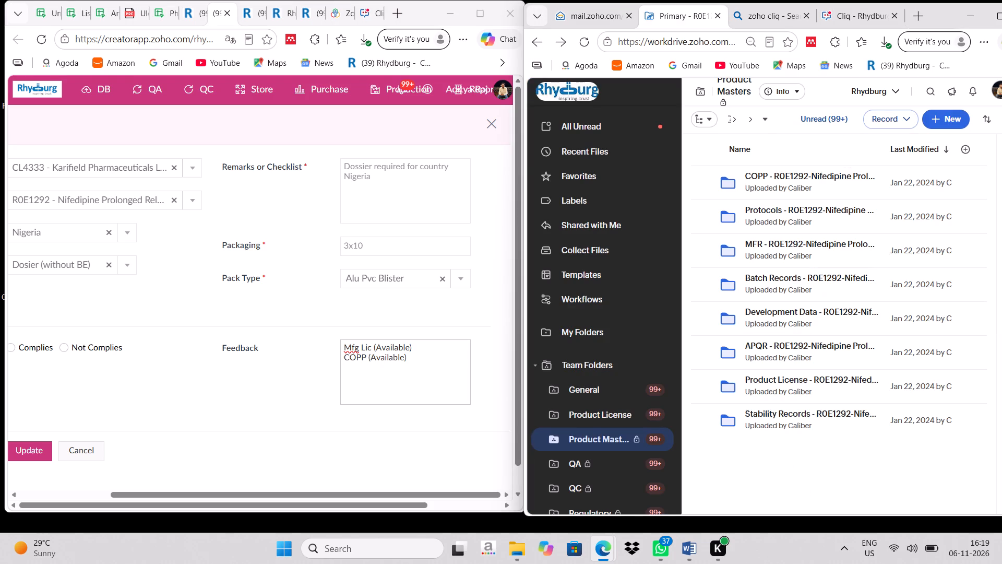
{"action": "left_click", "coordinate": [537, 36]}
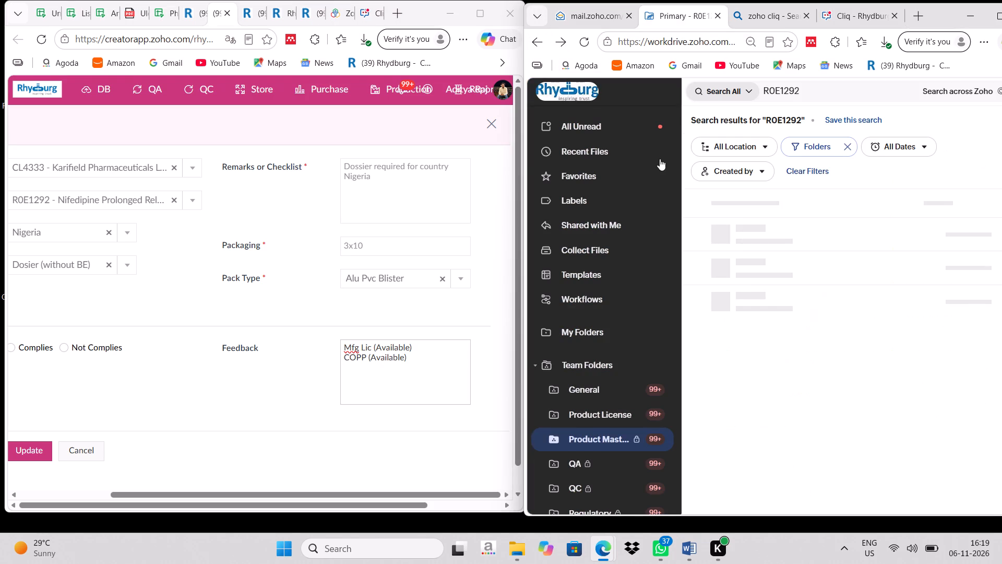
{"action": "left_click", "coordinate": [850, 146]}
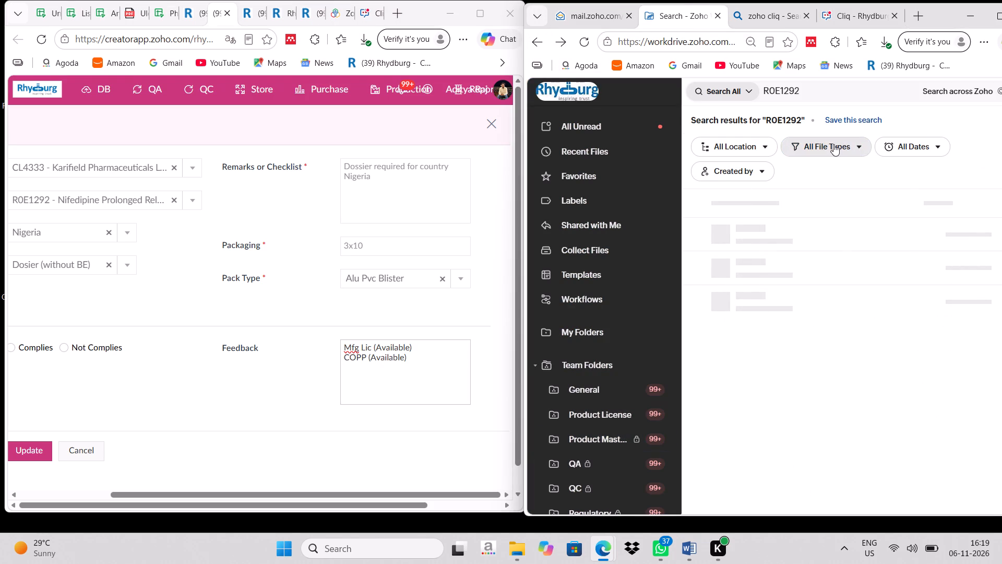
{"action": "left_click", "coordinate": [834, 144]}
{"action": "left_click", "coordinate": [824, 296]}
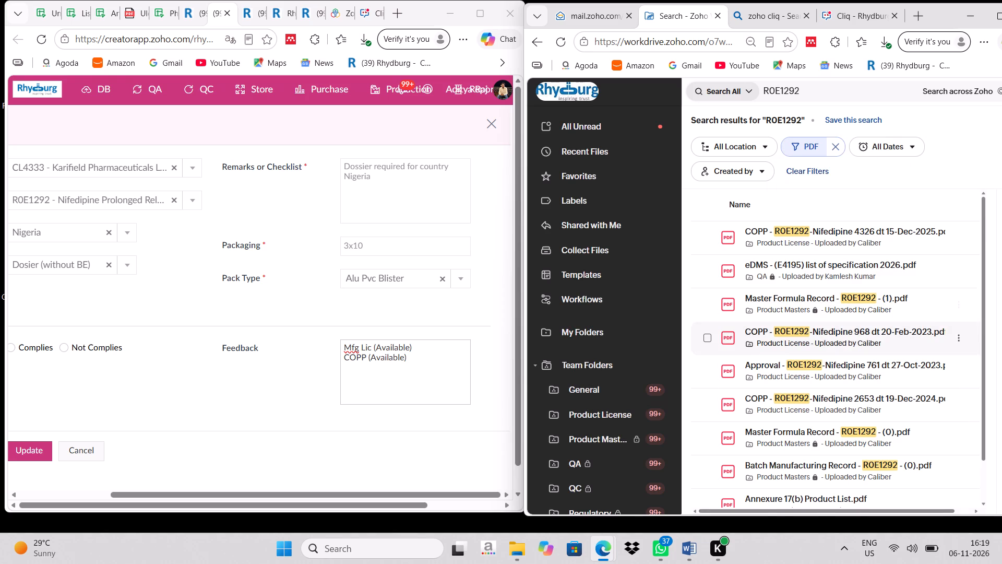
Add "MFR (Available)" and "BMR (Available)" to the R0E1292 feedback, each on its own line below the COPP entry.
{"action": "left_click", "coordinate": [407, 348]}
{"action": "left_click", "coordinate": [411, 358]}
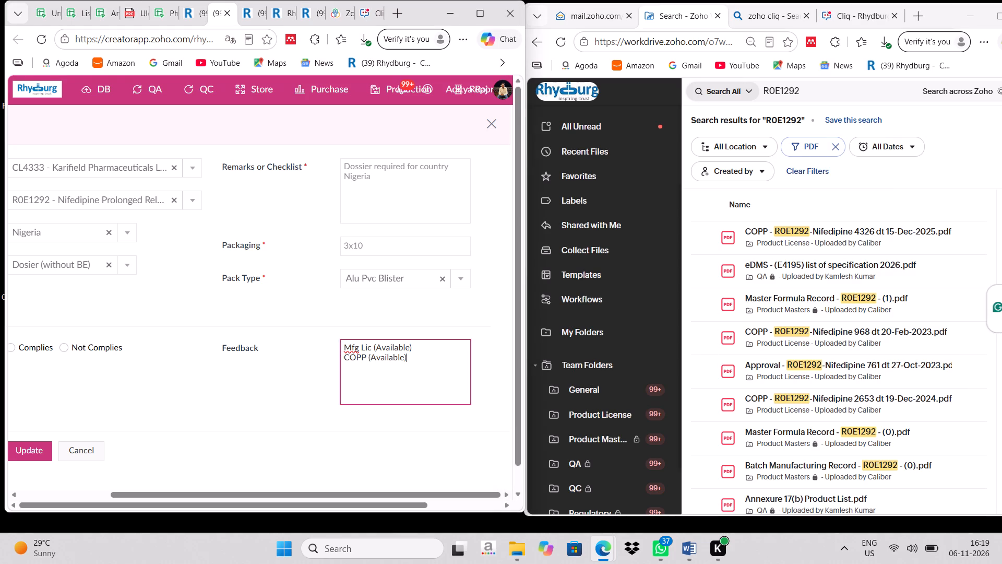
{"action": "key", "text": "Return"}
{"action": "type", "text": "MFR (Available"}
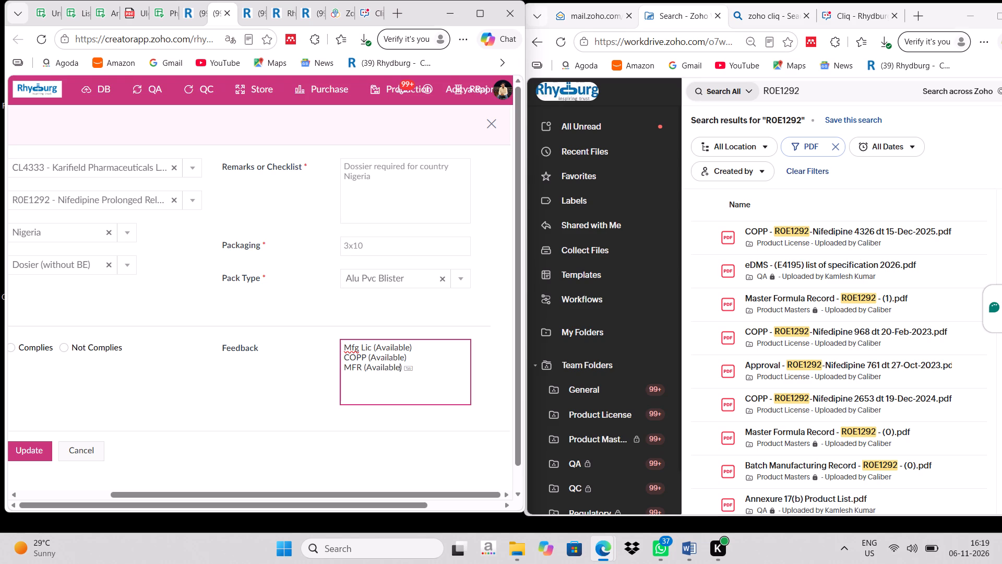
{"action": "key", "text": "shift+parenright"}
{"action": "key", "text": "Return"}
{"action": "type", "text": "BMR (Available)"}
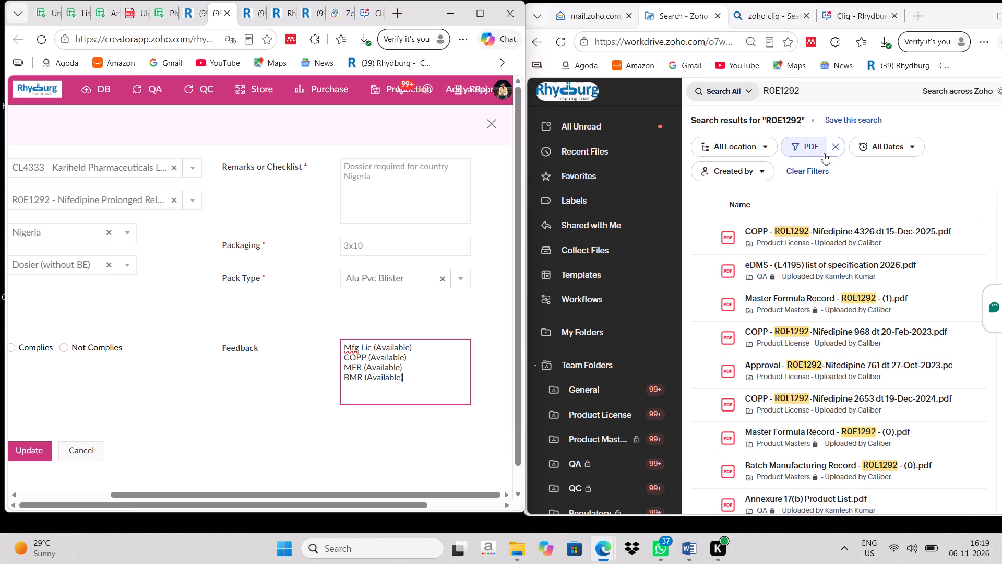
Following the document checklist in Cliq, add "Stability Studies (Not available)" on a new line of the R0E1292 feedback.
{"action": "left_click", "coordinate": [843, 1]}
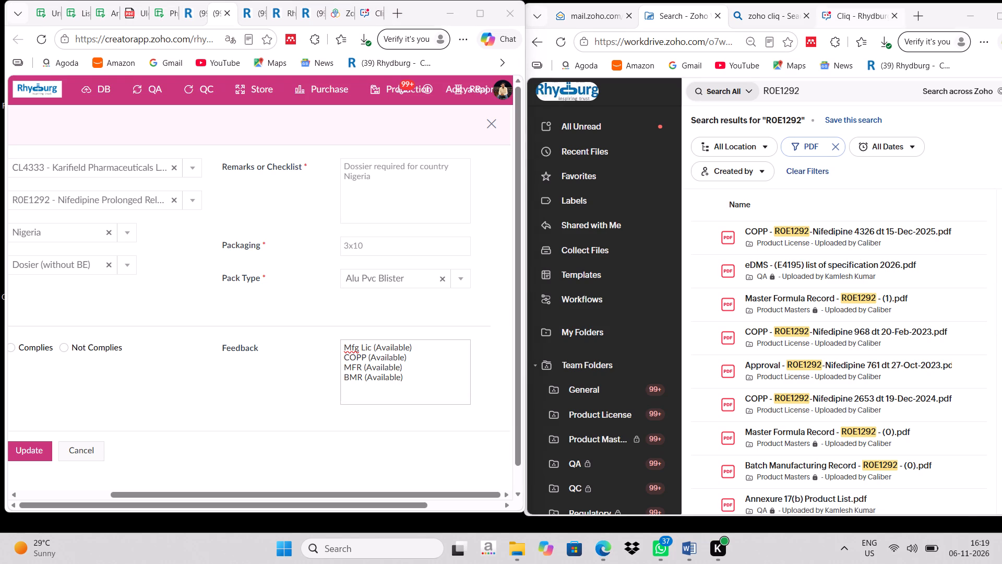
{"action": "left_click", "coordinate": [843, 7]}
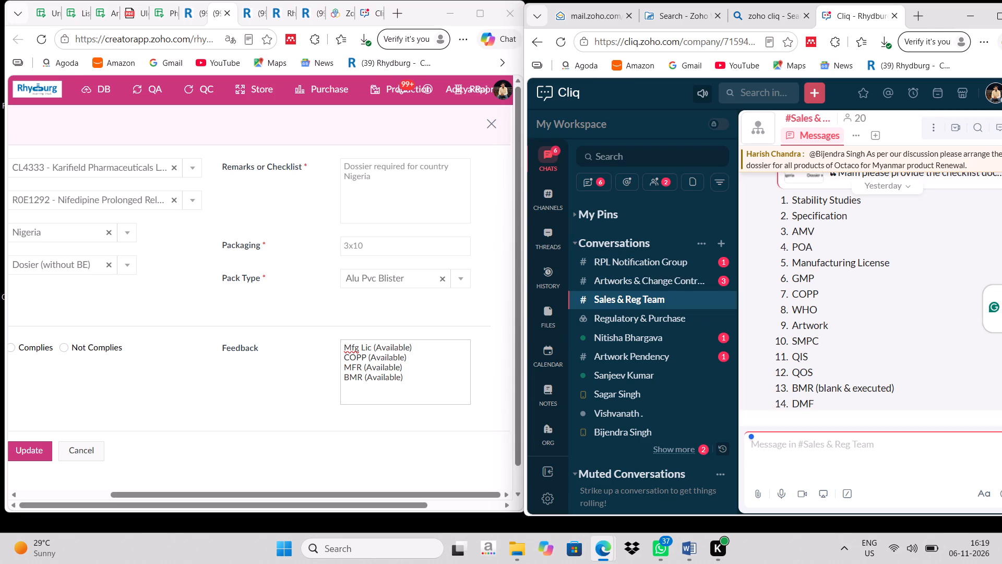
{"action": "left_click", "coordinate": [446, 377]}
{"action": "key", "text": "Return"}
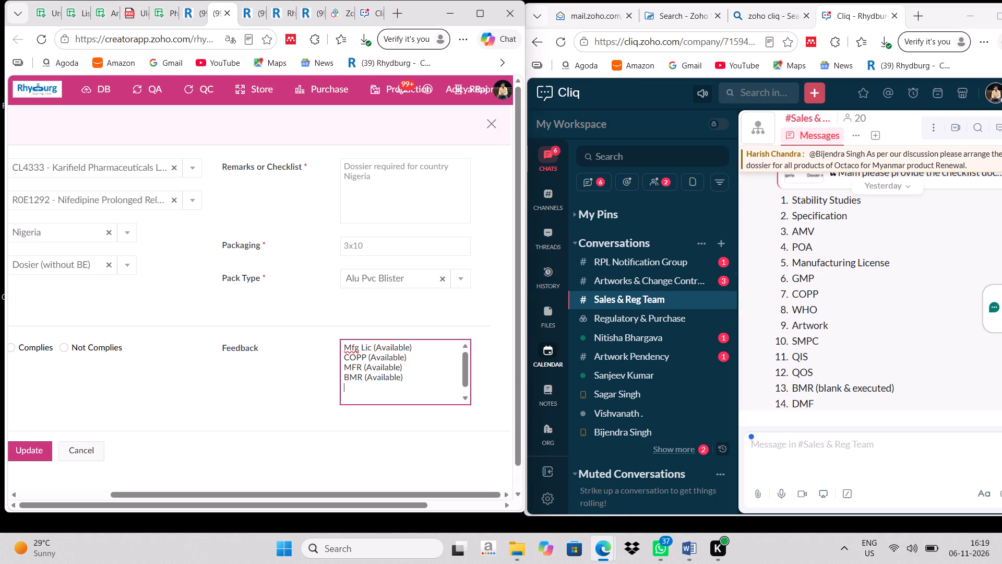
{"action": "type", "text": "Stability Studies"}
{"action": "key", "text": "space"}
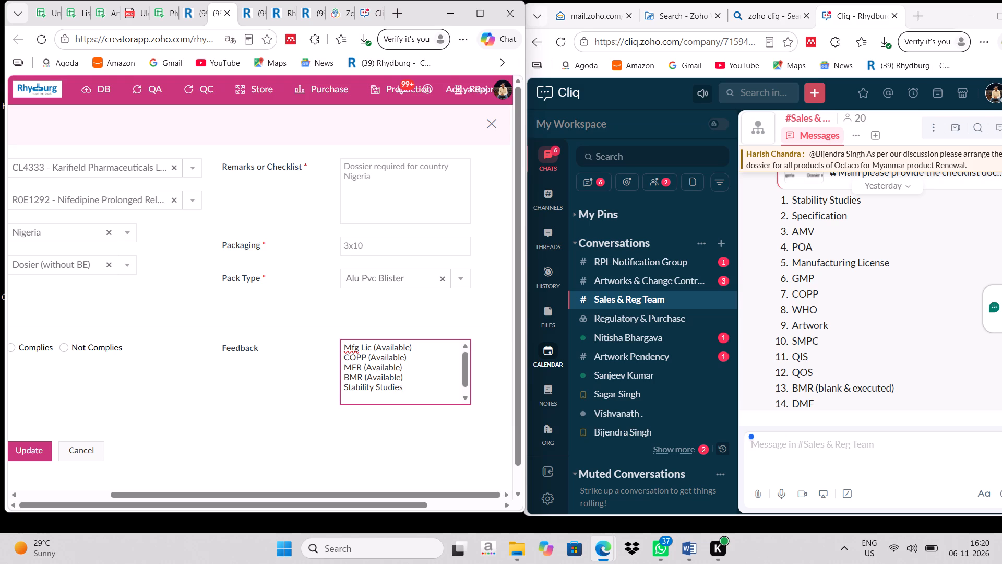
{"action": "key", "text": "shift+parenleft"}
{"action": "type", "text": "Not available)"}
Add "Specification (Not available)" and "AMV (Not available)" to the R0E1292 feedback on separate lines.
{"action": "key", "text": "Return"}
{"action": "type", "text": "Specification ("}
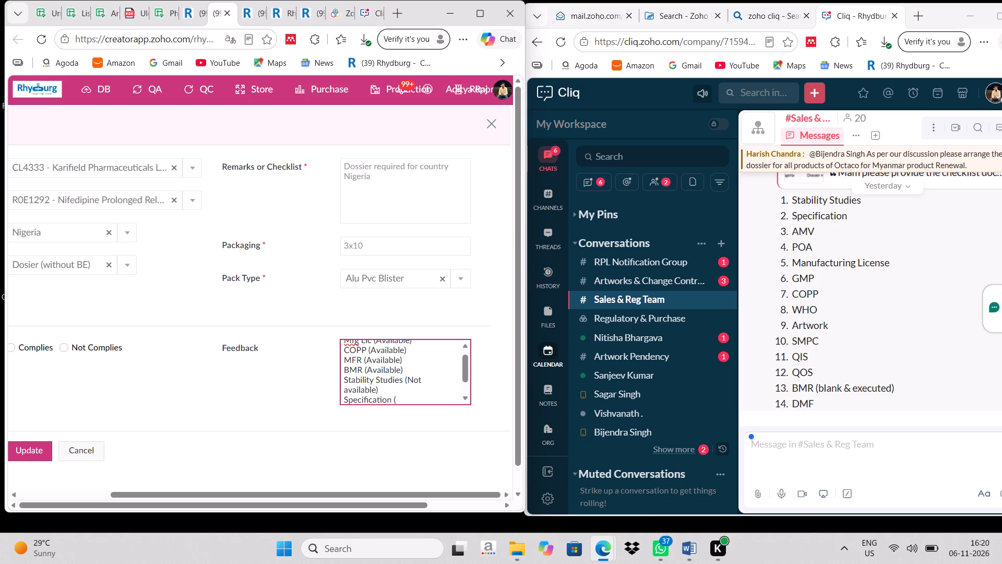
{"action": "type", "text": "Not available)"}
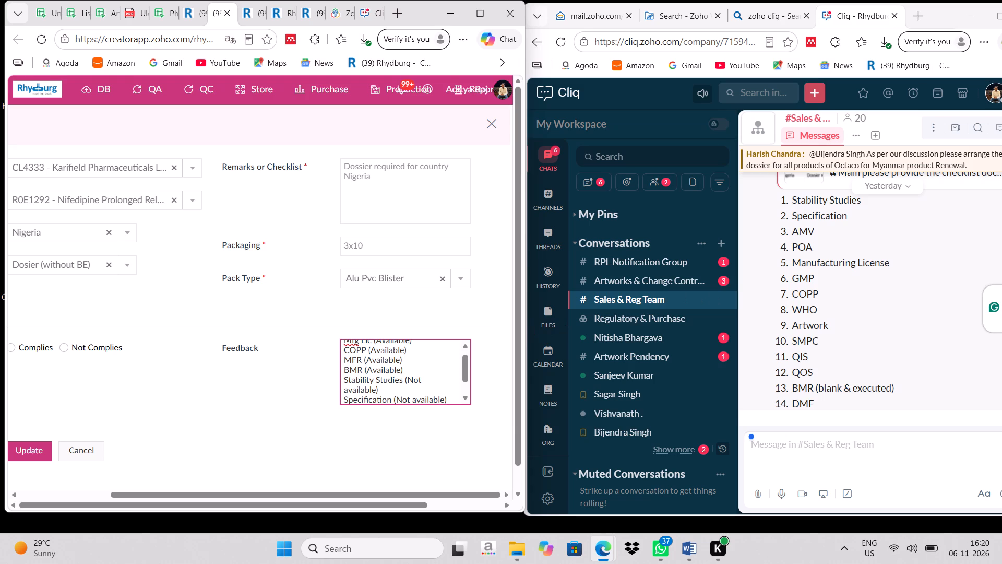
{"action": "key", "text": "Return"}
{"action": "type", "text": "AMV (NB"}
{"action": "key", "text": "BackSpace"}
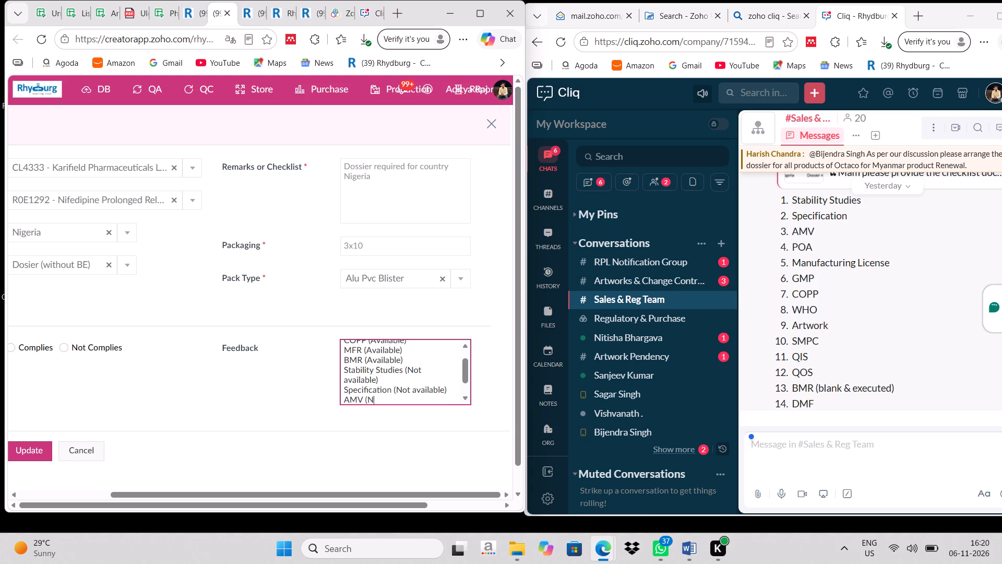
{"action": "type", "text": "ot available0"}
{"action": "key", "text": "BackSpace"}
{"action": "key", "text": "shift+parenright"}
Add "POA (Not available)" and "GMP (Not available)" to the R0E1292 feedback on separate lines.
{"action": "key", "text": "Return"}
{"action": "type", "text": "POA (Not available)"}
{"action": "key", "text": "Return"}
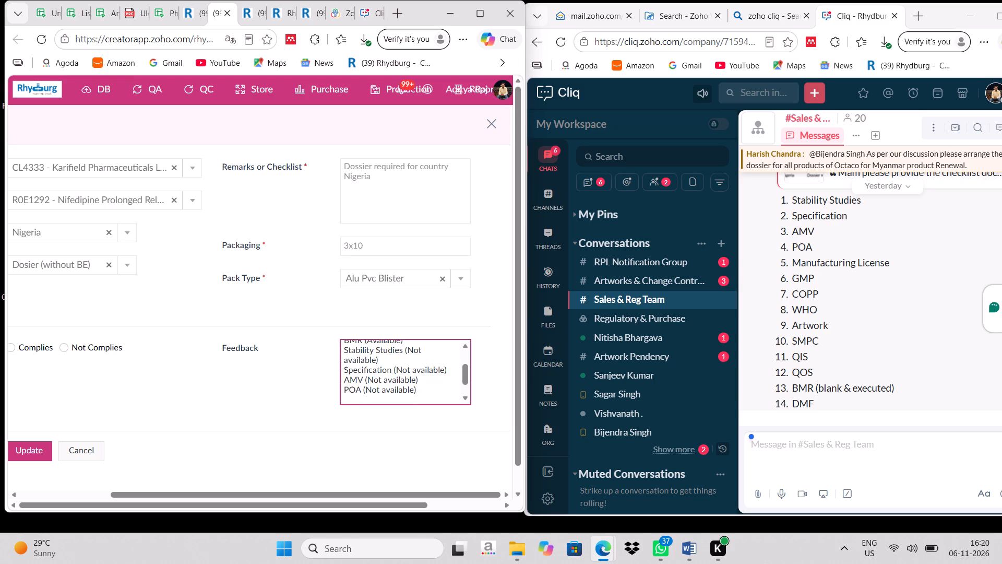
{"action": "key", "text": "shift+g"}
{"action": "type", "text": "MP (Noy"}
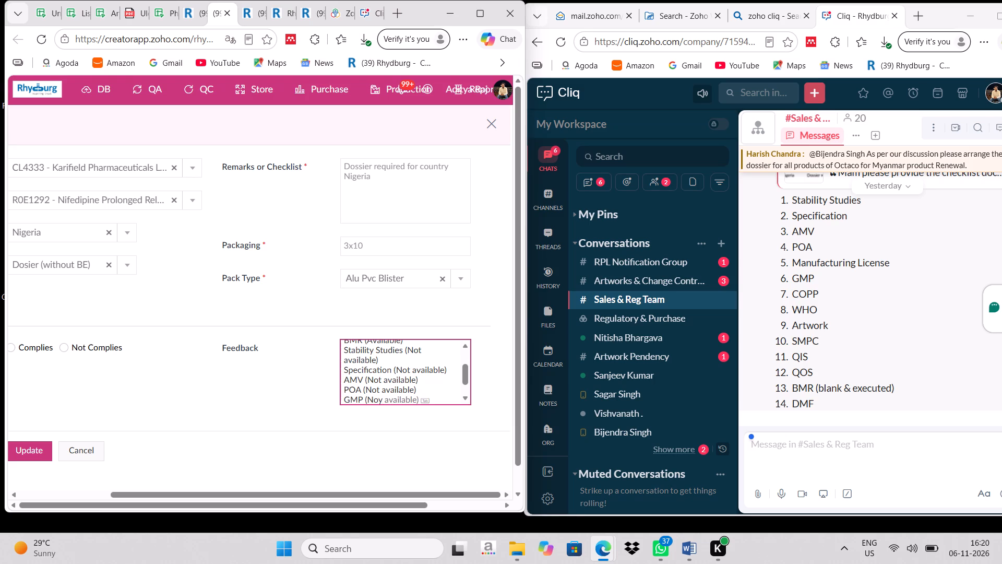
{"action": "key", "text": "BackSpace"}
{"action": "type", "text": "t available)"}
Add "WHO (Not available)" on a new line of the R0E1292 feedback.
{"action": "key", "text": "Return"}
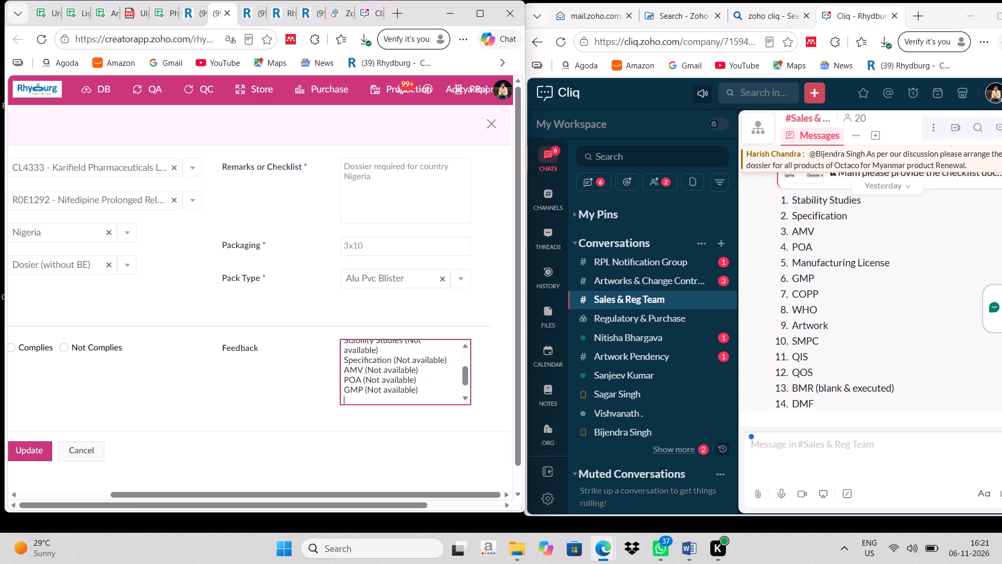
{"action": "type", "text": "WHO (Not availa"}
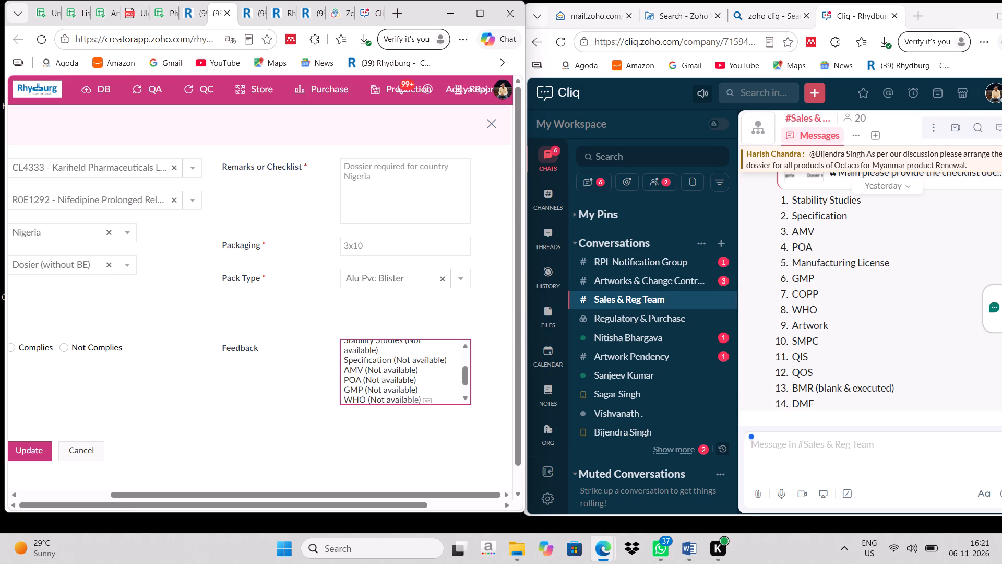
{"action": "type", "text": "ble"}
{"action": "key", "text": "shift+parenright"}
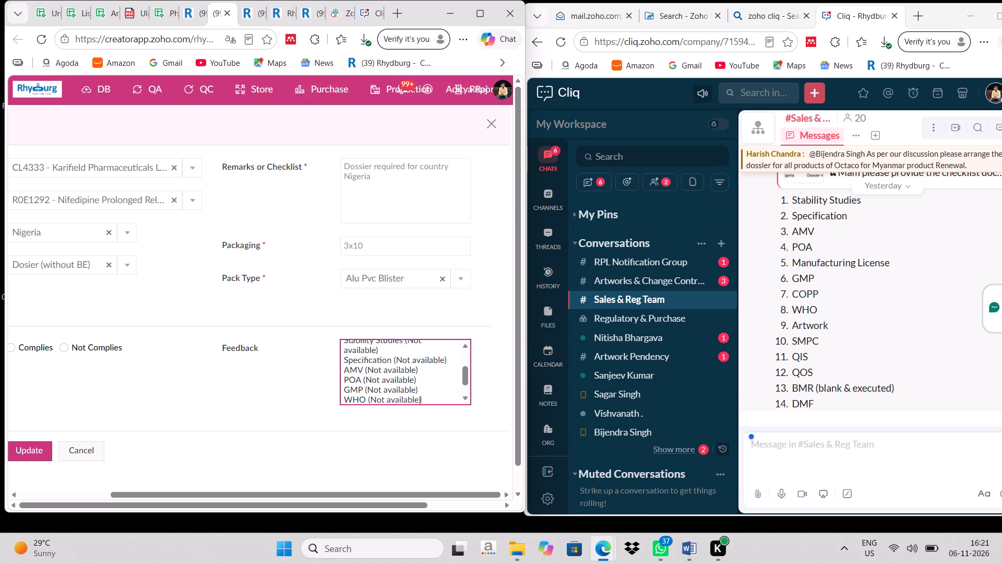
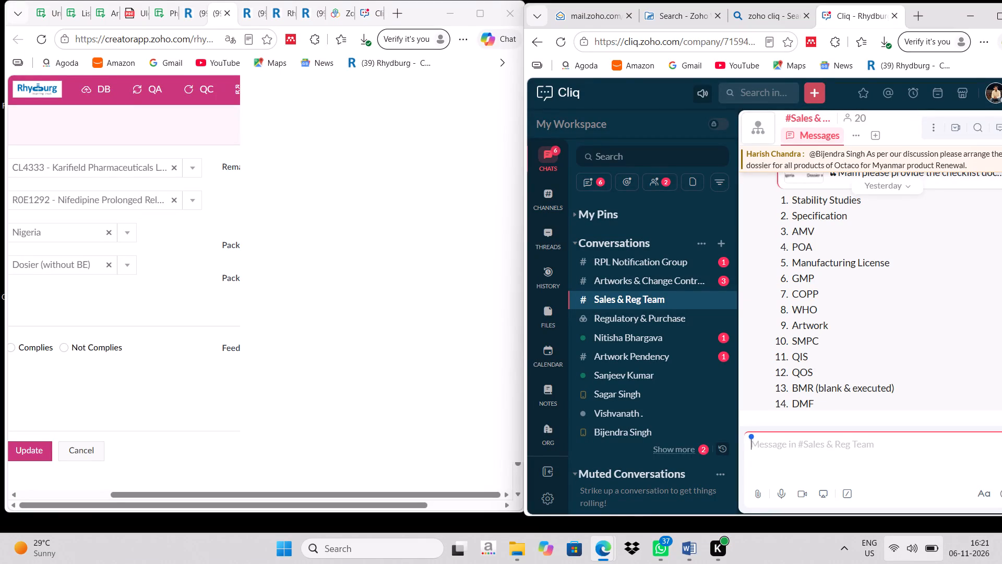
Check the available Wi-Fi networks in the system's network settings.
{"action": "left_click", "coordinate": [898, 549]}
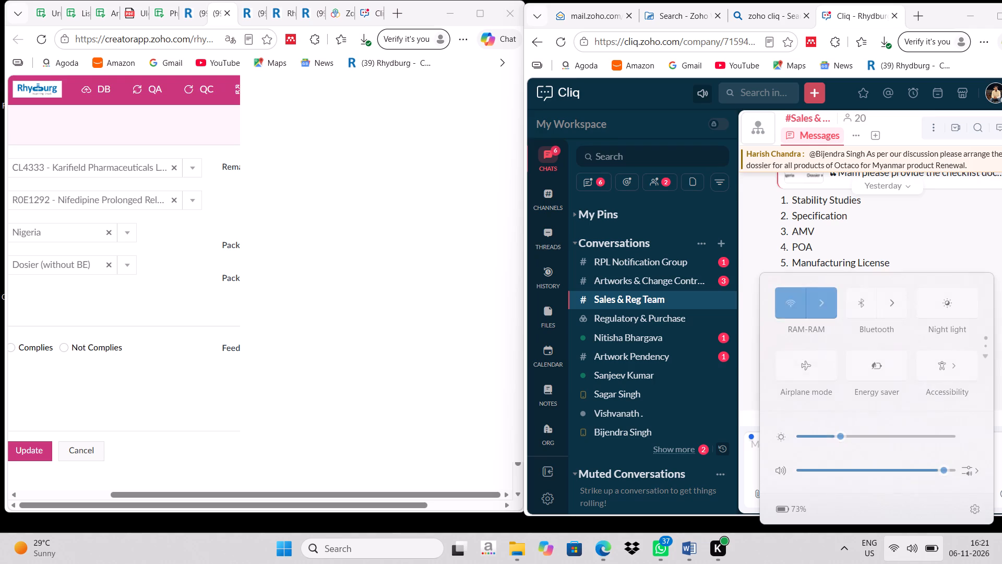
{"action": "left_click", "coordinate": [821, 304]}
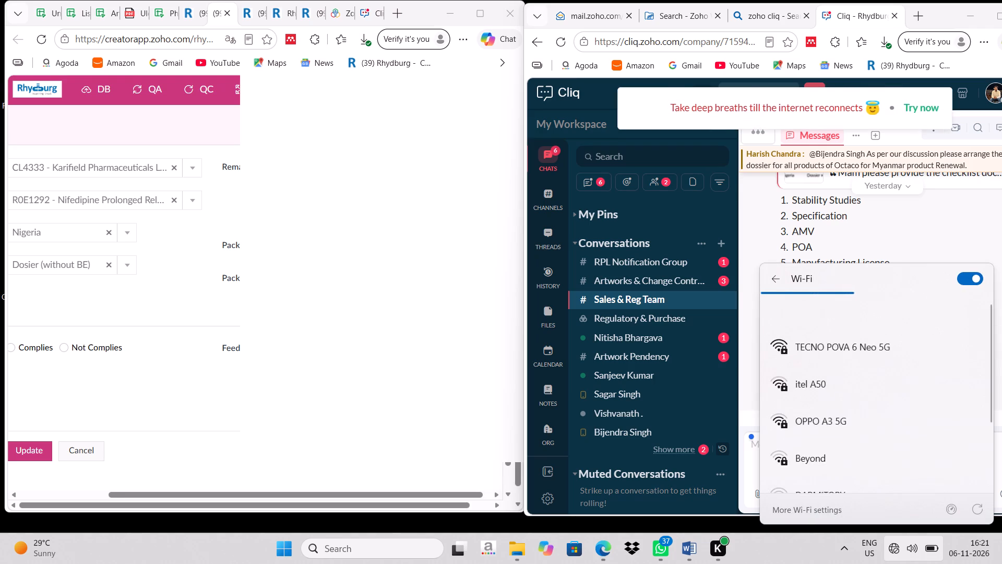
{"action": "left_click", "coordinate": [880, 237]}
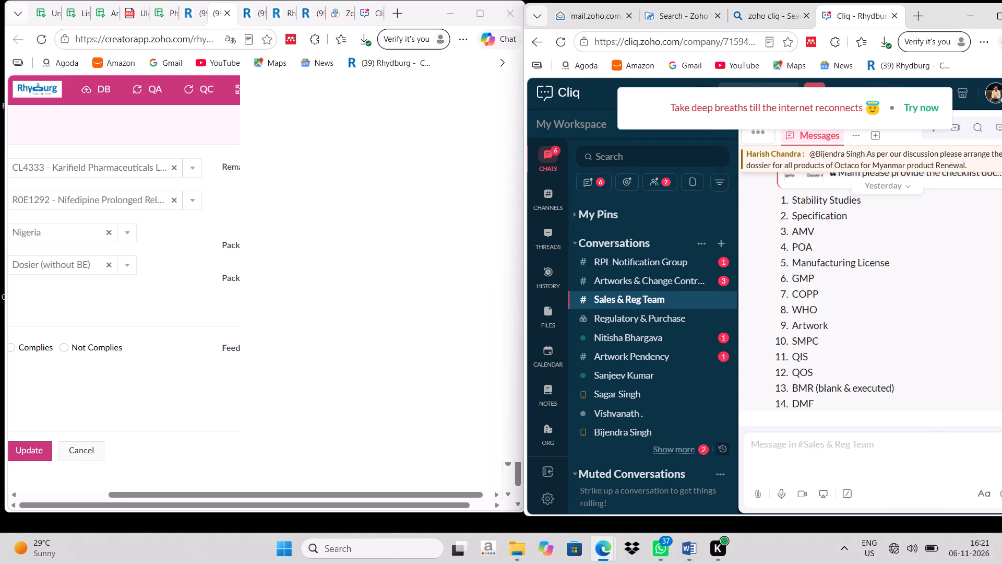
Following the document checklist in Cliq, start the Artwork entry with "Art" on a new line of the R0E1292 feedback.
{"action": "left_click", "coordinate": [206, 412]}
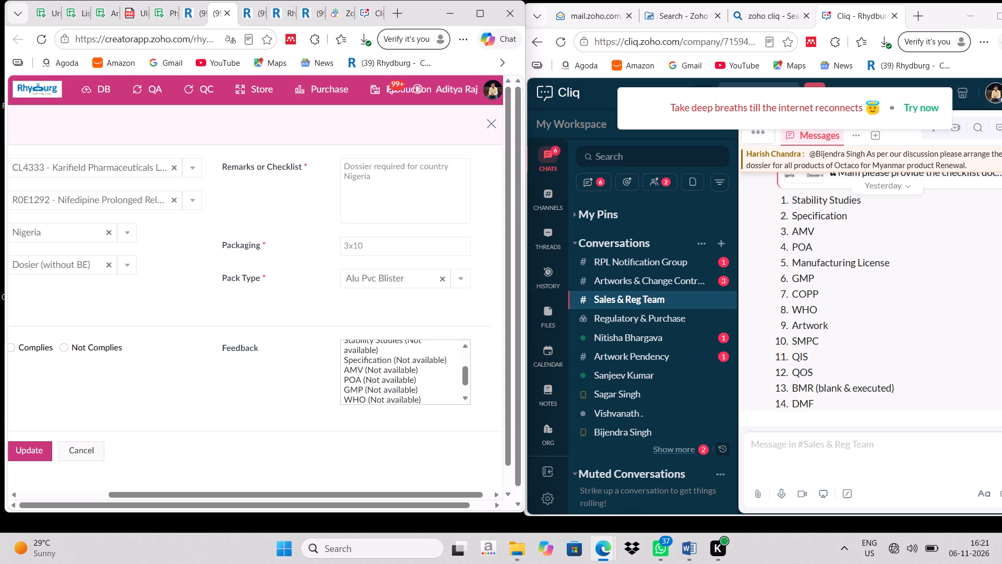
{"action": "left_click", "coordinate": [431, 397]}
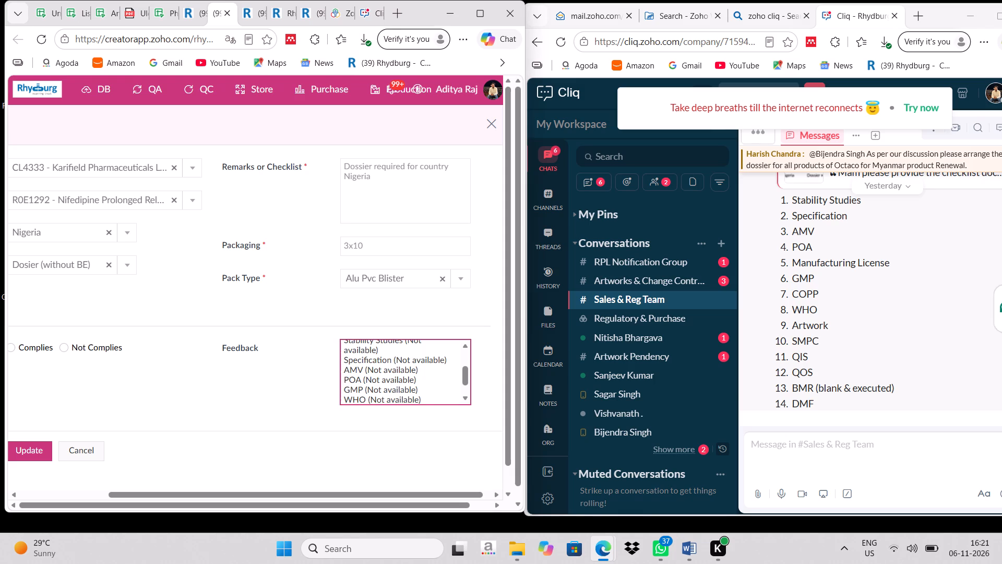
{"action": "key", "text": "Return"}
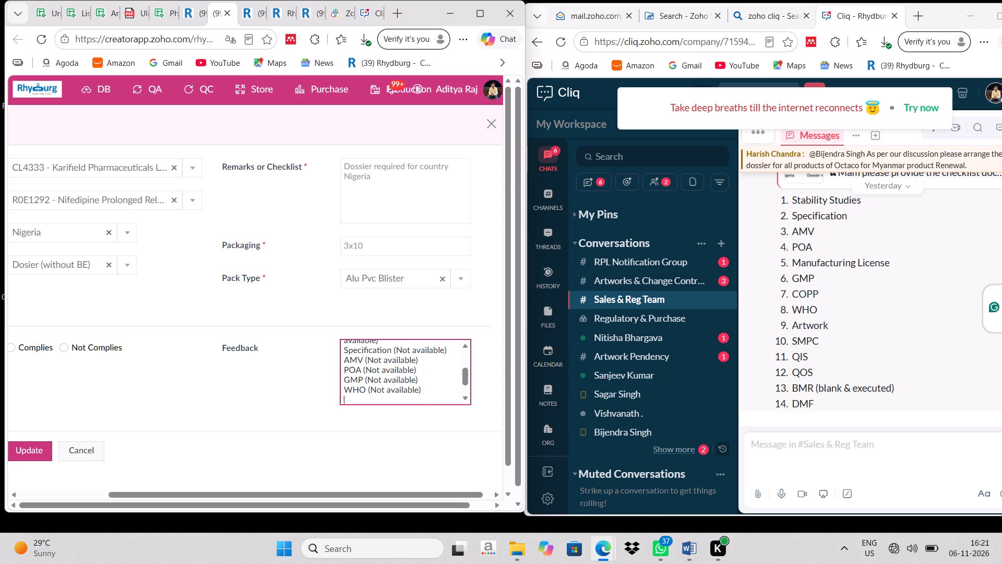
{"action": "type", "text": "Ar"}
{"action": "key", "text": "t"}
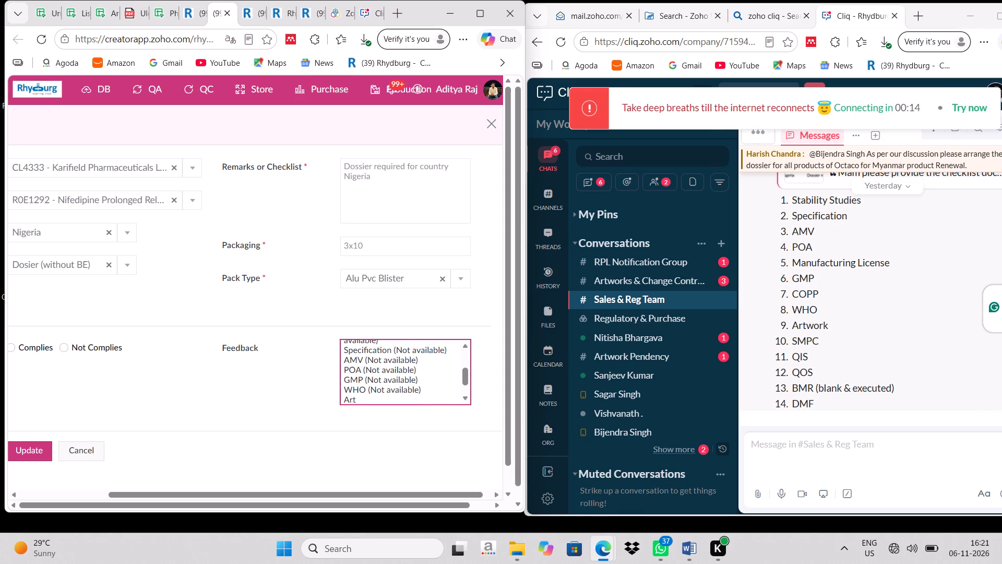
Complete the "Artwork (Not available)" line in the R0E1292 feedback and start a new line.
{"action": "type", "text": "work ("}
{"action": "type", "text": "Not availb"}
{"action": "key", "text": "BackSpace"}
{"action": "key", "text": "a"}
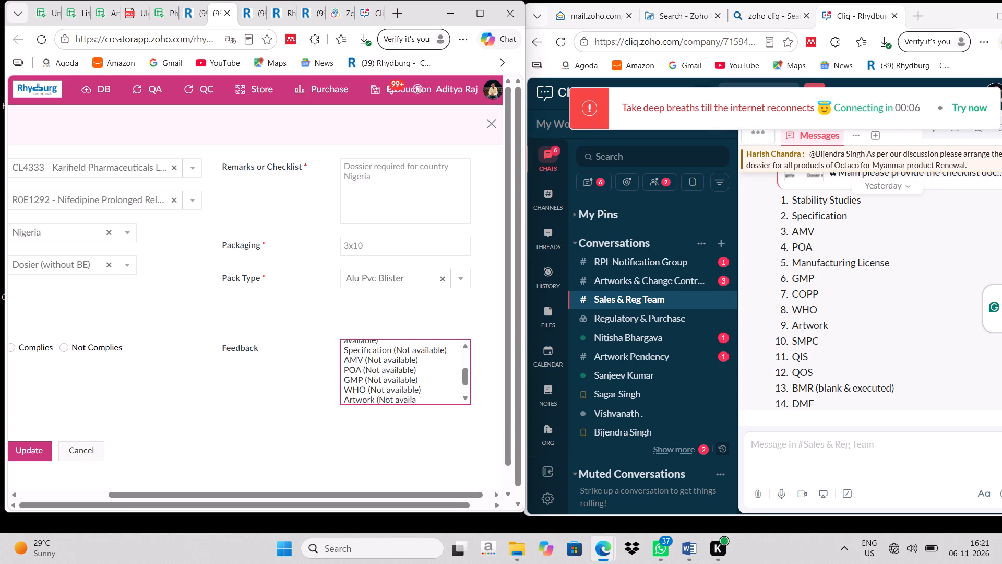
{"action": "type", "text": "ble)"}
{"action": "key", "text": "Return"}
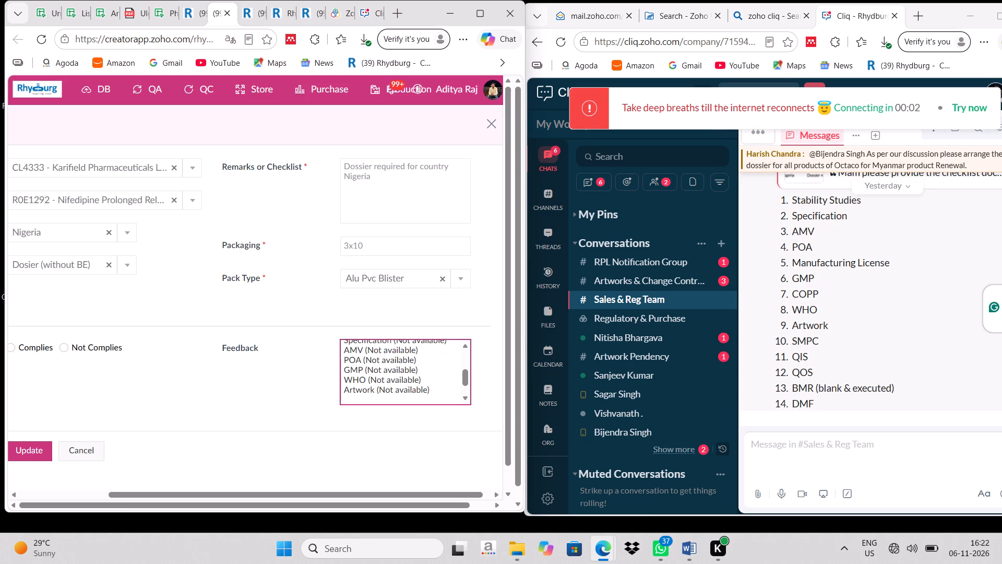
Add "SMPC (Available)" and "QIS (Available)" to the R0E1292 feedback on separate lines.
{"action": "key", "text": "shift+s"}
{"action": "type", "text": "MPC (a"}
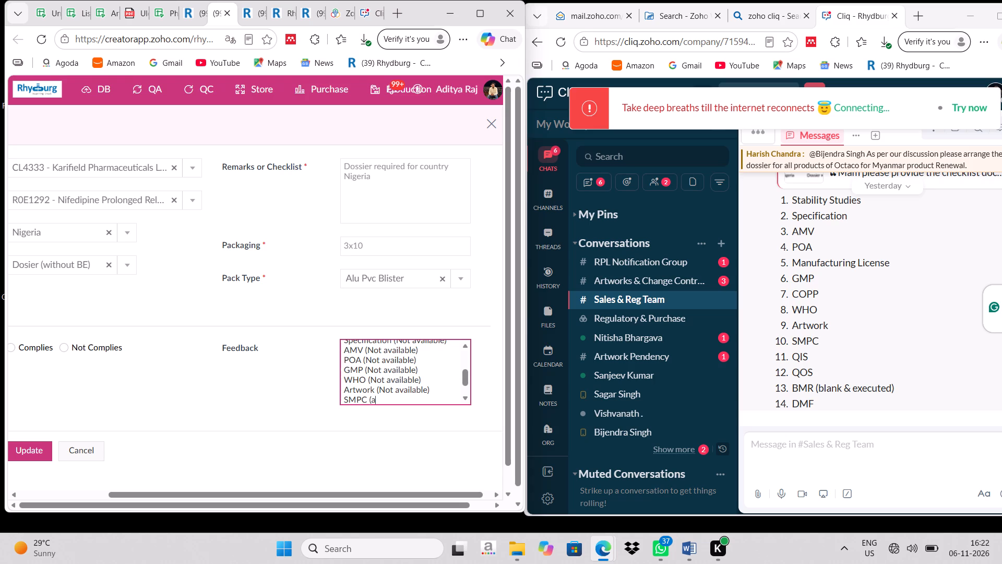
{"action": "key", "text": "BackSpace"}
{"action": "type", "text": "Availablea"}
{"action": "key", "text": "BackSpace"}
{"action": "key", "text": "shift+parenright"}
{"action": "key", "text": "Return"}
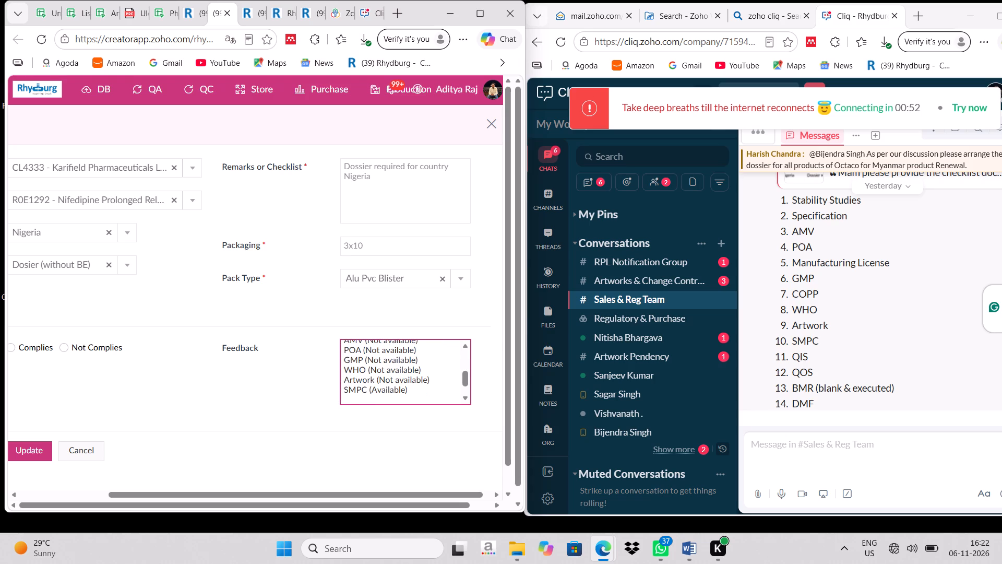
{"action": "type", "text": "QI"}
{"action": "type", "text": "S (A"}
{"action": "type", "text": "vailable)"}
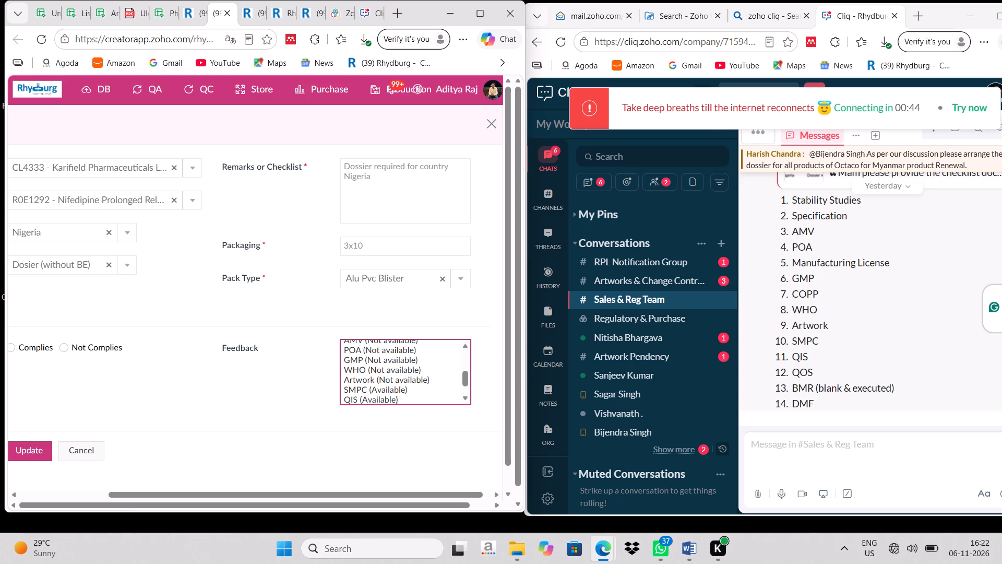
{"action": "key", "text": "Return"}
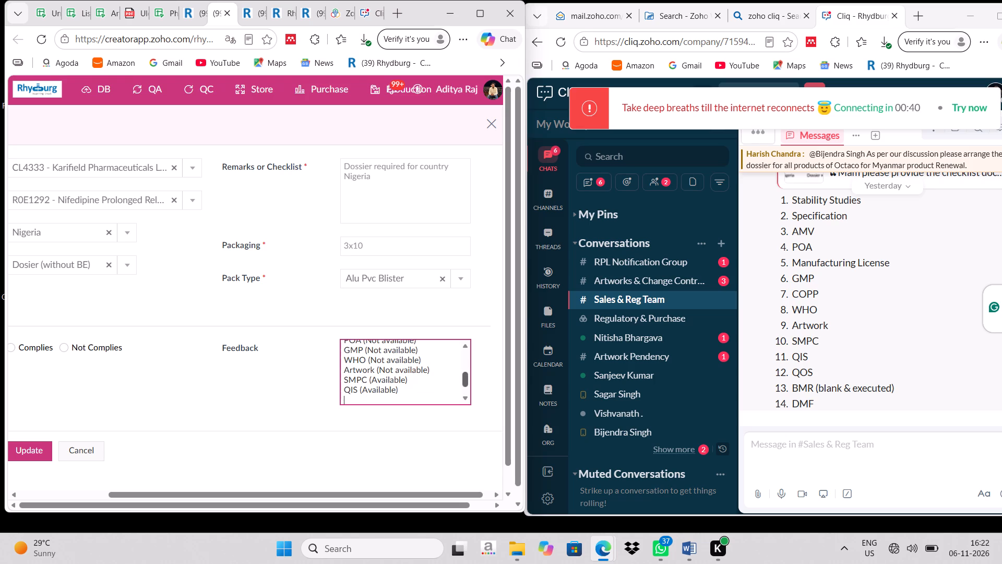
Change the SMPC entry in the feedback from available to not available by putting "Not" inside its brackets.
{"action": "left_click", "coordinate": [371, 381]}
{"action": "key", "text": "Right"}
{"action": "key", "text": "BackSpace"}
{"action": "type", "text": "Not"}
{"action": "key", "text": "space"}
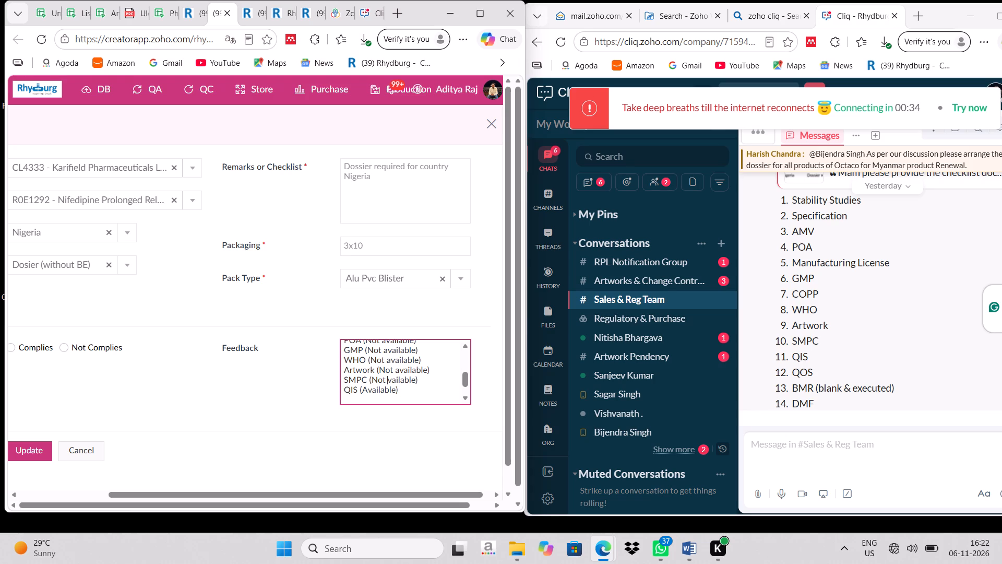
Change the QIS entry in the feedback to "QIS (Not available)".
{"action": "key", "text": "Down"}
{"action": "key", "text": "Left"}
{"action": "key", "text": "Left"}
{"action": "key", "text": "Left"}
{"action": "key", "text": "Left"}
{"action": "key", "text": "Left"}
{"action": "key", "text": "Left"}
{"action": "key", "text": "Left"}
{"action": "key", "text": "Right"}
{"action": "key", "text": "BackSpace"}
{"action": "type", "text": "Not a"}
Add "QOS (Not available)" on a new line below the QIS entry of the feedback.
{"action": "key", "text": "Right"}
{"action": "key", "text": "Right"}
{"action": "key", "text": "Right"}
{"action": "key", "text": "Right"}
{"action": "key", "text": "Right"}
{"action": "key", "text": "Right"}
{"action": "key", "text": "Right"}
{"action": "key", "text": "Right"}
{"action": "key", "text": "Right"}
{"action": "key", "text": "Return"}
{"action": "type", "text": "QOS ("}
{"action": "key", "text": "shift+m"}
{"action": "key", "text": "BackSpace"}
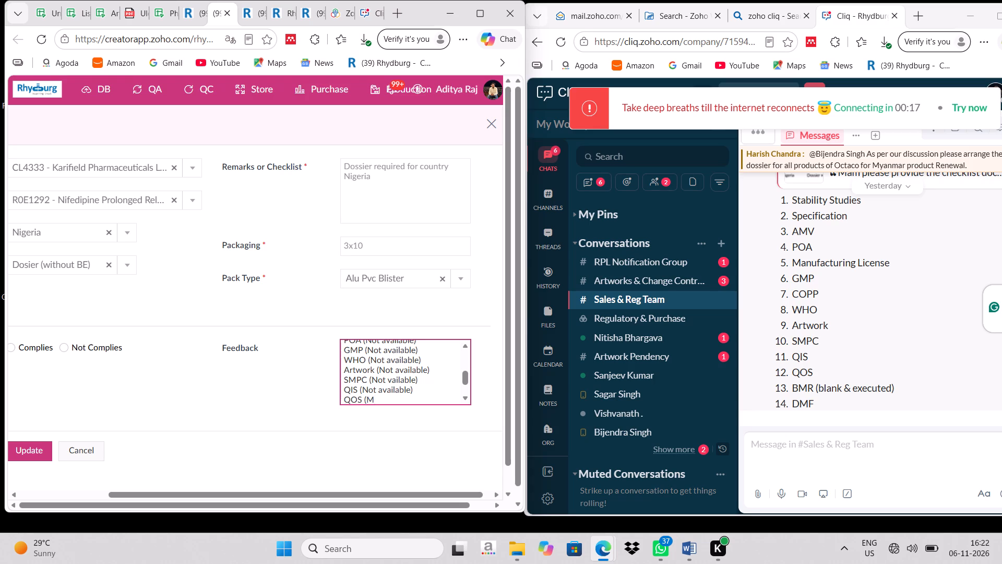
{"action": "type", "text": "Not ava"}
{"action": "key", "text": "i"}
{"action": "type", "text": "lab;"}
{"action": "key", "text": "BackSpace"}
{"action": "type", "text": "le"}
{"action": "key", "text": "shift+parenright"}
Add "DMF (Not available)" on a new line of the R0E1292 feedback.
{"action": "key", "text": "Return"}
{"action": "type", "text": "DMF (Not available"}
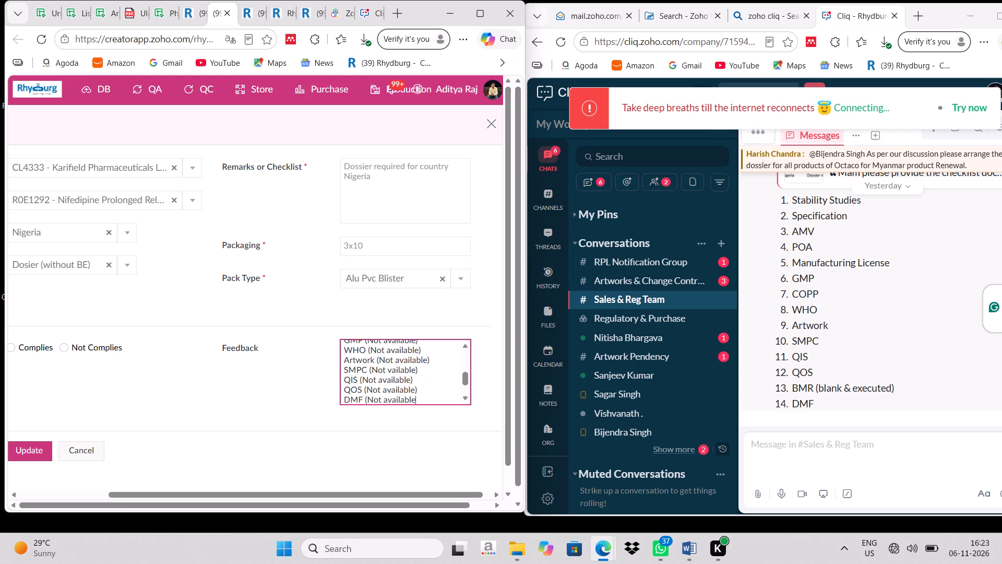
{"action": "key", "text": "shift+parenright"}
Bring up the computer's power options in Windows.
{"action": "left_click", "coordinate": [284, 545]}
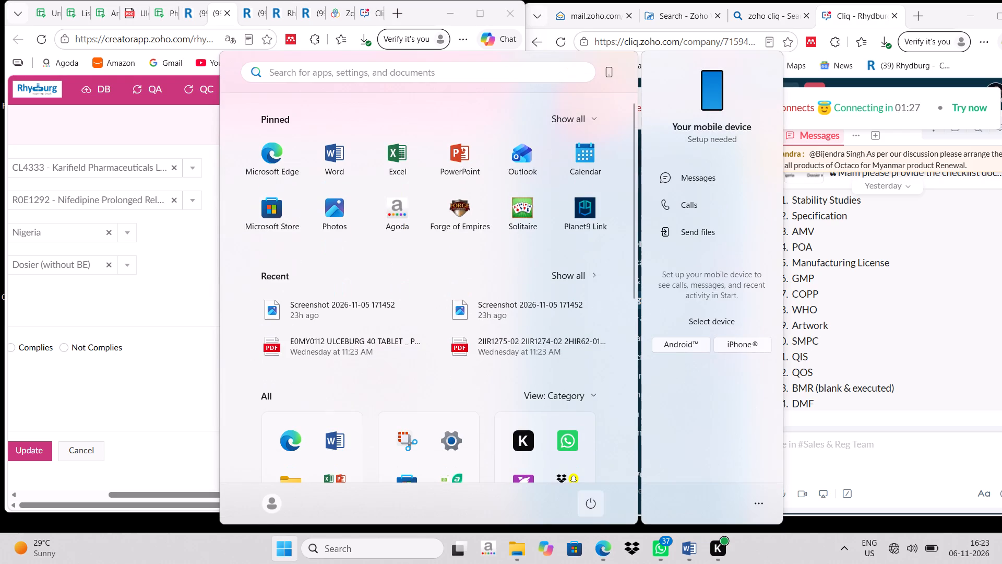
{"action": "left_click", "coordinate": [584, 499]}
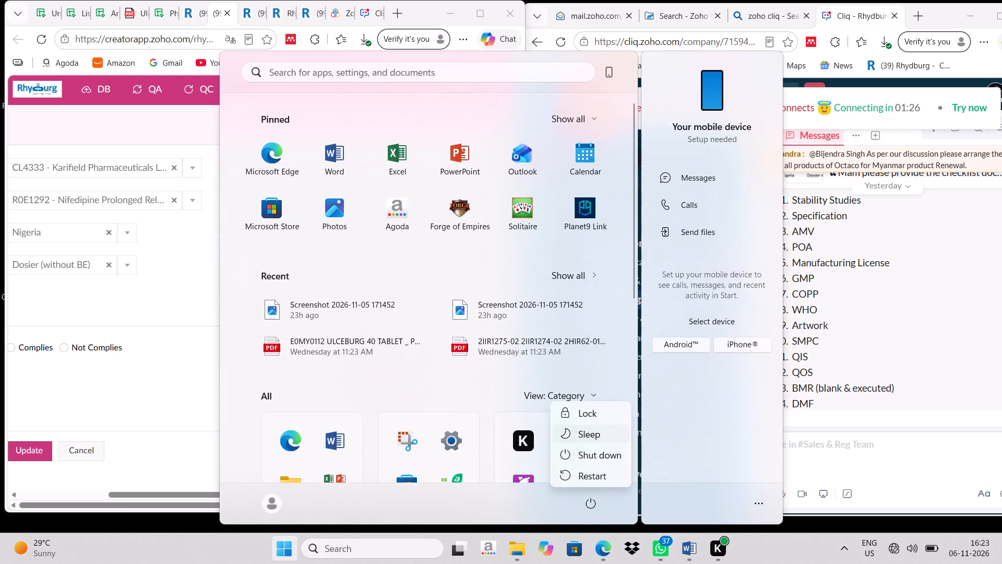
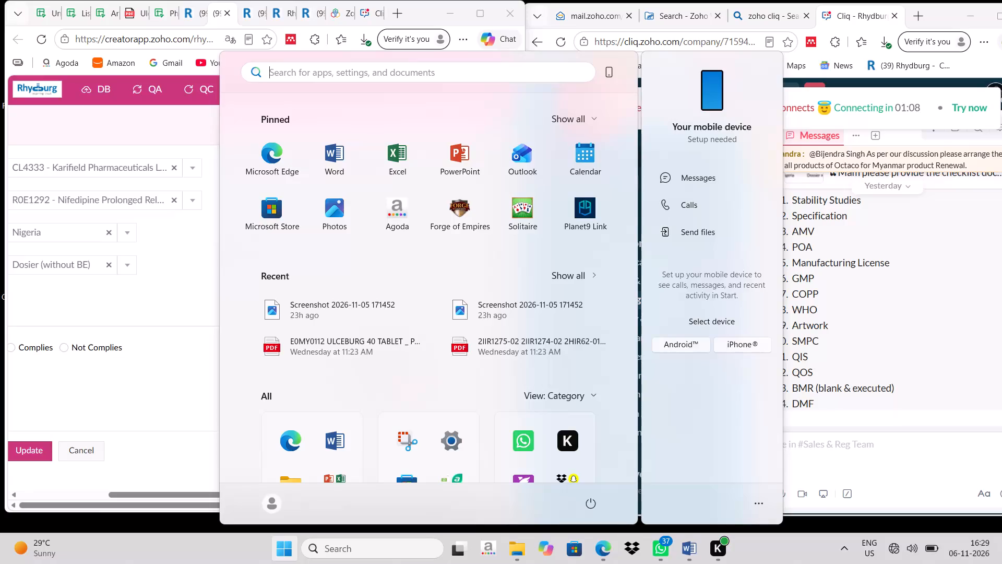
Mark the R0E1292 Nifedipine gap analysis record as Not Complies.
{"action": "left_click", "coordinate": [869, 433]}
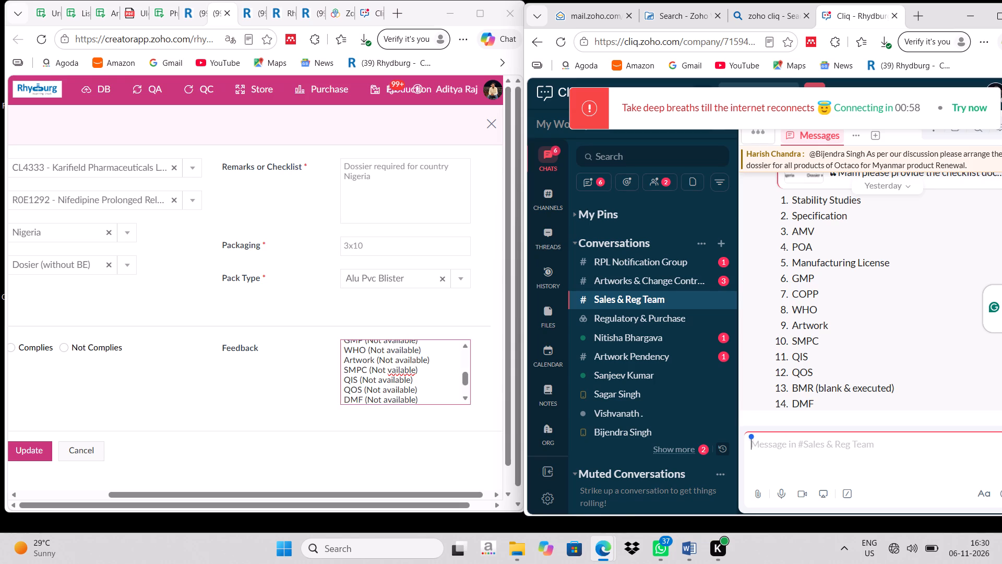
{"action": "left_click", "coordinate": [63, 346]}
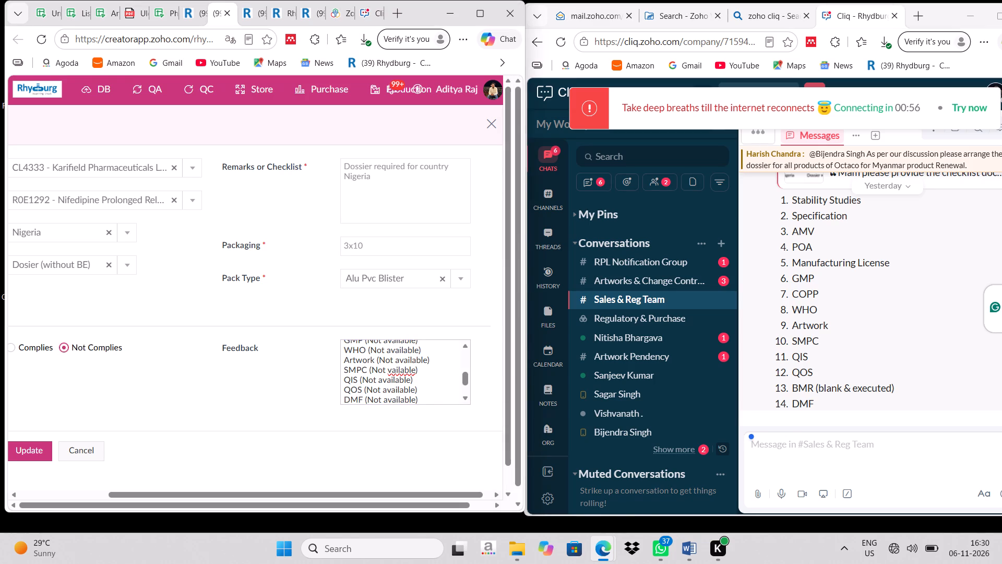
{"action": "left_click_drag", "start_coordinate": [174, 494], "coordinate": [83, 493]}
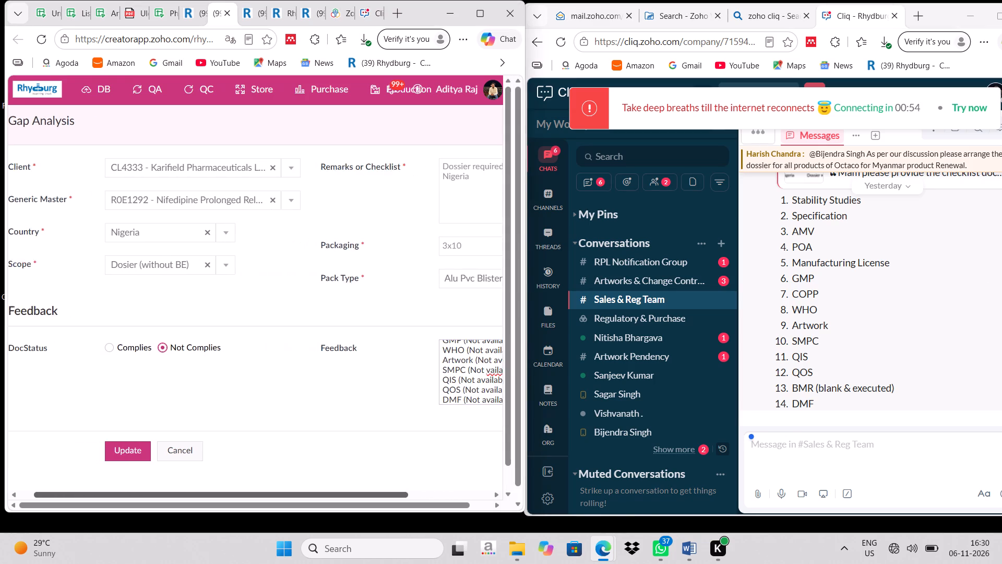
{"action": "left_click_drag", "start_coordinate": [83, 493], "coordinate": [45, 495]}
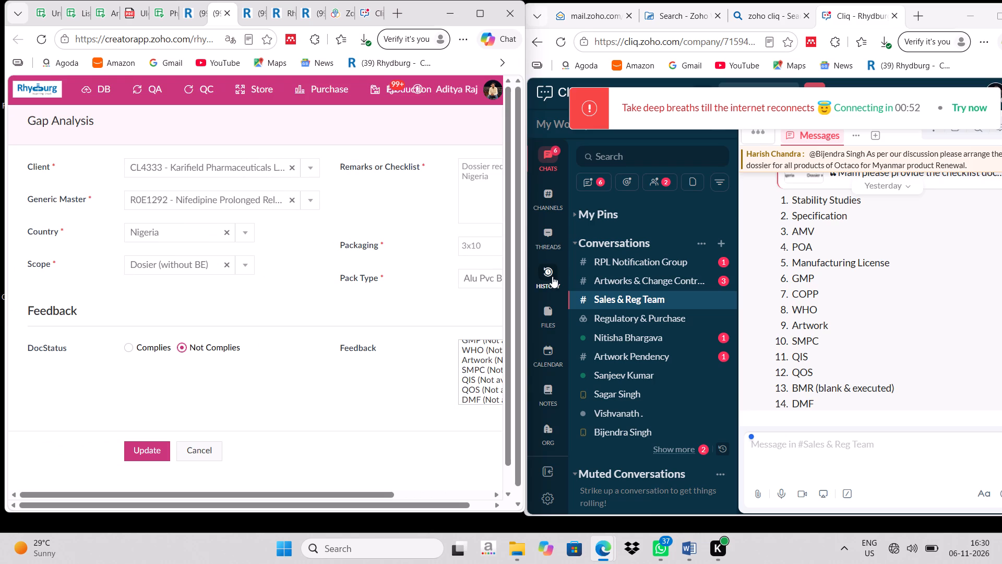
Connect the computer to the RAM-RAM Wi-Fi network, keeping automatic connection enabled.
{"action": "left_click", "coordinate": [893, 547]}
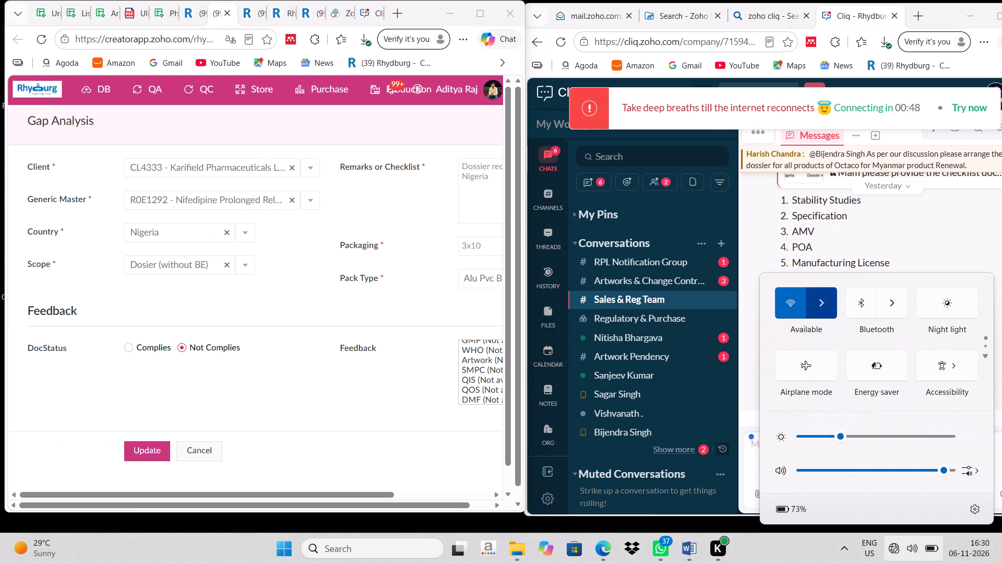
{"action": "left_click", "coordinate": [821, 305]}
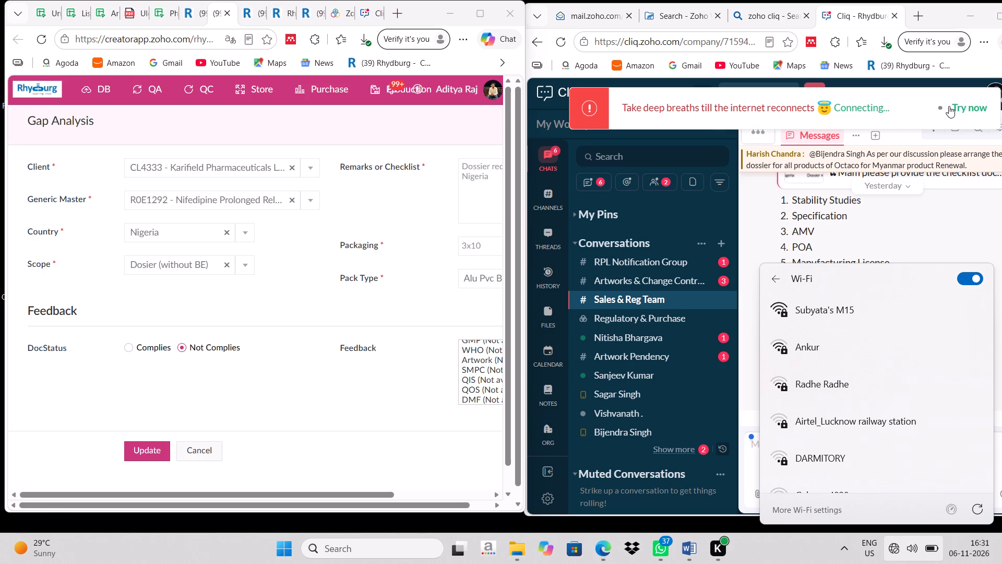
{"action": "left_click", "coordinate": [895, 547]}
{"action": "left_click", "coordinate": [895, 547]}
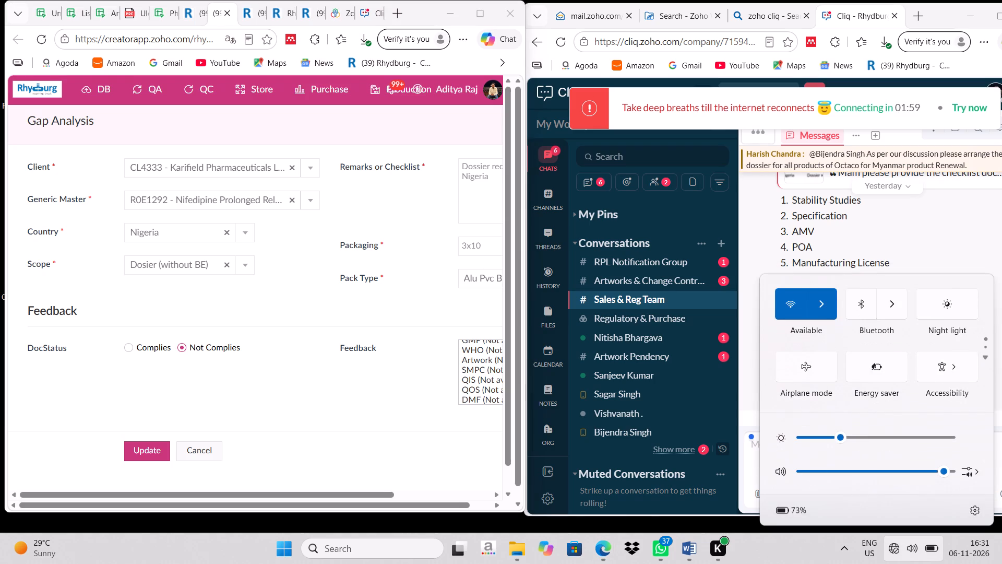
{"action": "left_click", "coordinate": [830, 295]}
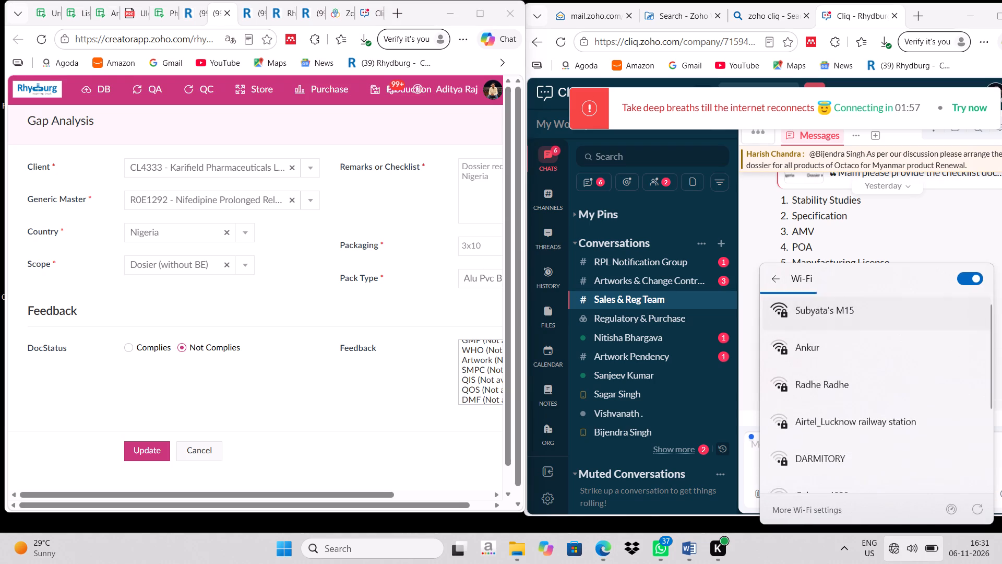
{"action": "left_click", "coordinate": [831, 315]}
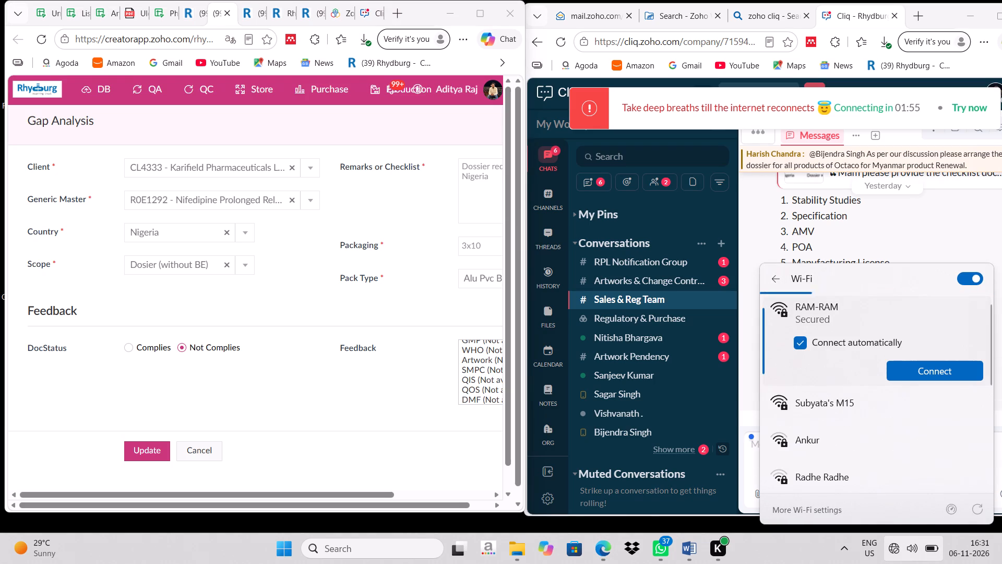
{"action": "left_click", "coordinate": [926, 368]}
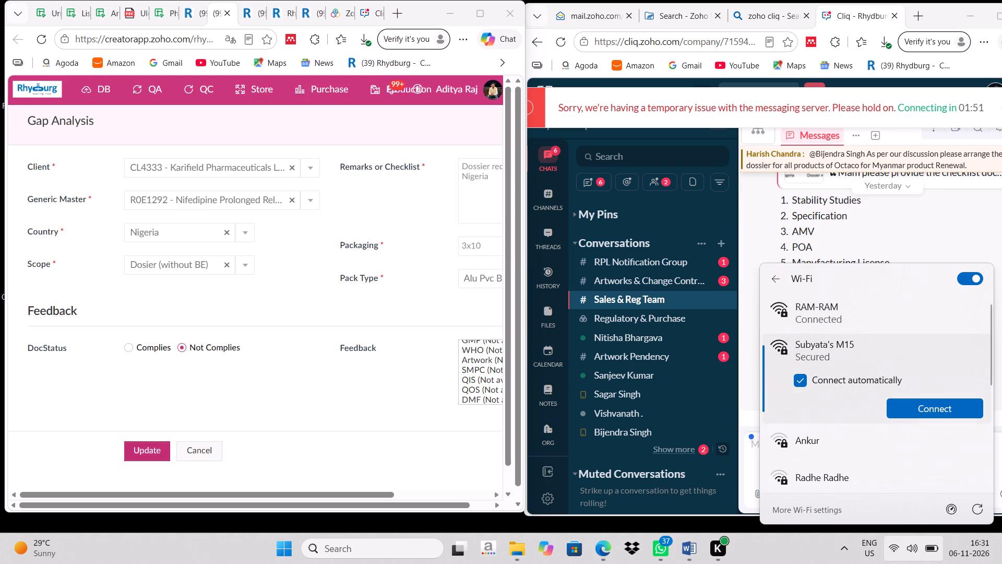
Submit the update of the R0E1292 Nifedipine gap analysis record for Karifield Pharmaceuticals, Nigeria.
{"action": "left_click", "coordinate": [150, 448]}
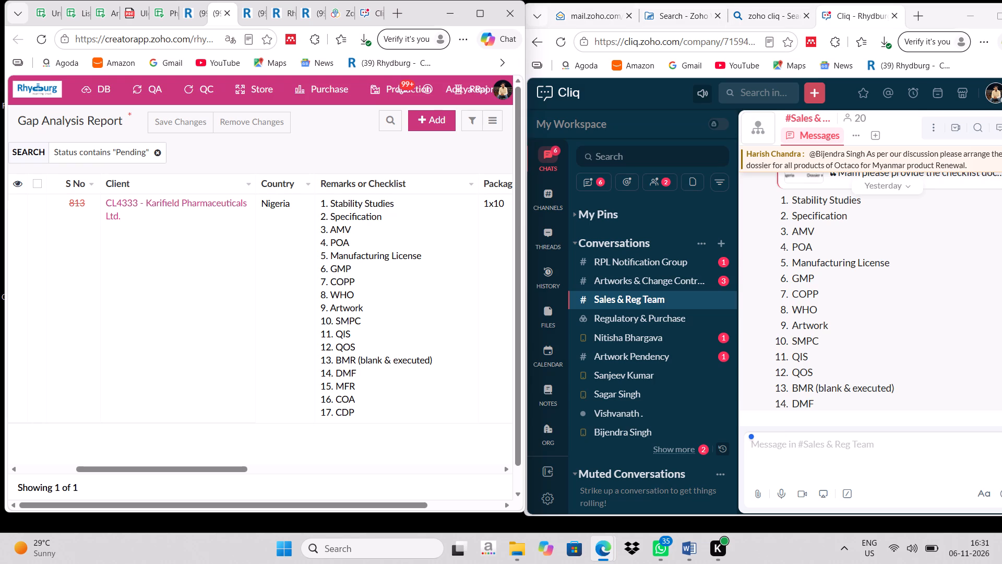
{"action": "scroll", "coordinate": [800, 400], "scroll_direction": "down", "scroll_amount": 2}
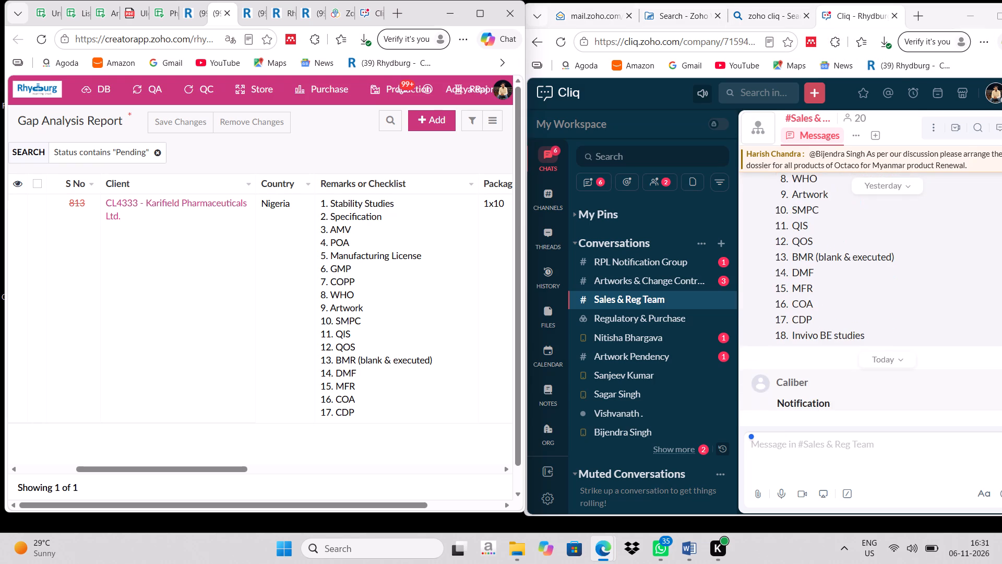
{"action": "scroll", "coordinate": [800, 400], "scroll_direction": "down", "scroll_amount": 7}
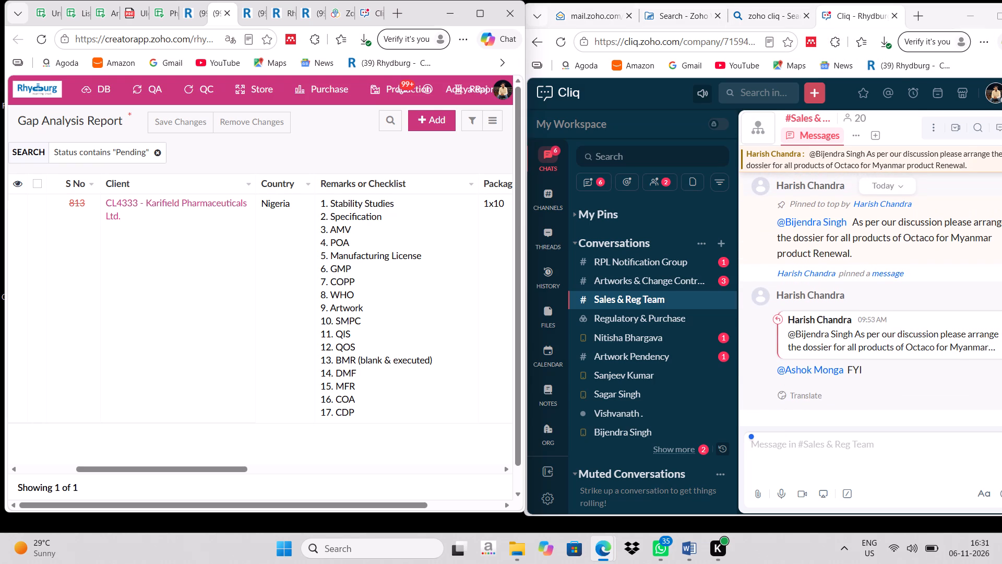
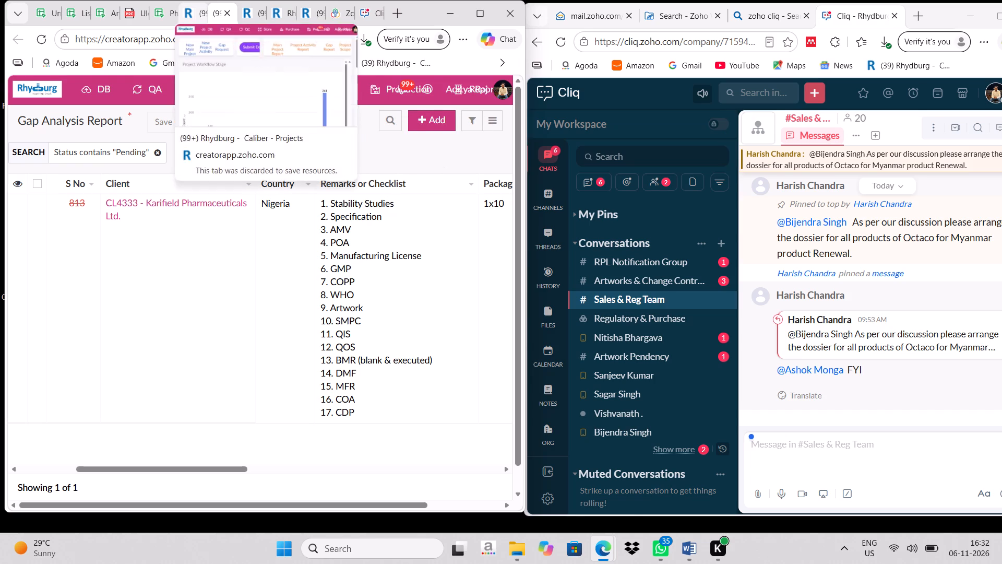
Capture a screenshot of the Caliber registration project dashboard, including the Main Project, Project Activity and Gap Report counters.
{"action": "left_click", "coordinate": [481, 8]}
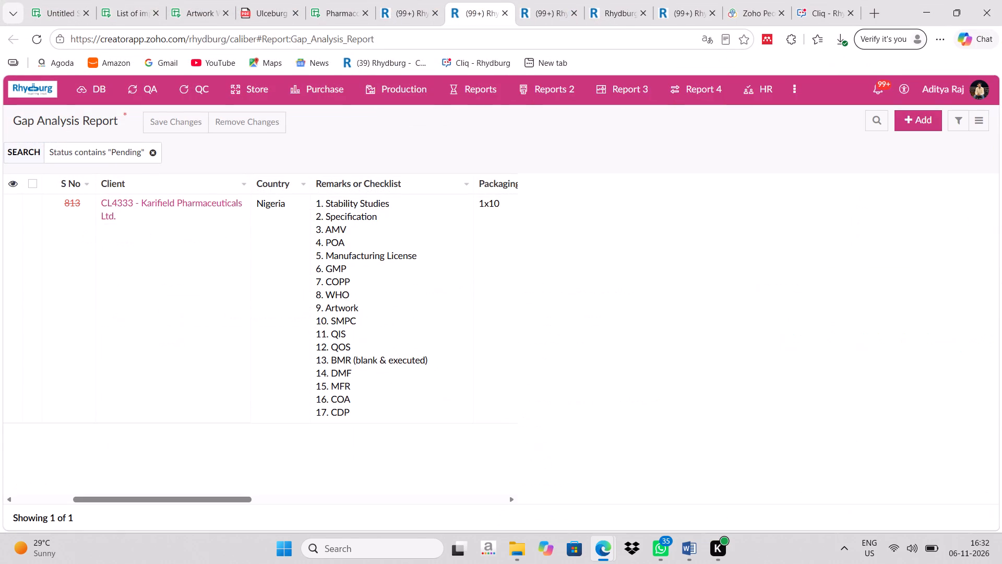
{"action": "left_click", "coordinate": [413, 7]}
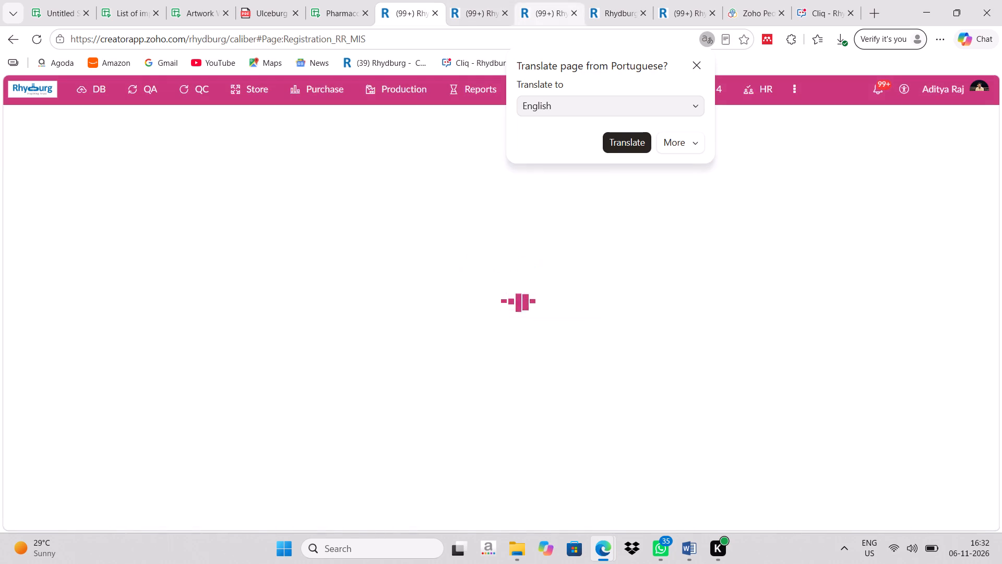
{"action": "left_click", "coordinate": [696, 64]}
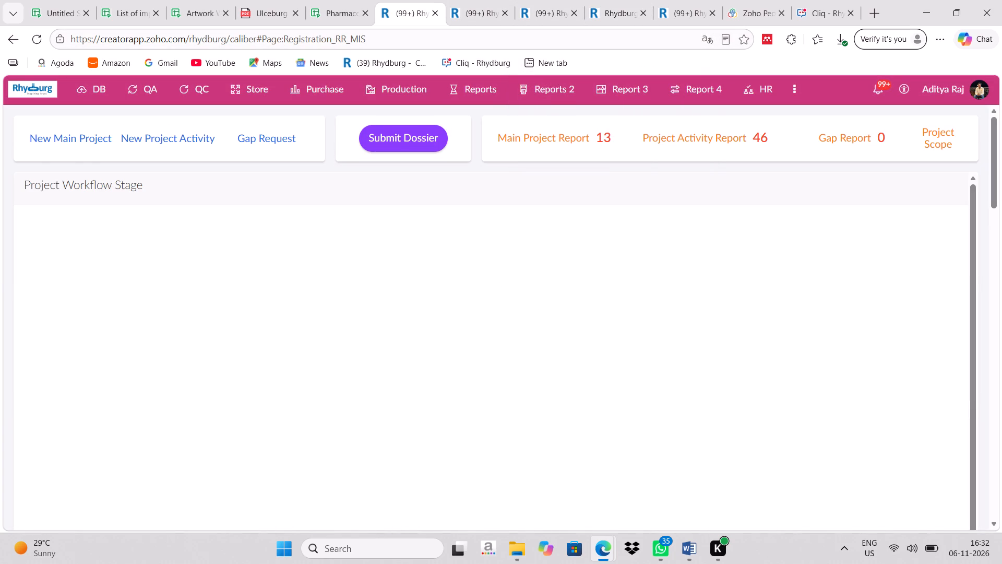
{"action": "key", "text": "shift+super+s"}
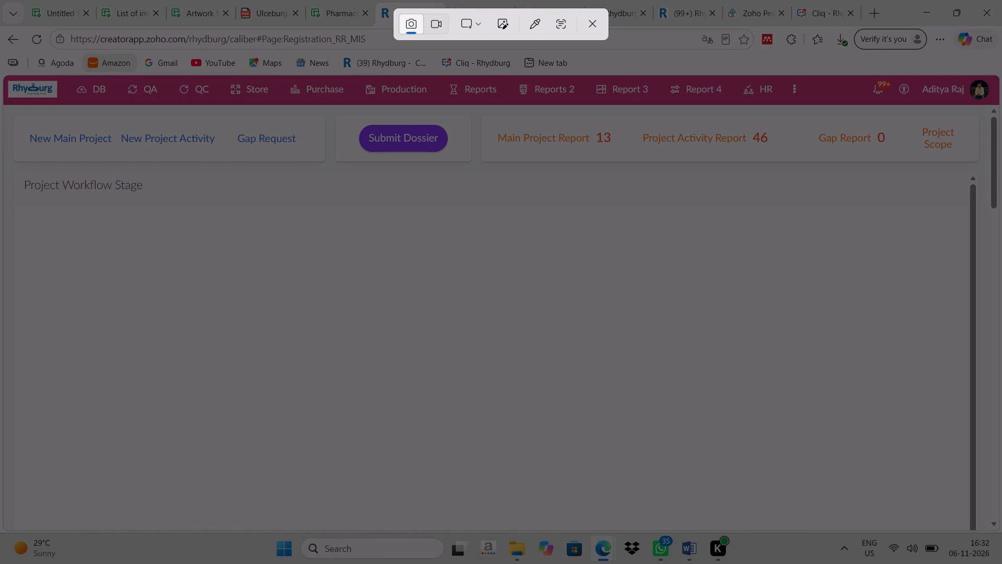
{"action": "left_click_drag", "start_coordinate": [279, 22], "coordinate": [1001, 336]}
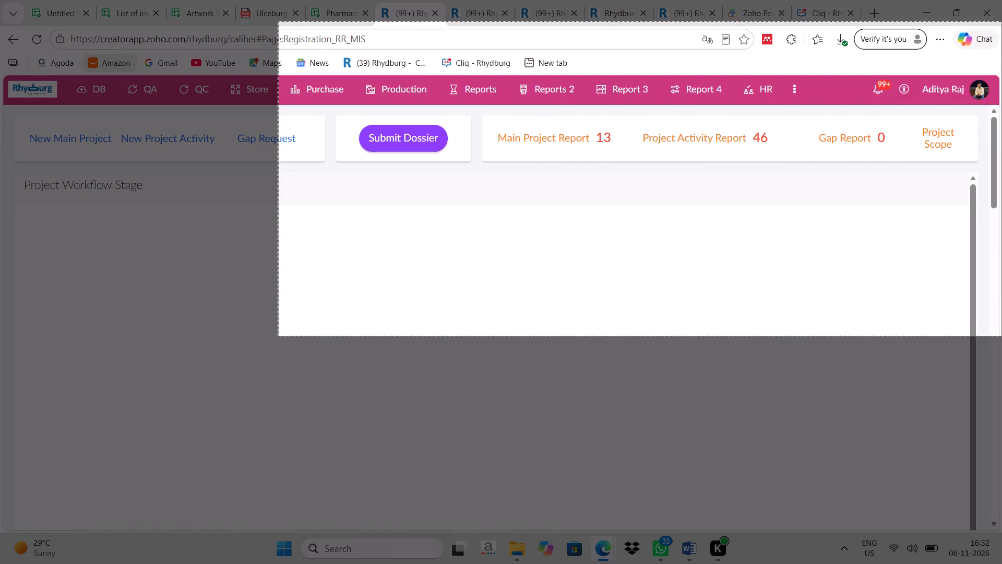
{"action": "left_click_drag", "start_coordinate": [1001, 336], "coordinate": [967, 536]}
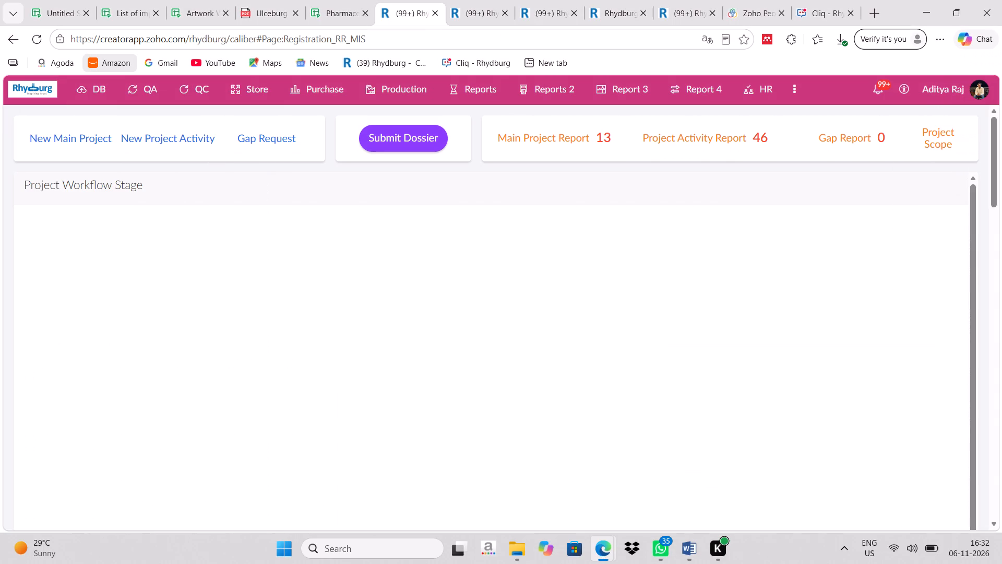
Share the screenshot in the Cliq direct chat with the AGM Operations, with the message "Sir completed all GAP Analysis", and minimize the browser window.
{"action": "left_click", "coordinate": [824, 0]}
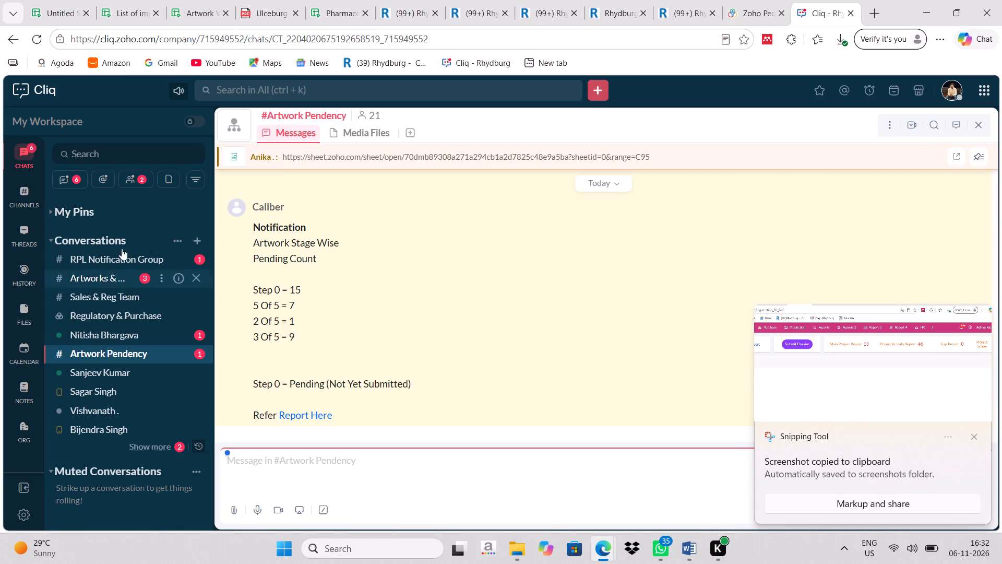
{"action": "left_click", "coordinate": [97, 433]}
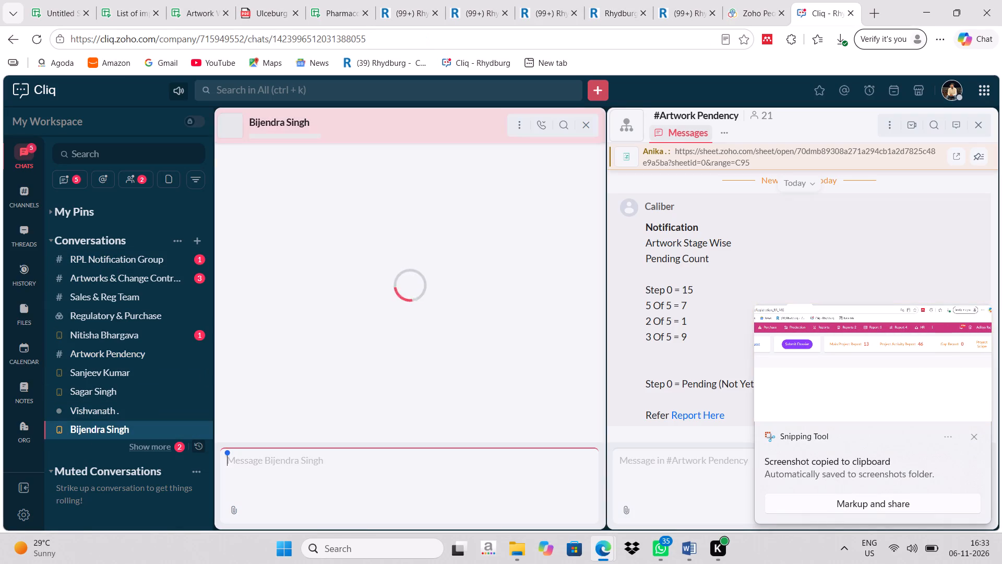
{"action": "left_click", "coordinate": [234, 127]}
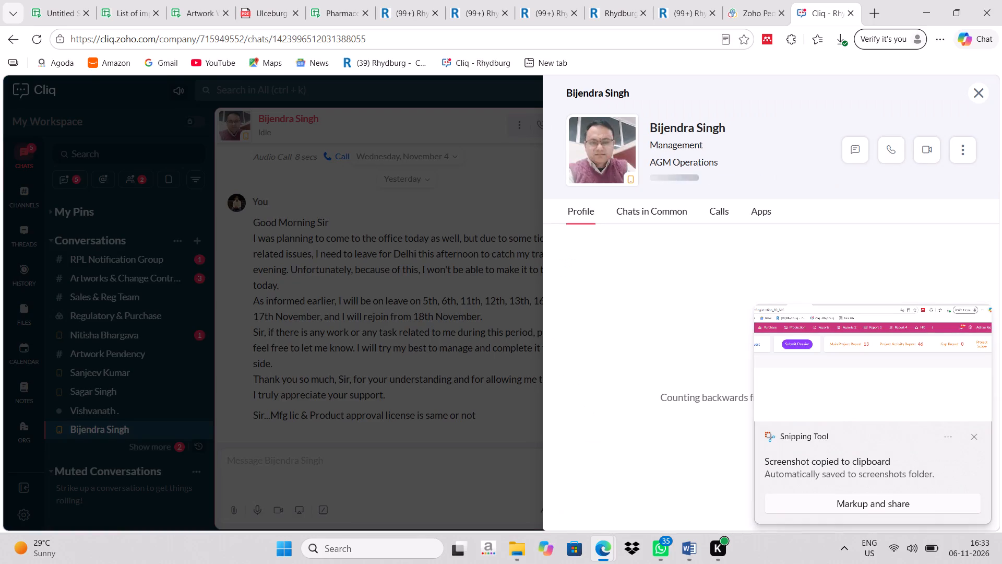
{"action": "left_click", "coordinate": [981, 92]}
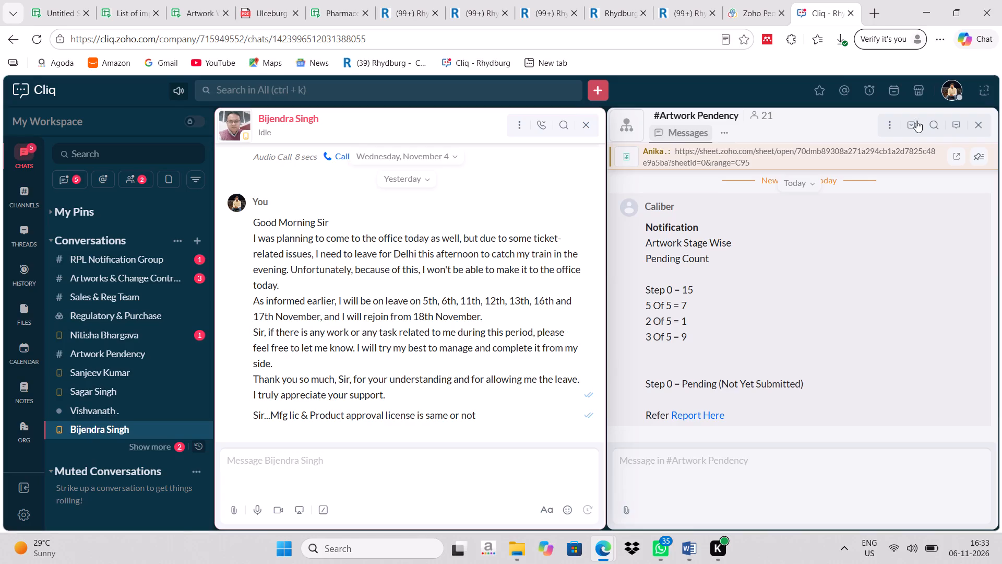
{"action": "left_click", "coordinate": [256, 471]}
{"action": "key", "text": "ctrl+v"}
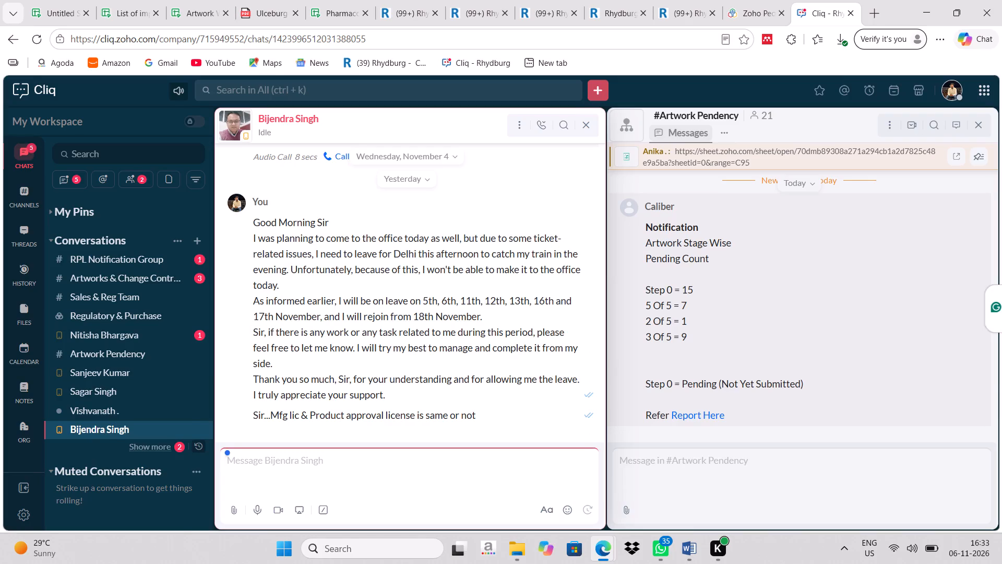
{"action": "type", "text": "Sir comple"}
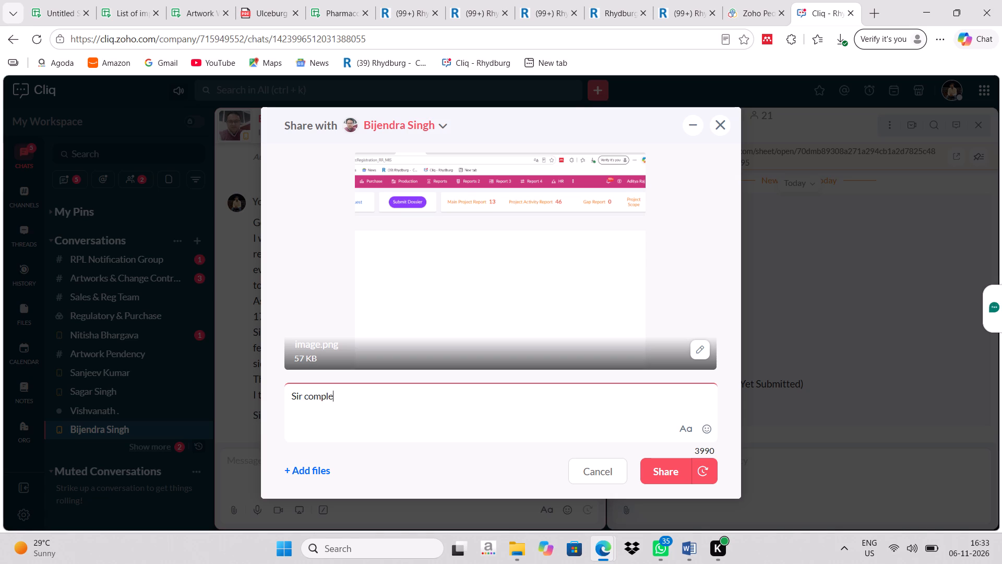
{"action": "type", "text": "te"}
{"action": "type", "text": "d"}
{"action": "key", "text": "space"}
{"action": "type", "text": "all GAP Analysis"}
{"action": "key", "text": "Return"}
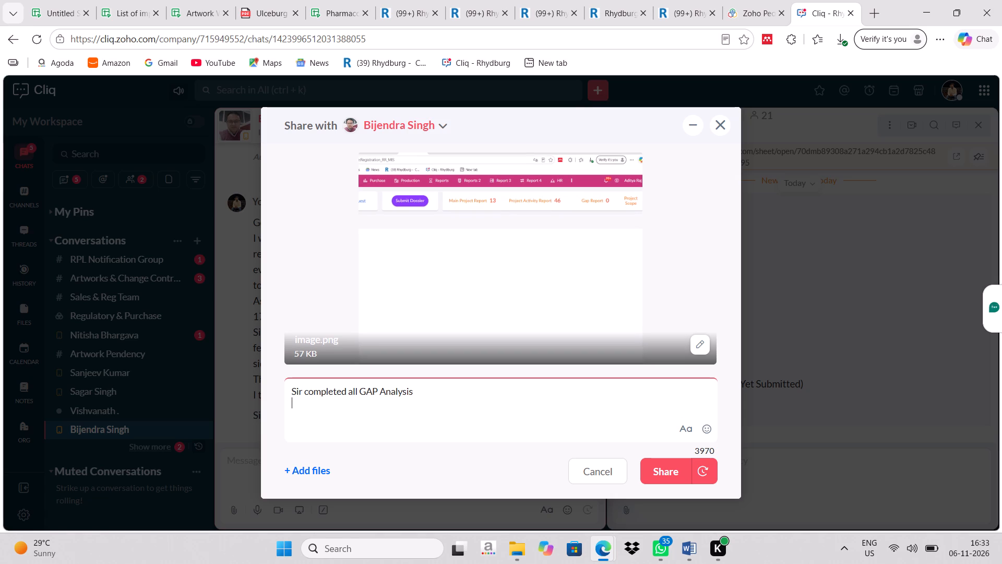
{"action": "left_click", "coordinate": [675, 470]}
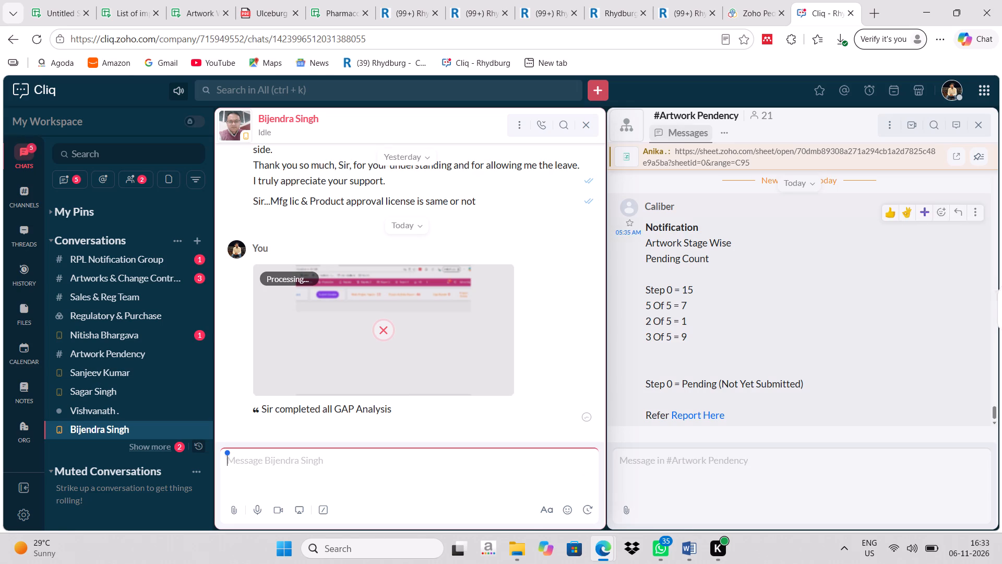
{"action": "left_click", "coordinate": [929, 5]}
{"action": "left_click", "coordinate": [929, 5]}
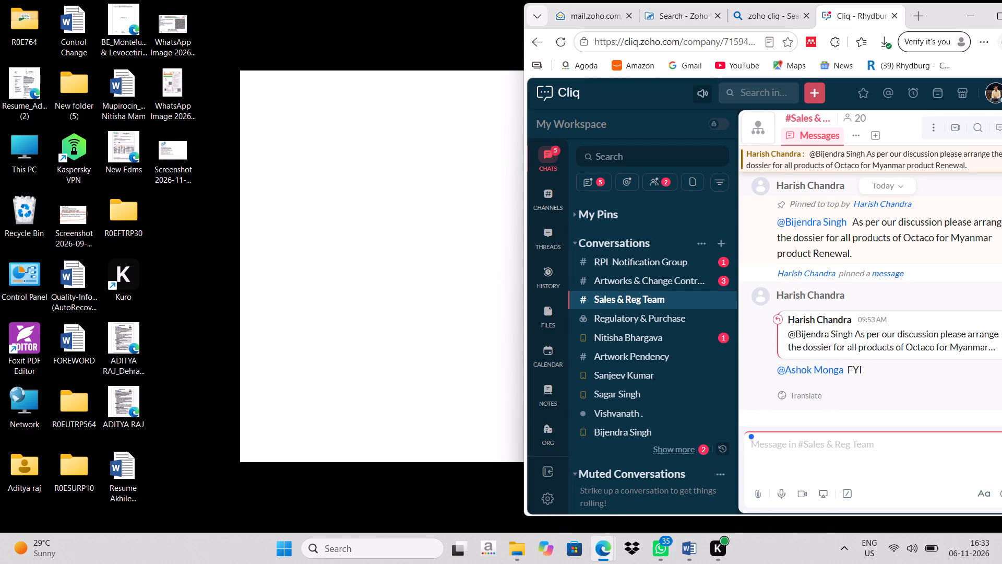
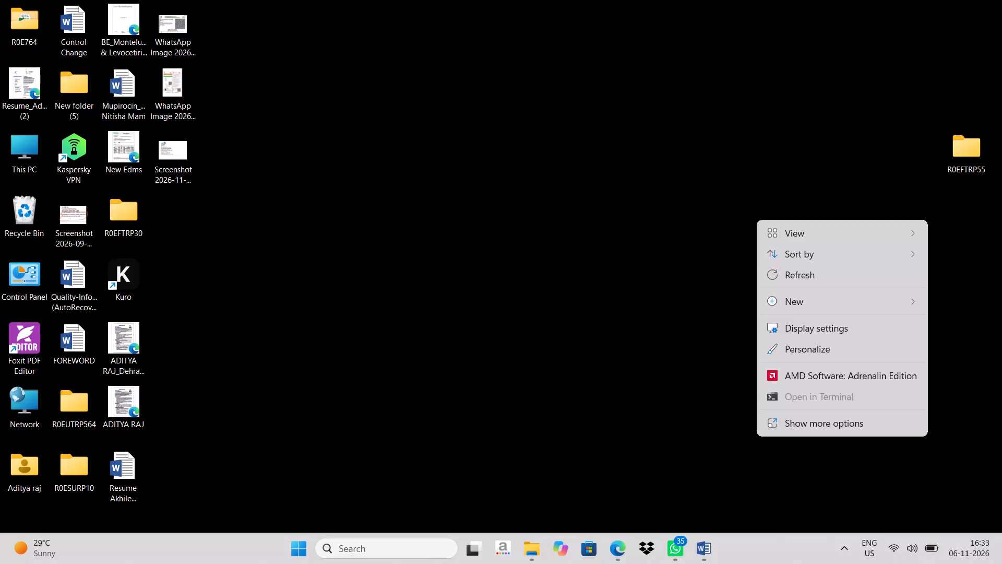
Refresh the desktop and launch the Kuro application from its desktop shortcut.
{"action": "left_click", "coordinate": [822, 281]}
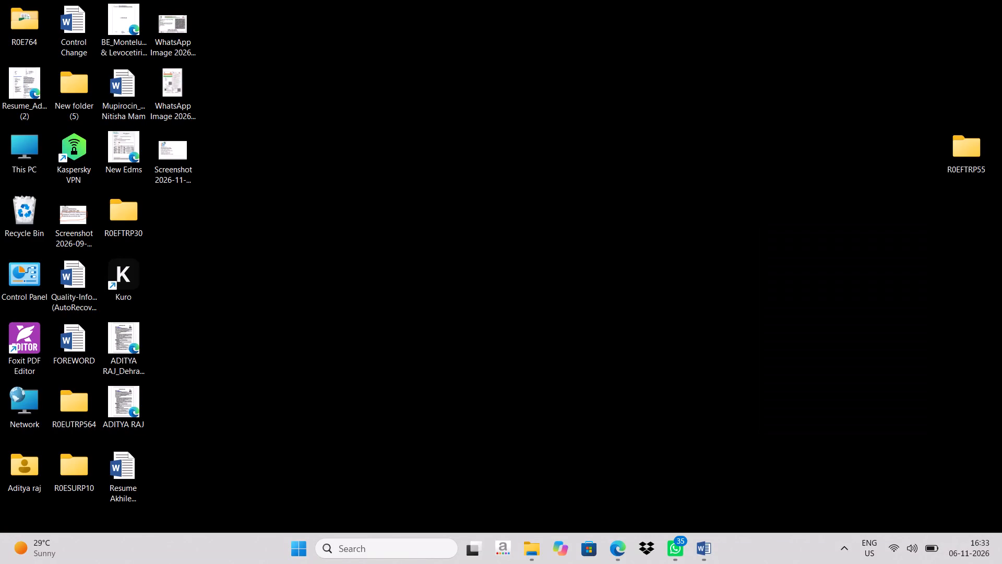
{"action": "double_click", "coordinate": [125, 270]}
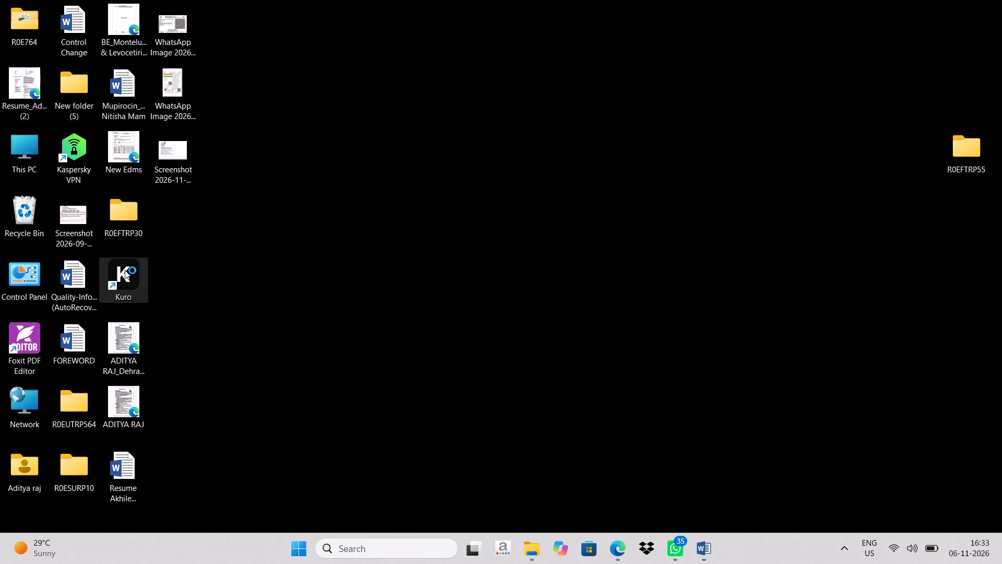
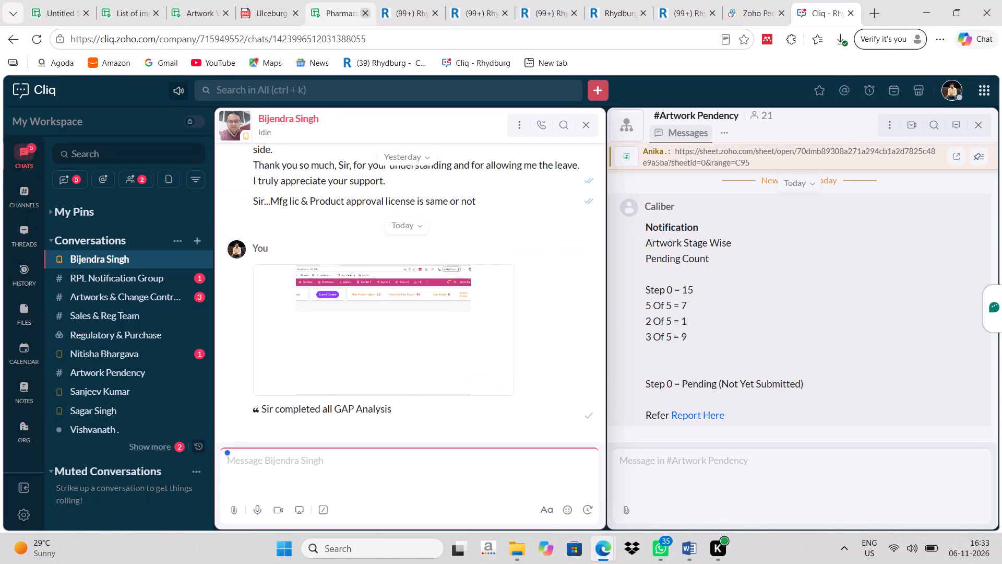
Open the QA Change Control MIS and examine the latest record's requester, evaluation statuses, and current and new suggested states.
{"action": "left_click", "coordinate": [415, 13]}
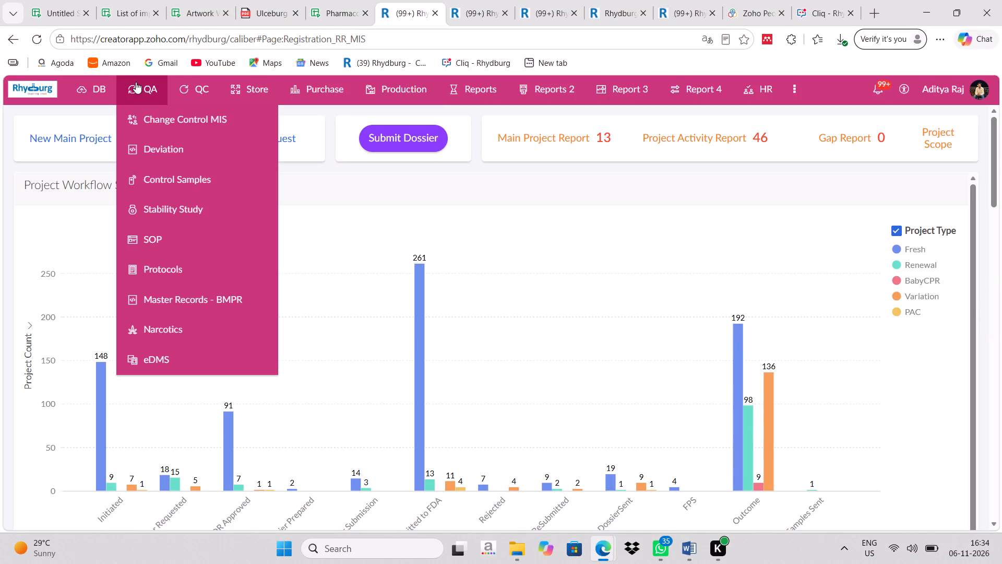
{"action": "left_click", "coordinate": [163, 131]}
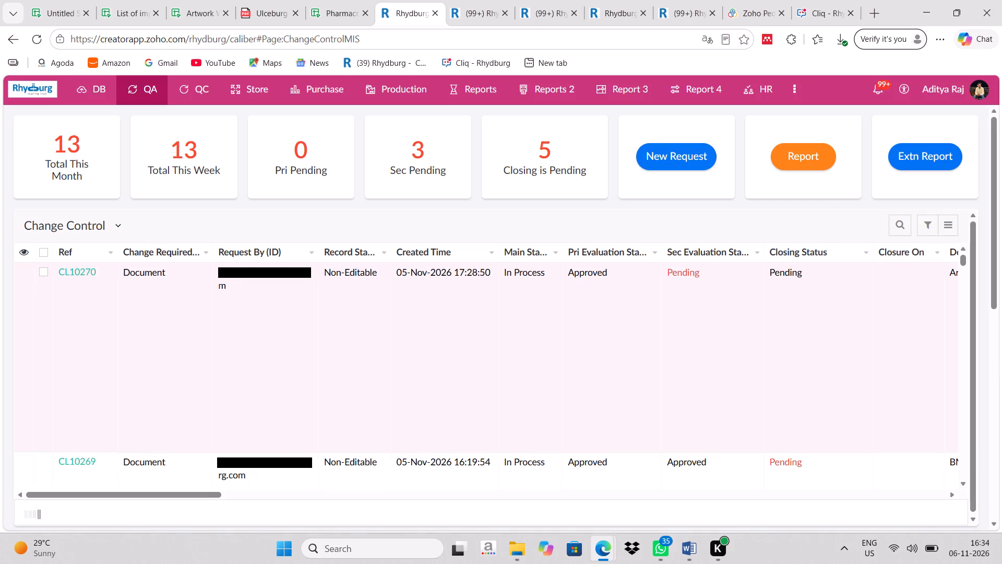
{"action": "scroll", "coordinate": [396, 352], "scroll_direction": "left", "scroll_amount": 7}
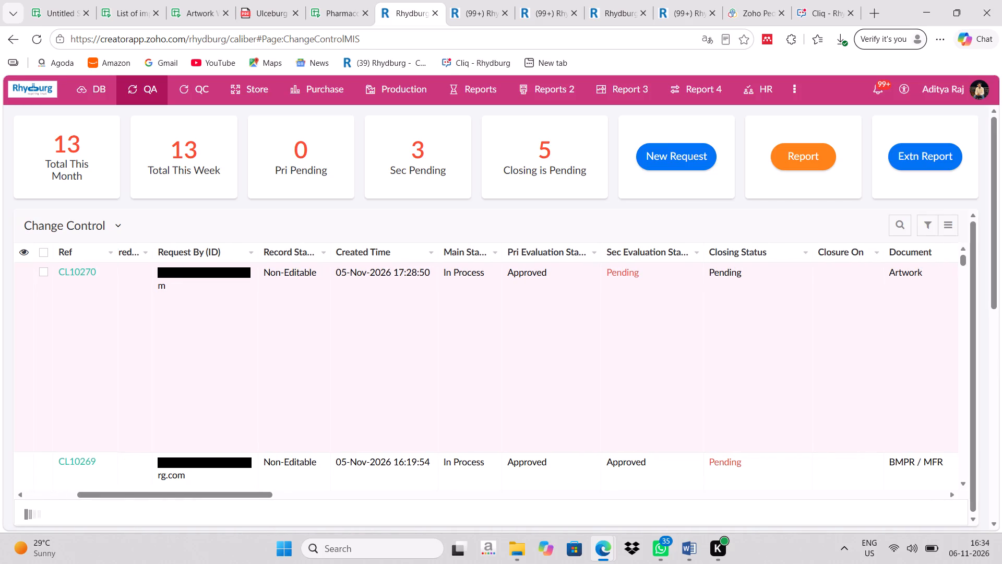
{"action": "scroll", "coordinate": [396, 352], "scroll_direction": "left", "scroll_amount": 1}
{"action": "left_click", "coordinate": [353, 493]}
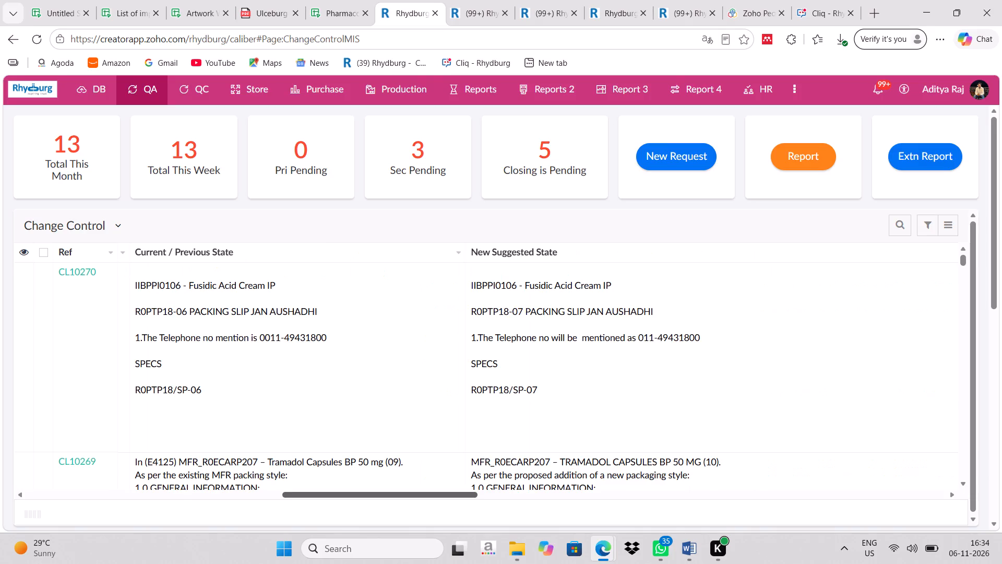
{"action": "left_click", "coordinate": [267, 496]}
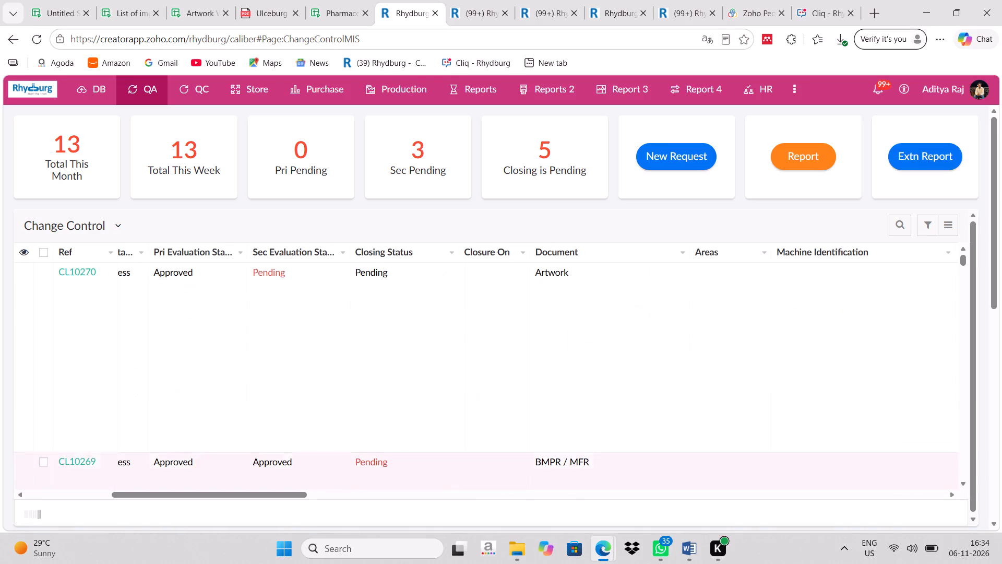
{"action": "left_click", "coordinate": [98, 492]}
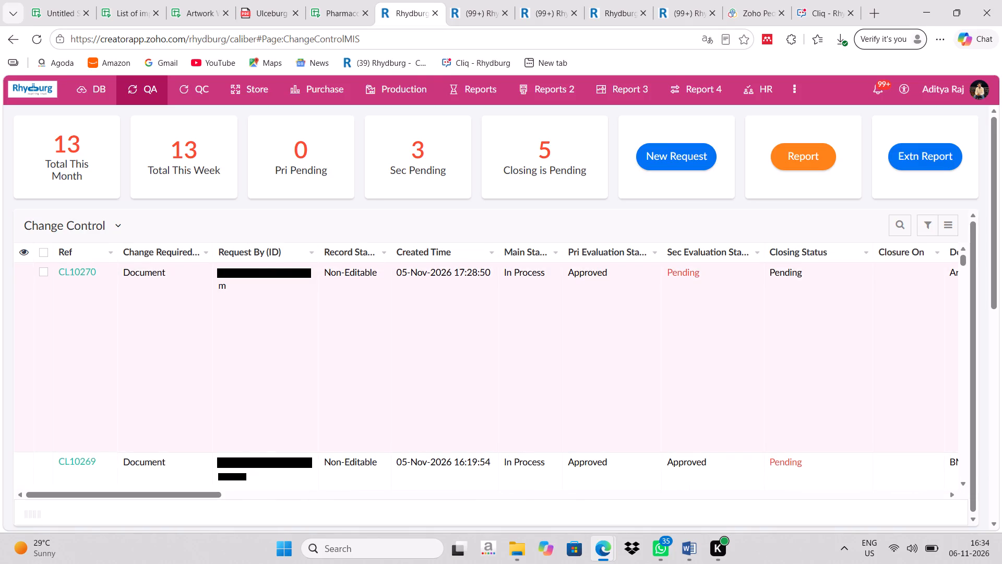
{"action": "left_click_drag", "start_coordinate": [218, 270], "coordinate": [218, 273]}
{"action": "left_click_drag", "start_coordinate": [218, 273], "coordinate": [225, 289]}
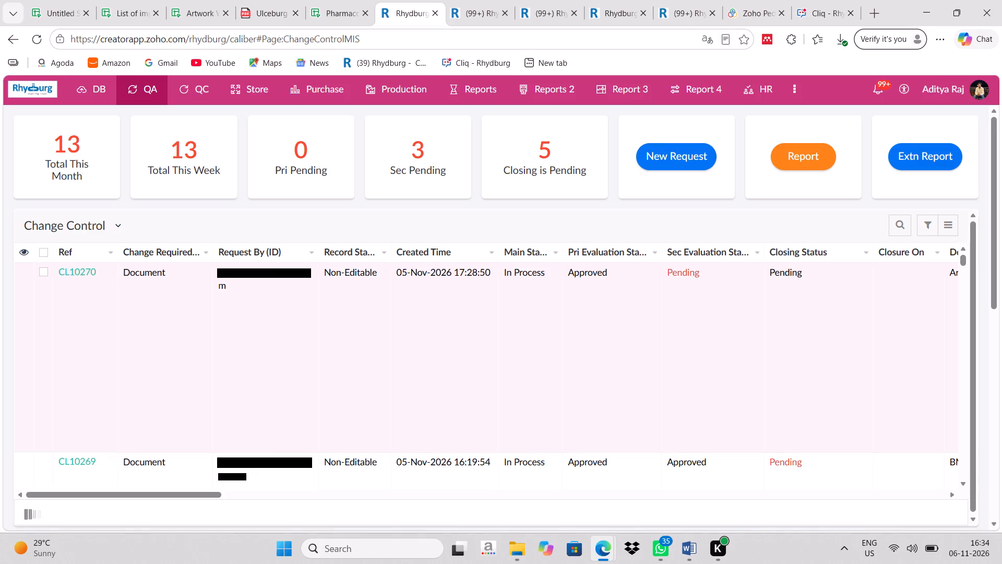
{"action": "left_click_drag", "start_coordinate": [225, 289], "coordinate": [229, 292]}
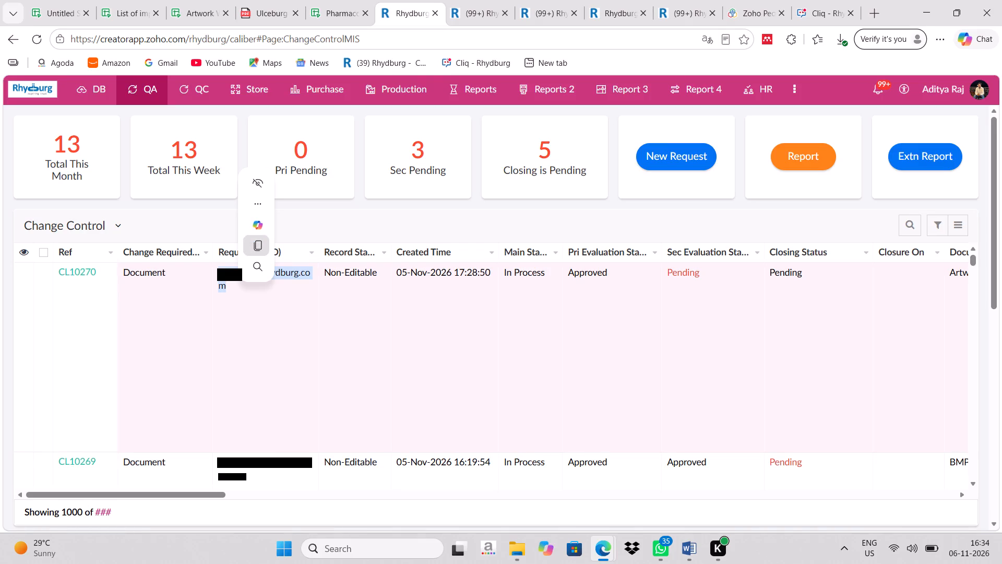
{"action": "left_click", "coordinate": [256, 242]}
{"action": "left_click", "coordinate": [265, 252]}
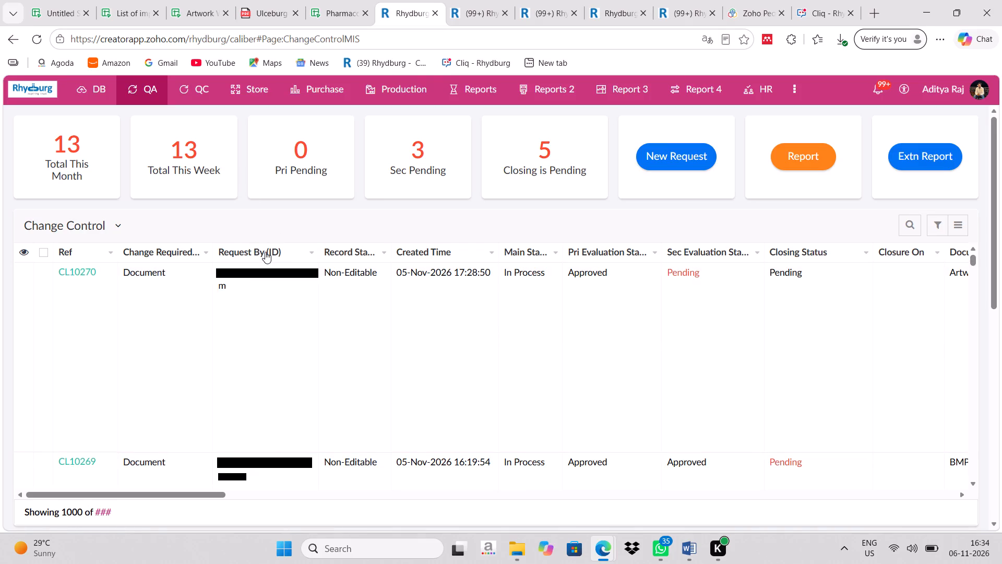
{"action": "left_click", "coordinate": [265, 273]}
{"action": "left_click", "coordinate": [245, 253]}
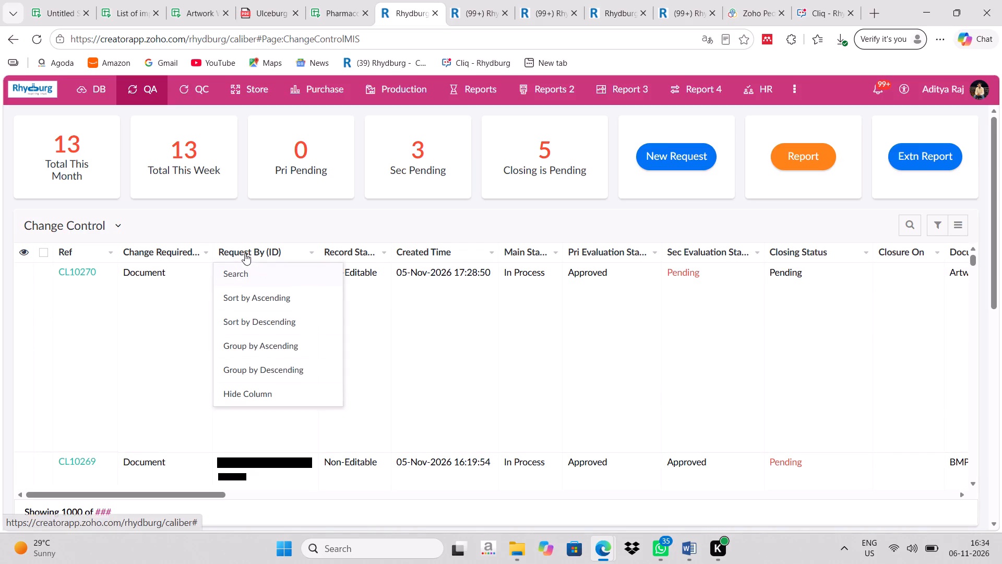